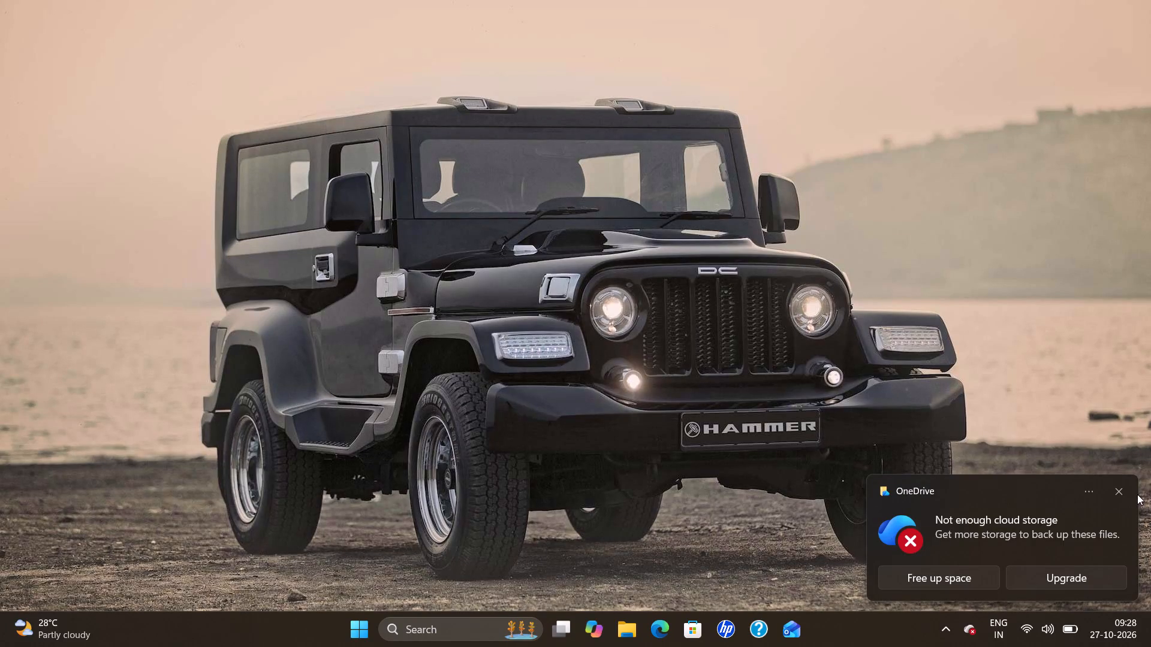
Dismiss the OneDrive cloud storage notification and open the Microsoft Edge browser.
{"action": "left_click", "coordinate": [1117, 489]}
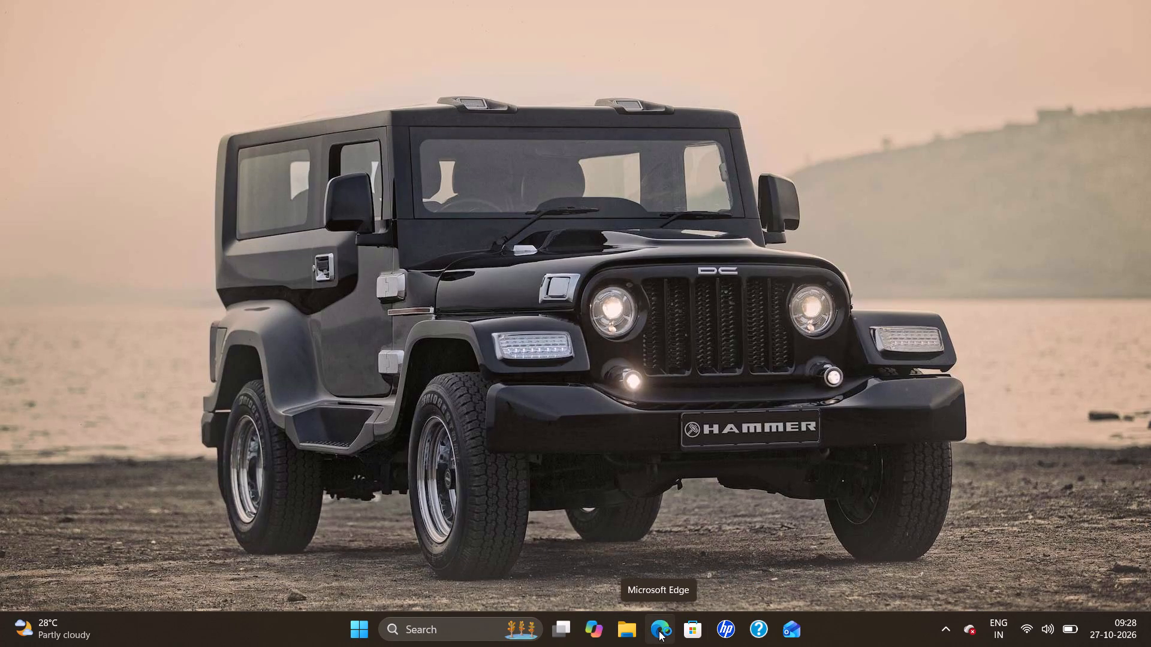
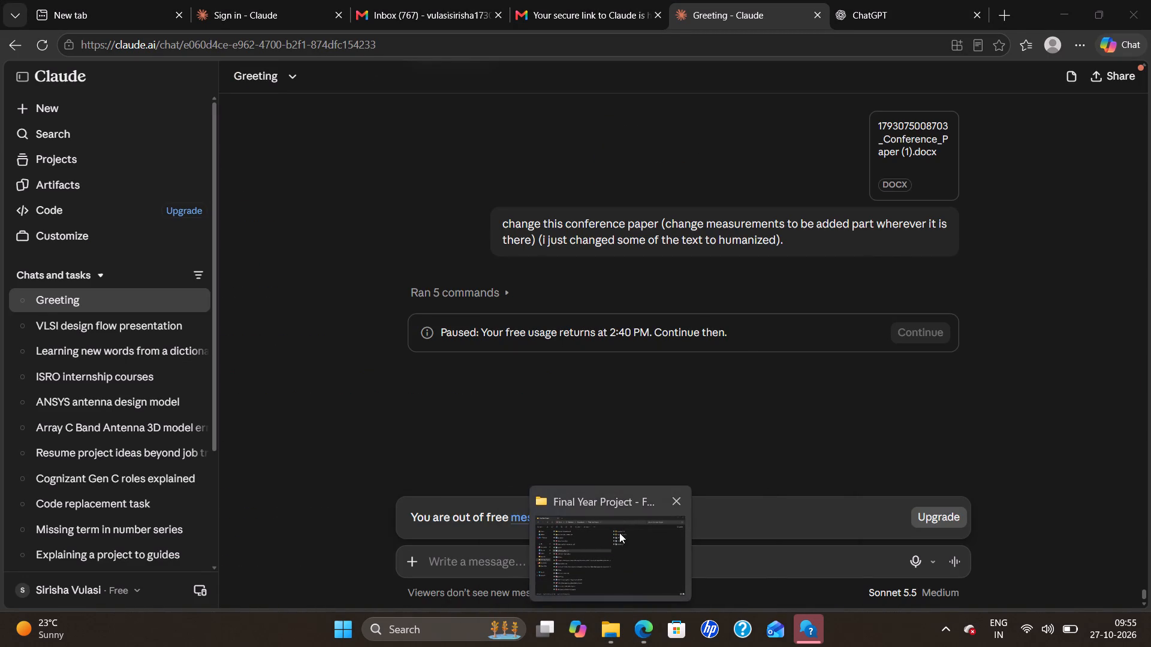
Switch to the remaining Final Year Project folder window in File Explorer and open the Documentation (2) Word file.
{"action": "left_click", "coordinate": [623, 548]}
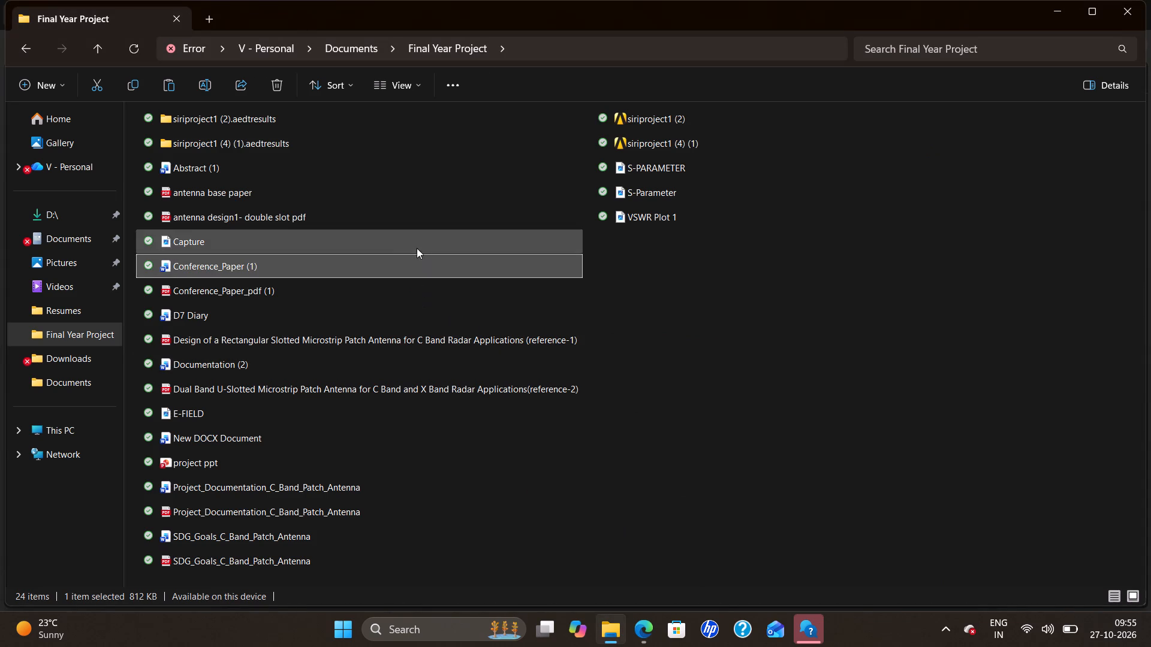
{"action": "left_click", "coordinate": [795, 385]}
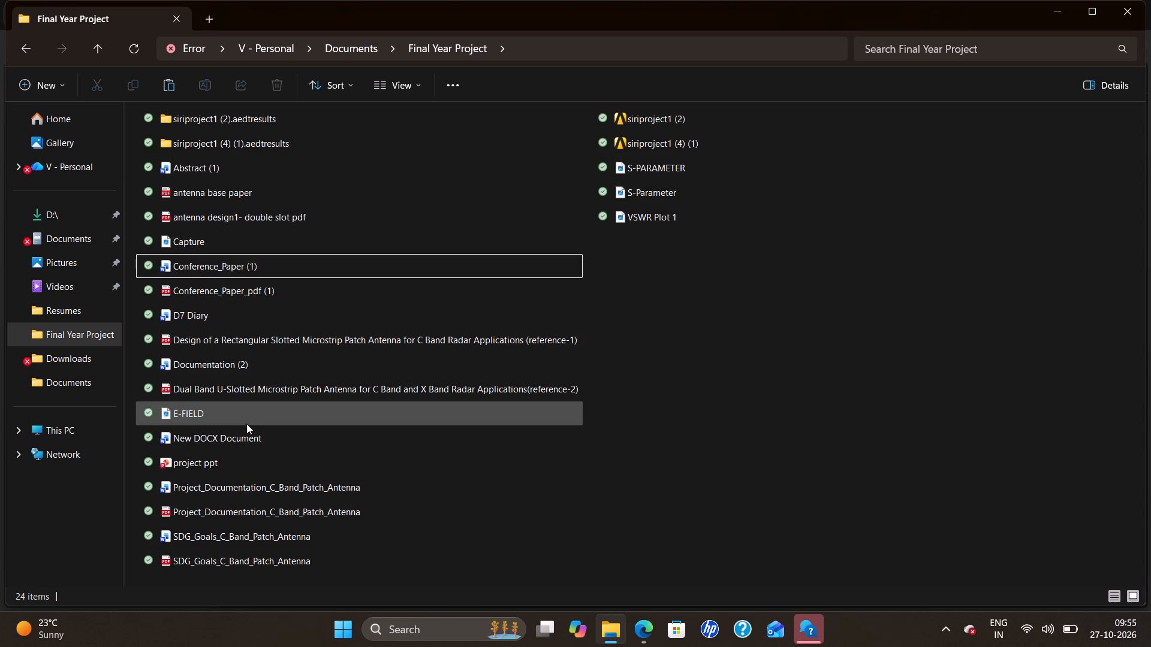
{"action": "scroll", "coordinate": [246, 424], "scroll_direction": "down", "scroll_amount": 3}
{"action": "scroll", "coordinate": [246, 424], "scroll_direction": "up", "scroll_amount": 9}
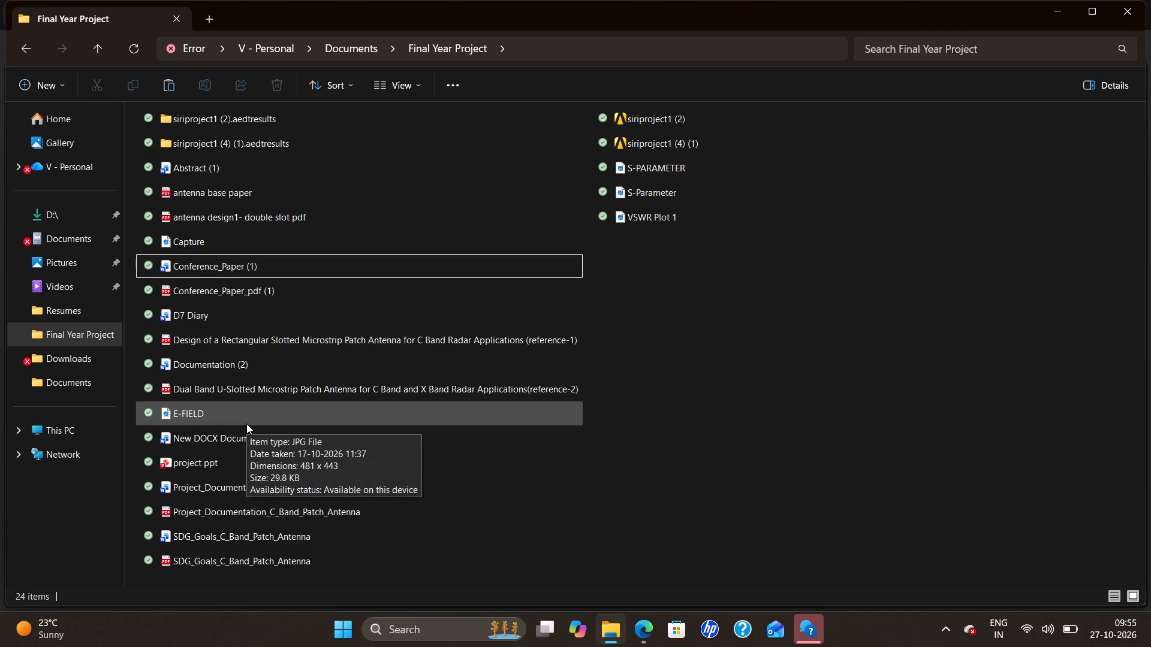
{"action": "scroll", "coordinate": [246, 424], "scroll_direction": "up", "scroll_amount": 3}
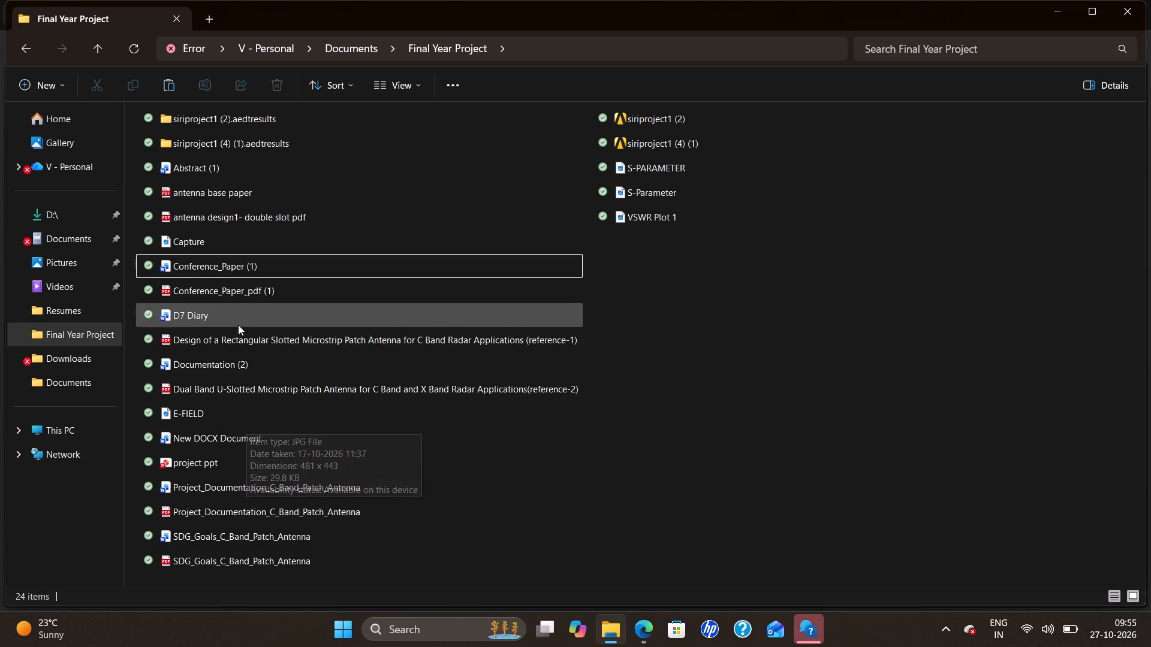
{"action": "double_click", "coordinate": [222, 367]}
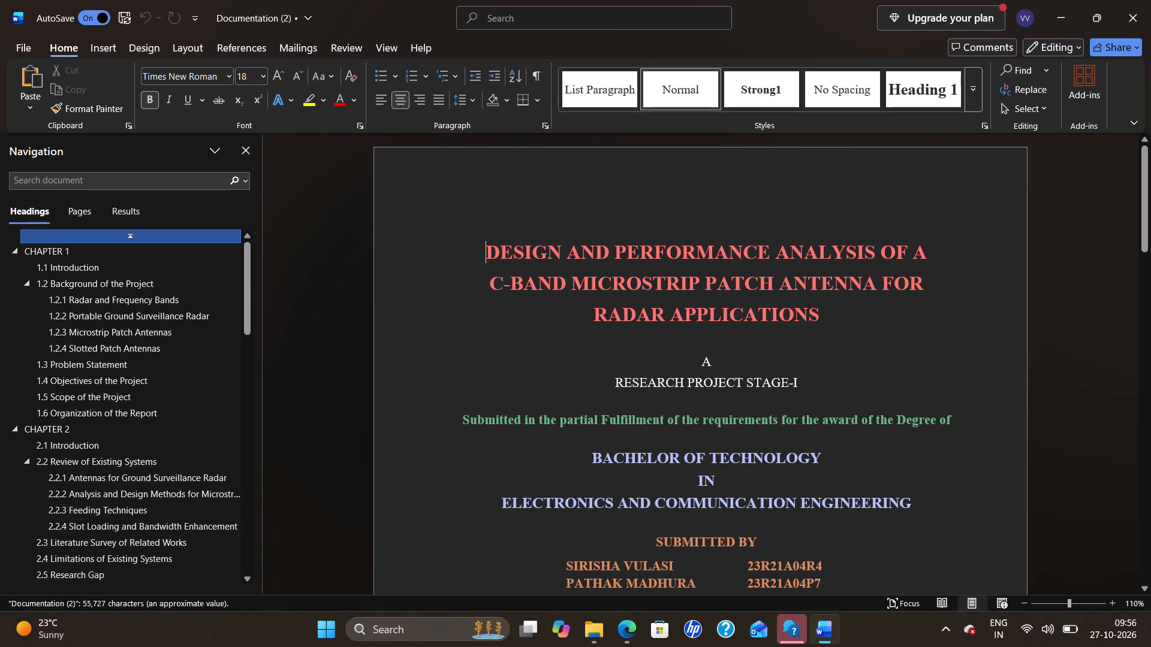
Examine the front pages of the documentation, from the title page through the certificate to the declaration, and return to the beginning.
{"action": "scroll", "coordinate": [818, 400], "scroll_direction": "down", "scroll_amount": 4}
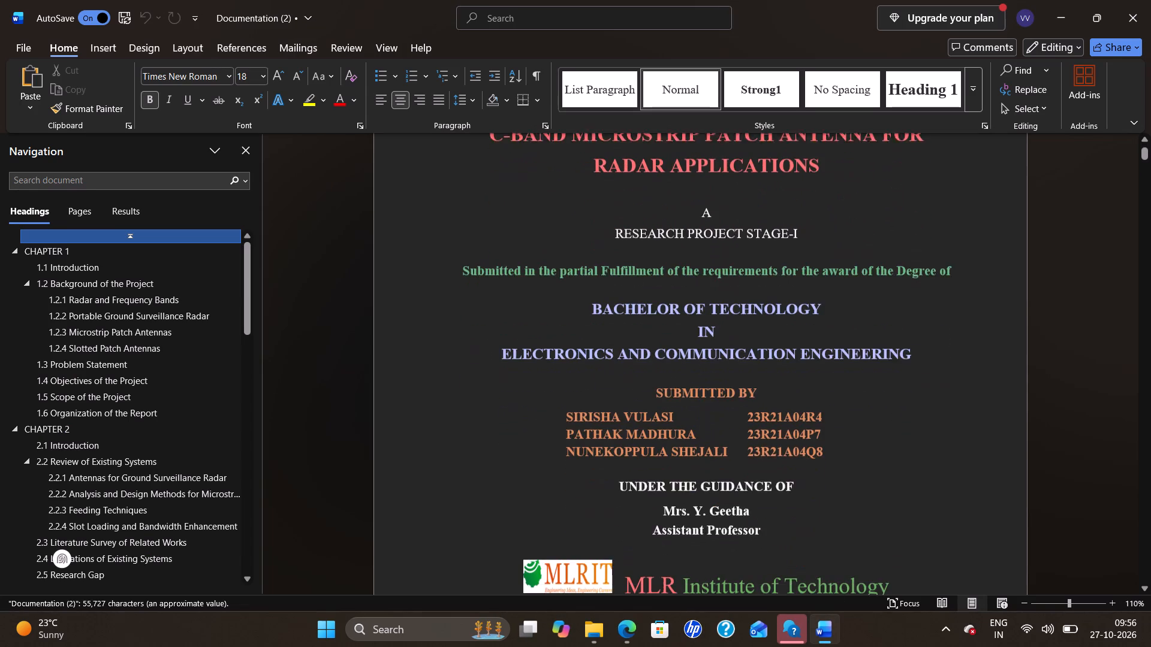
{"action": "scroll", "coordinate": [818, 400], "scroll_direction": "down", "scroll_amount": 8}
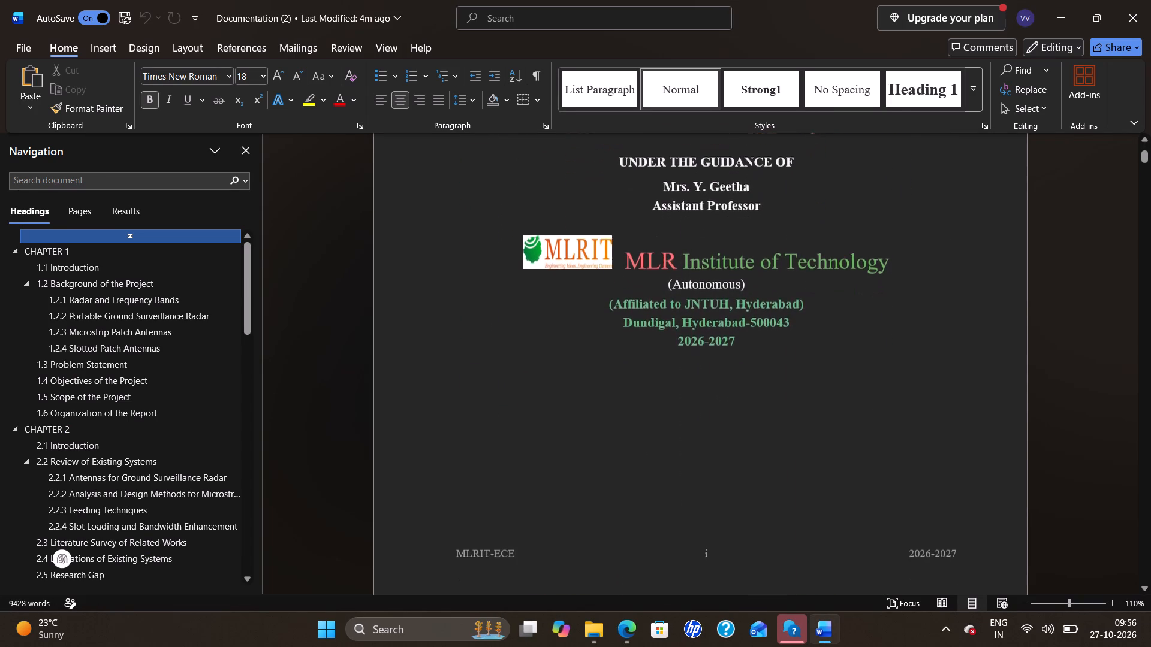
{"action": "scroll", "coordinate": [818, 400], "scroll_direction": "down", "scroll_amount": 12}
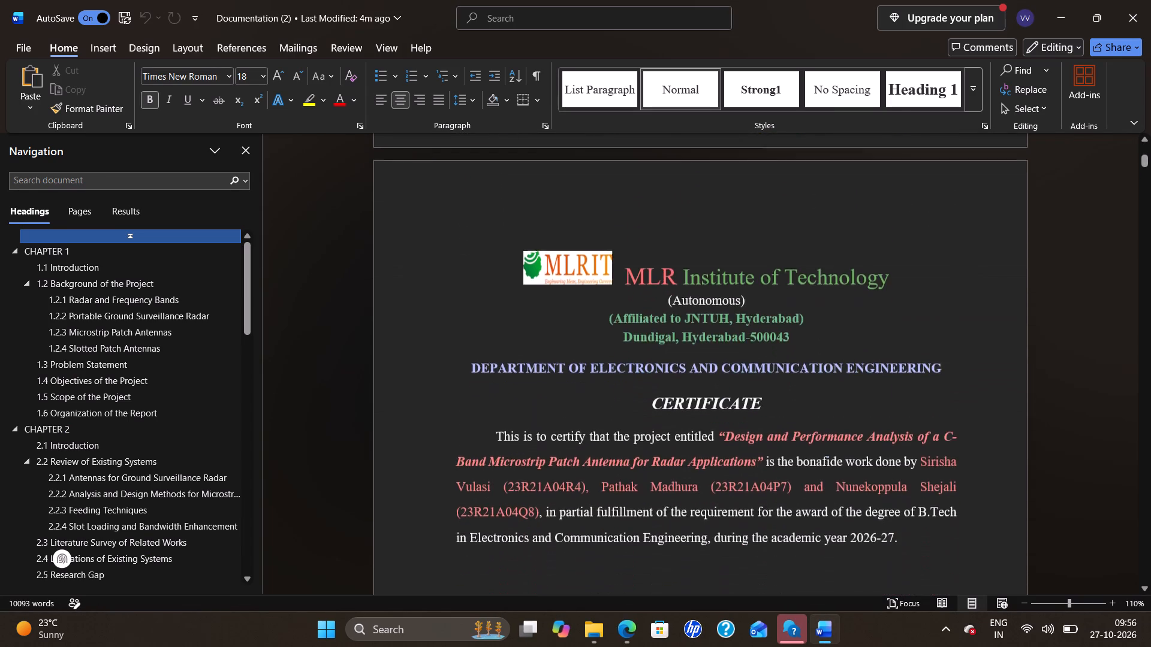
{"action": "scroll", "coordinate": [818, 400], "scroll_direction": "down", "scroll_amount": 15}
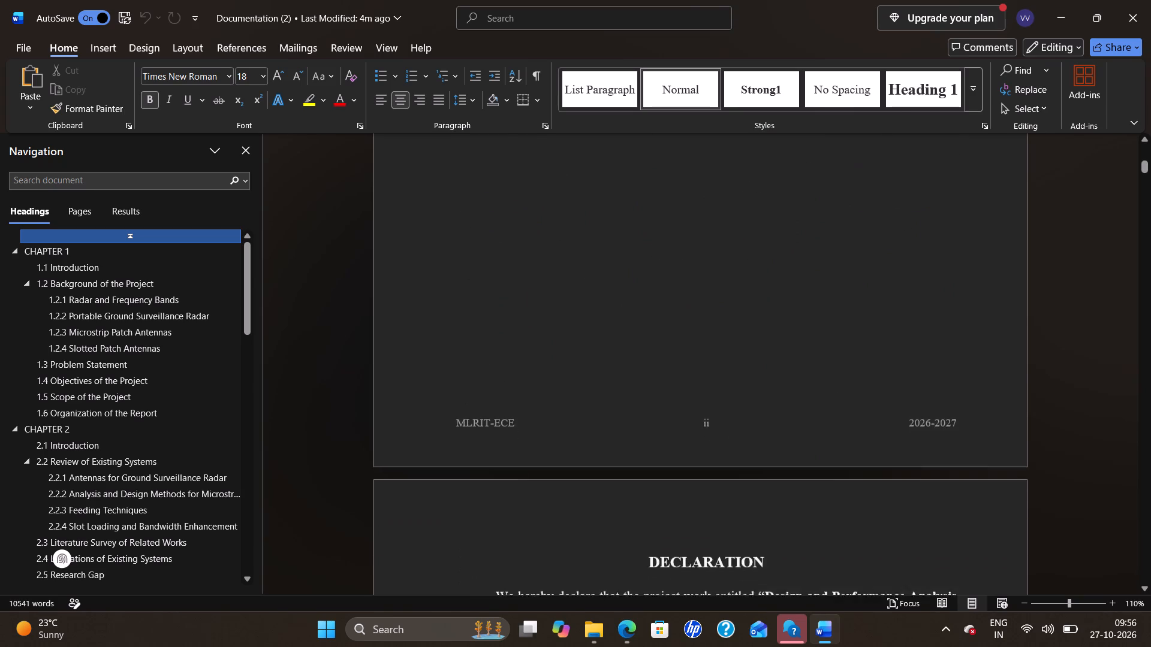
{"action": "scroll", "coordinate": [818, 400], "scroll_direction": "down", "scroll_amount": 16}
{"action": "scroll", "coordinate": [818, 400], "scroll_direction": "up", "scroll_amount": 20}
{"action": "scroll", "coordinate": [818, 400], "scroll_direction": "up", "scroll_amount": 9}
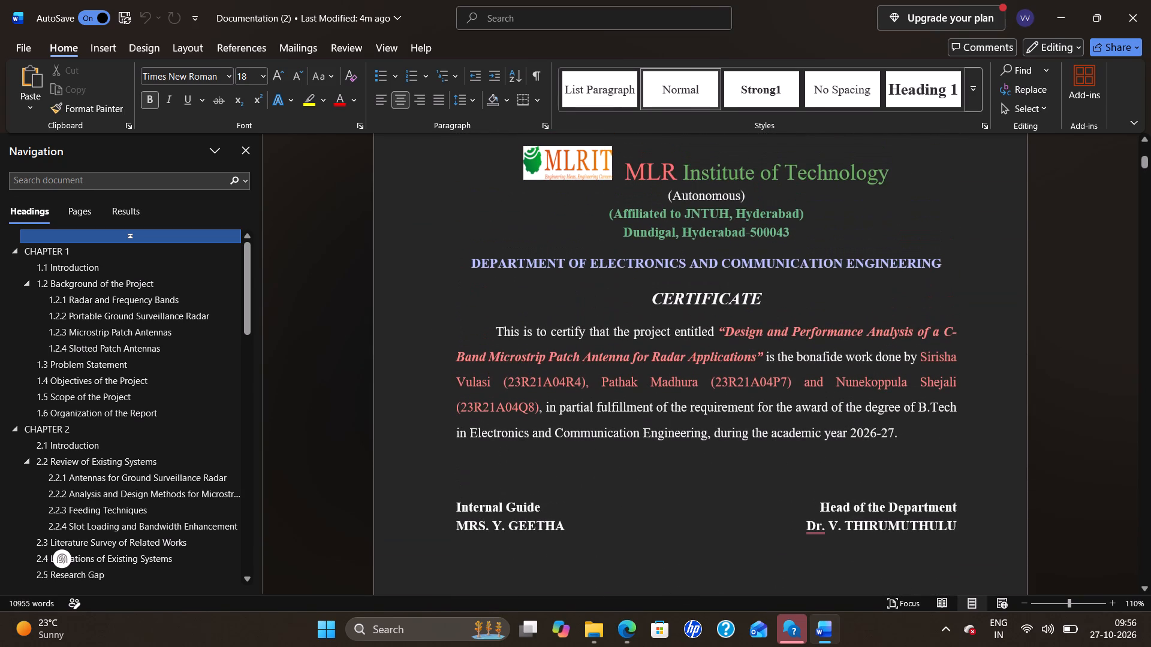
{"action": "scroll", "coordinate": [800, 434], "scroll_direction": "up", "scroll_amount": 12}
{"action": "scroll", "coordinate": [806, 437], "scroll_direction": "up", "scroll_amount": 9}
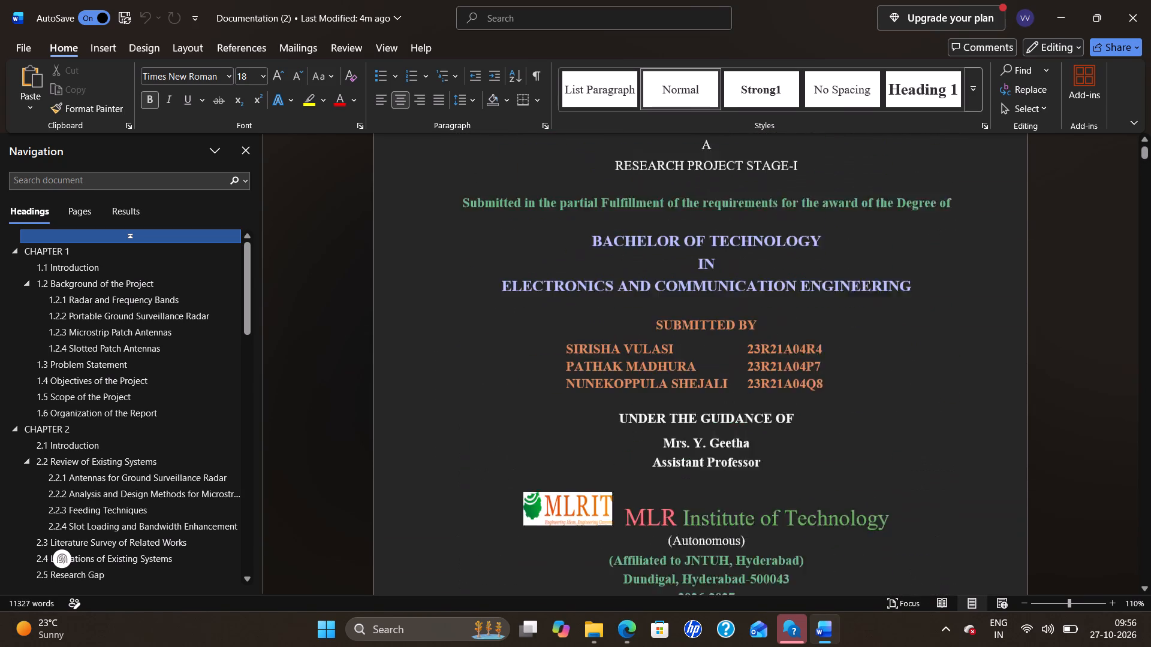
{"action": "scroll", "coordinate": [806, 437], "scroll_direction": "up", "scroll_amount": 20}
{"action": "scroll", "coordinate": [806, 437], "scroll_direction": "up", "scroll_amount": 16}
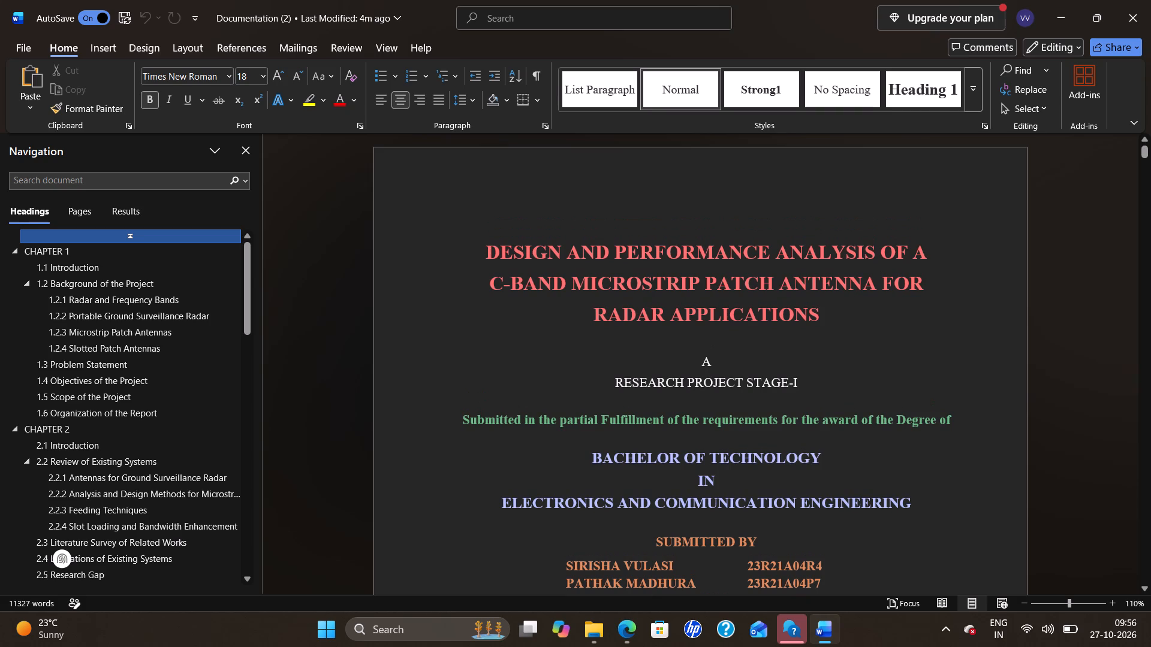
{"action": "scroll", "coordinate": [806, 439], "scroll_direction": "up", "scroll_amount": 20}
{"action": "scroll", "coordinate": [806, 439], "scroll_direction": "up", "scroll_amount": 10}
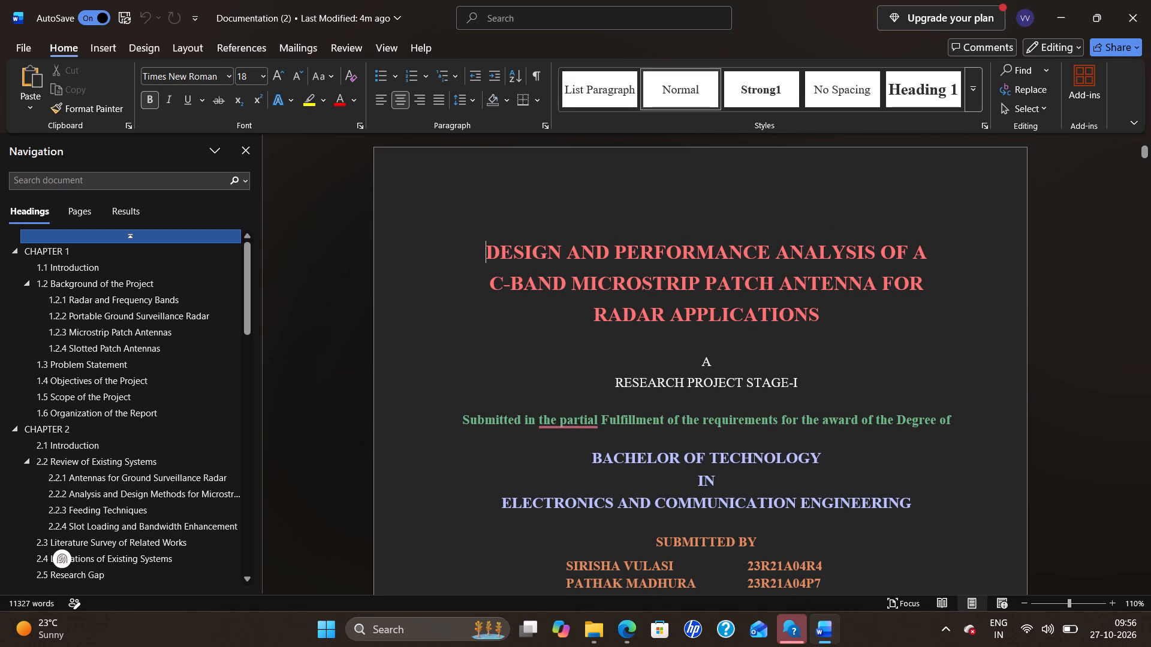
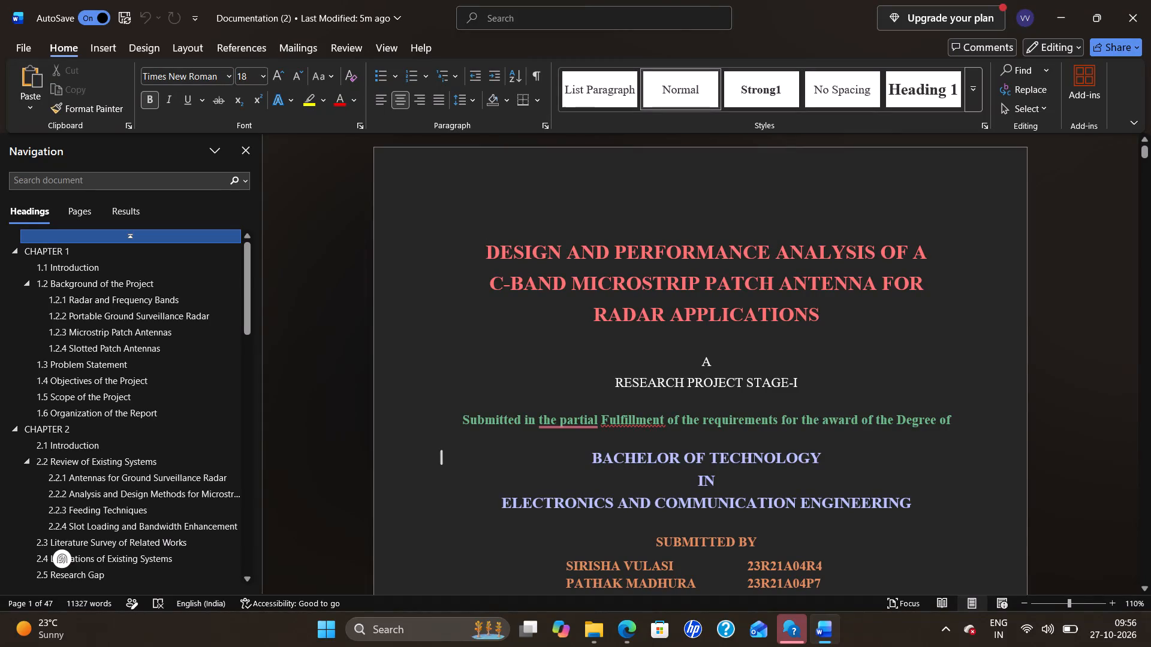
Examine the documentation's title page, from the project title down to the institute details and academic year.
{"action": "scroll", "coordinate": [800, 419], "scroll_direction": "down", "scroll_amount": 1}
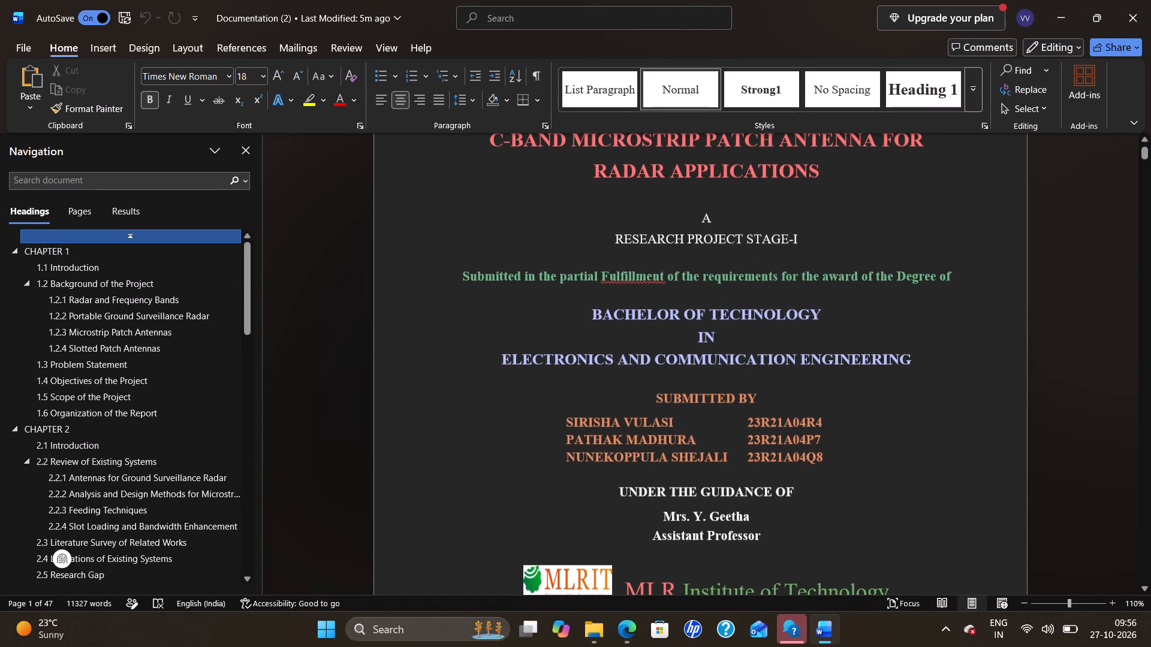
{"action": "scroll", "coordinate": [800, 419], "scroll_direction": "down", "scroll_amount": 2}
{"action": "scroll", "coordinate": [800, 419], "scroll_direction": "up", "scroll_amount": 1}
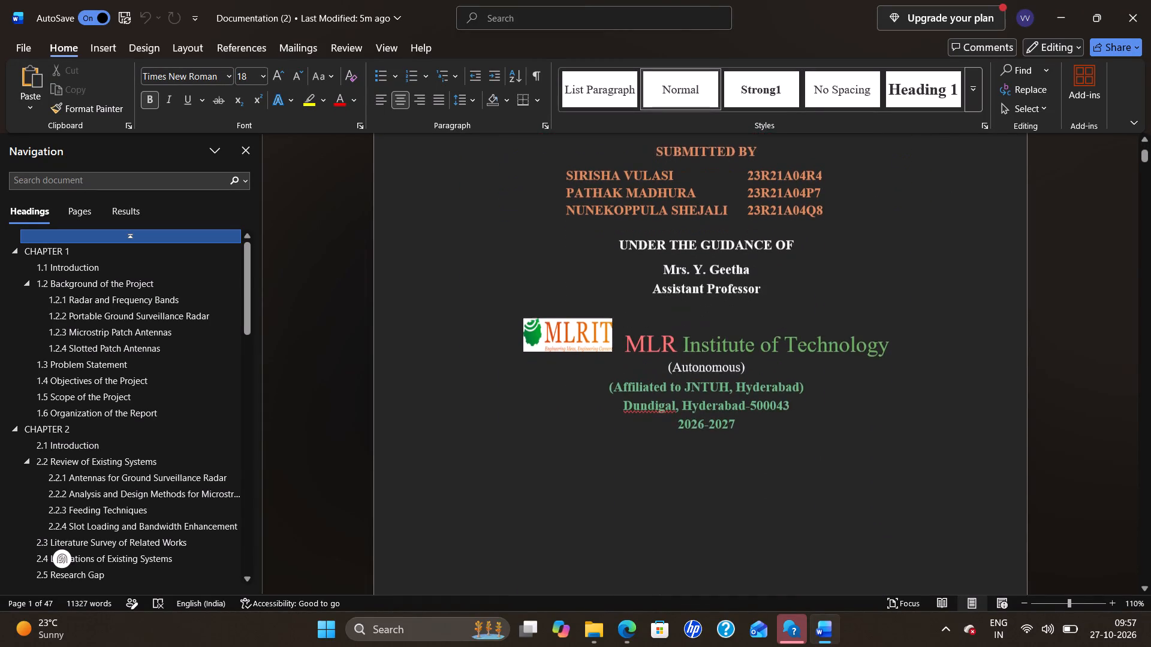
{"action": "scroll", "coordinate": [800, 419], "scroll_direction": "up", "scroll_amount": 3}
{"action": "scroll", "coordinate": [800, 419], "scroll_direction": "down", "scroll_amount": 1}
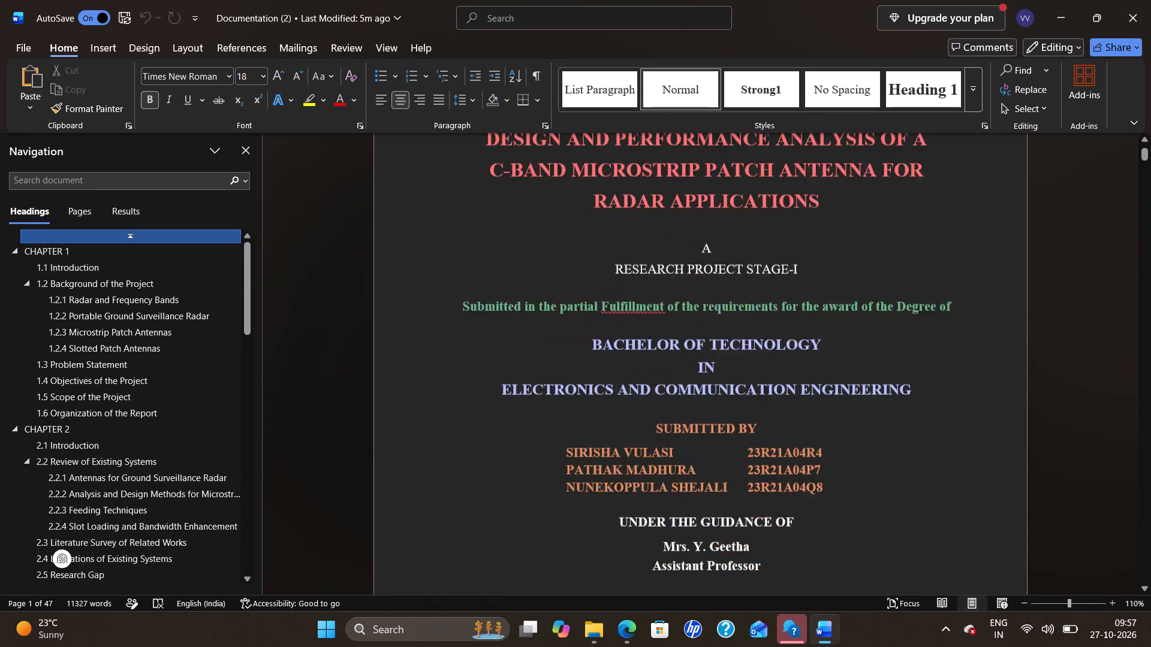
{"action": "scroll", "coordinate": [800, 419], "scroll_direction": "down", "scroll_amount": 2}
{"action": "scroll", "coordinate": [800, 419], "scroll_direction": "up", "scroll_amount": 10}
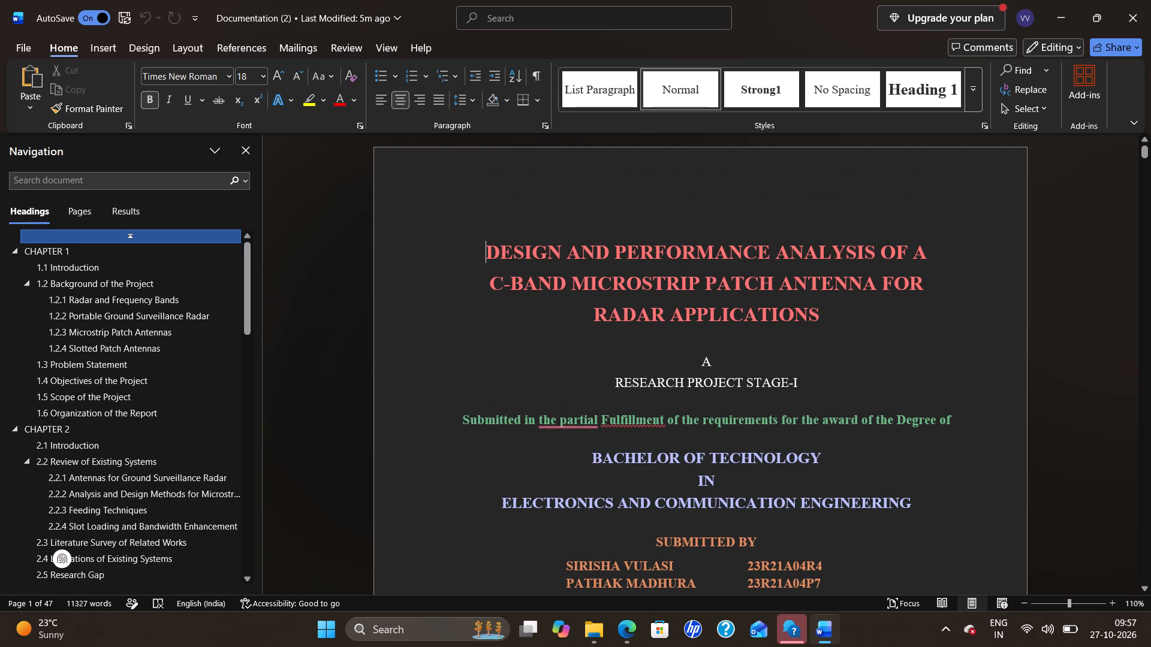
Correct the flagged spelling in the title page's submission line to "Fulfilment" and save the document.
{"action": "left_click", "coordinate": [622, 422]}
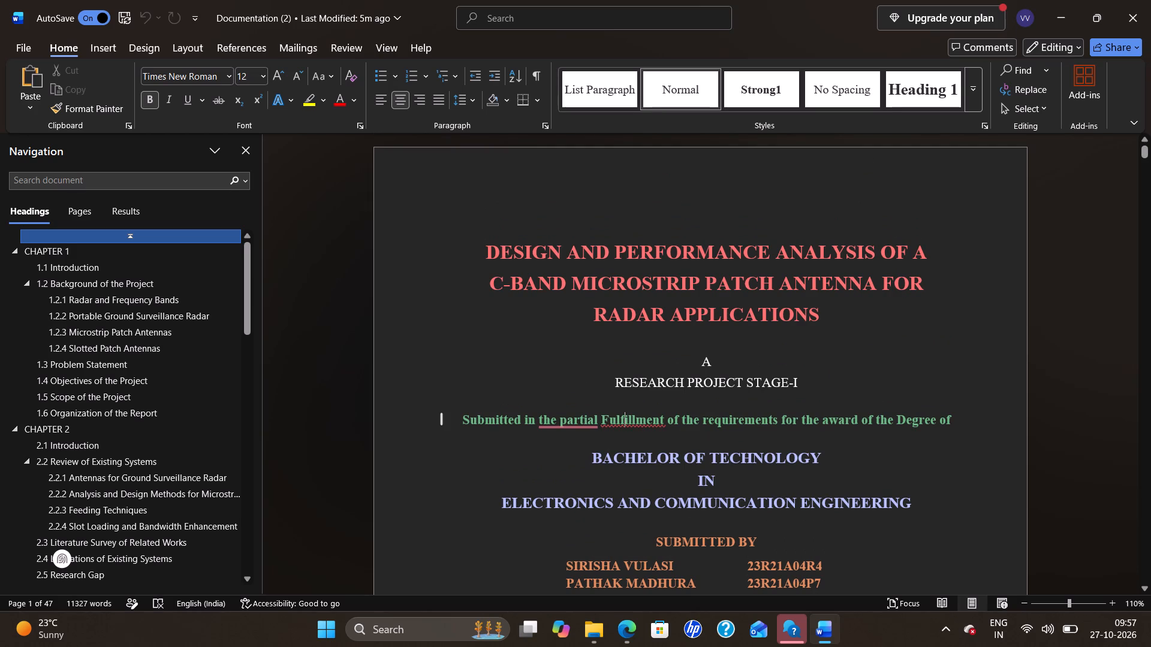
{"action": "right_click", "coordinate": [622, 422]}
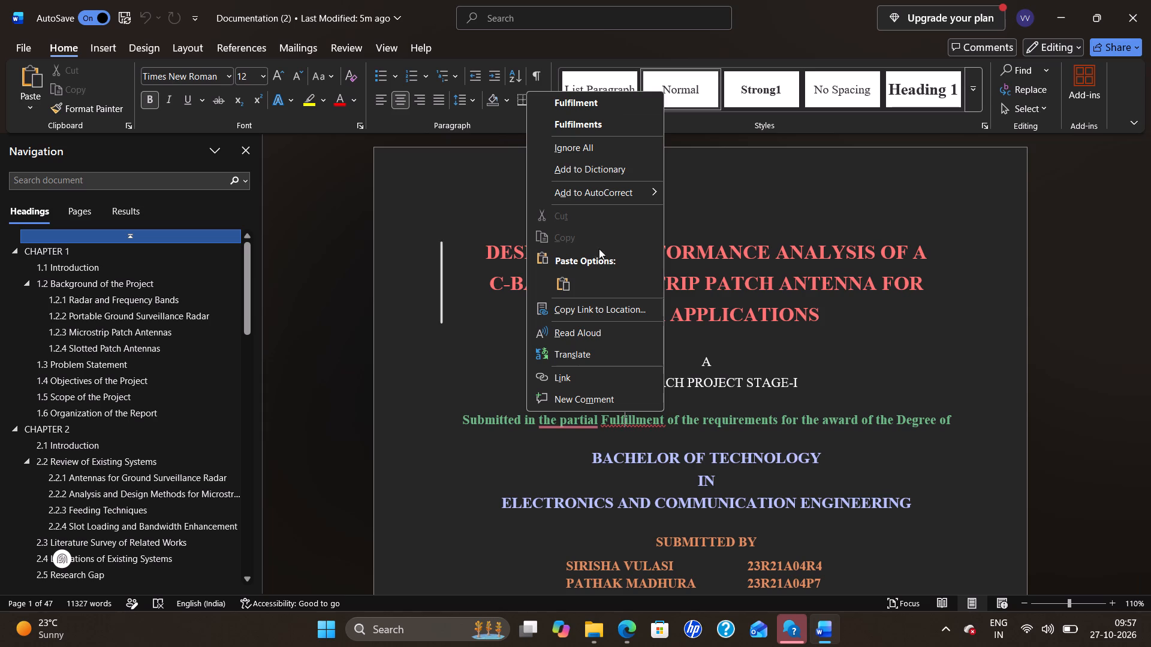
{"action": "left_click", "coordinate": [581, 101]}
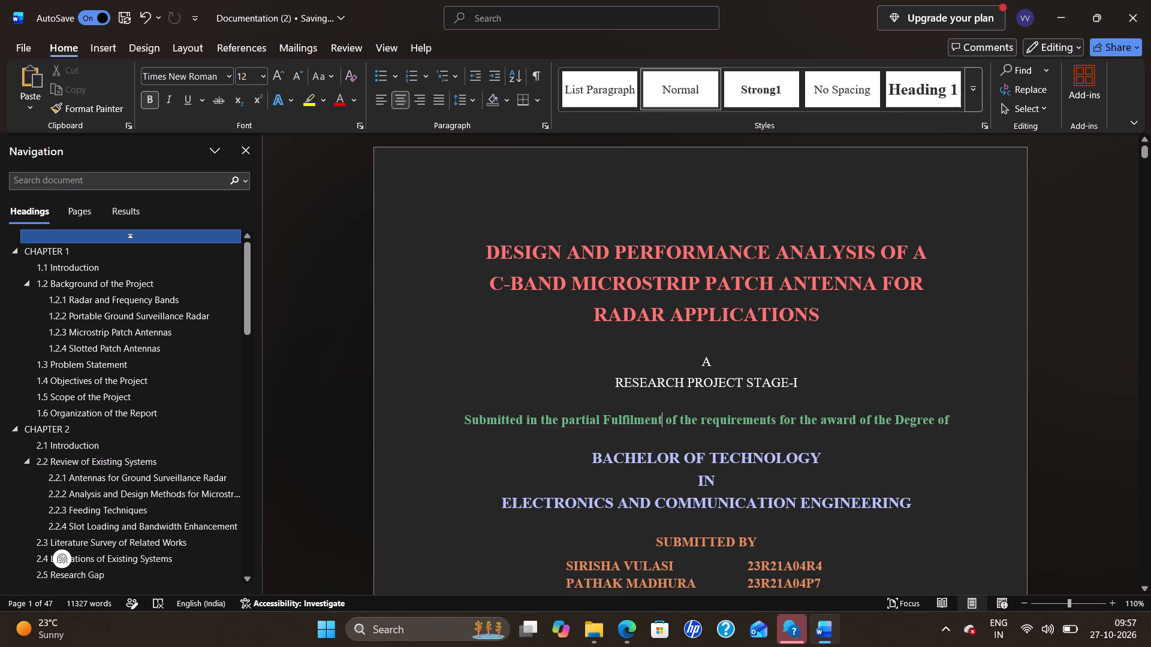
{"action": "key", "text": "ctrl+s"}
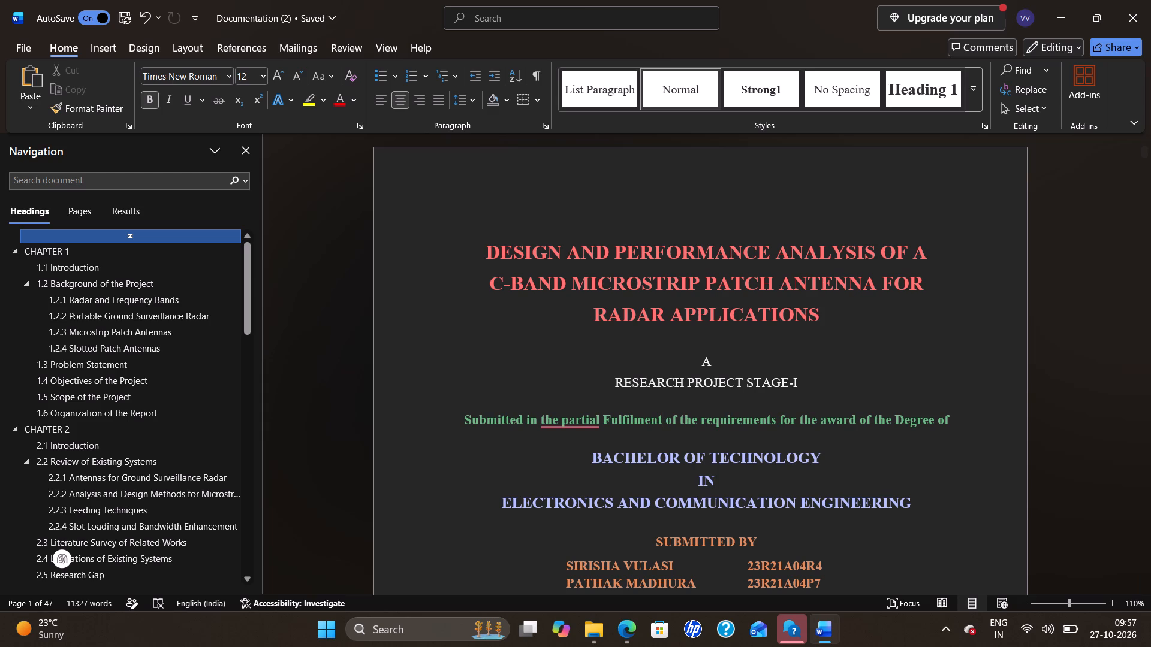
Correct the flagged spelling after "in partial" in the certificate paragraph to "fulfilment".
{"action": "key", "text": "Down"}
{"action": "key", "text": "Down"}
{"action": "key", "text": "Down"}
{"action": "key", "text": "Down"}
{"action": "key", "text": "Down"}
{"action": "key", "text": "Down"}
{"action": "key", "text": "Down"}
{"action": "key", "text": "Down"}
{"action": "key", "text": "Down"}
{"action": "key", "text": "Down"}
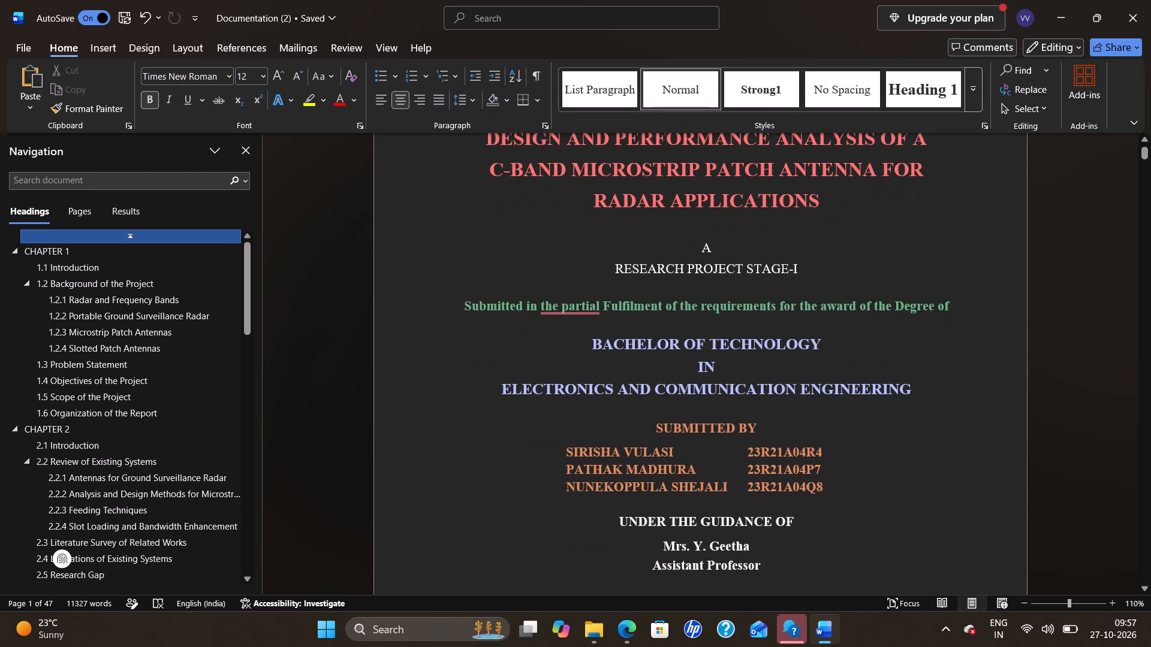
{"action": "key", "text": "Down"}
{"action": "key", "text": "Down"}
{"action": "key", "text": "Down"}
{"action": "key", "text": "Down"}
{"action": "key", "text": "Down"}
{"action": "key", "text": "Down"}
{"action": "key", "text": "Down"}
{"action": "key", "text": "Down"}
{"action": "key", "text": "Down"}
{"action": "key", "text": "Down"}
{"action": "key", "text": "Down"}
{"action": "key", "text": "Down"}
{"action": "key", "text": "Down"}
{"action": "key", "text": "Down"}
{"action": "key", "text": "Down"}
{"action": "key", "text": "Down"}
{"action": "key", "text": "Down"}
{"action": "key", "text": "Down"}
{"action": "key", "text": "Down"}
{"action": "key", "text": "Down"}
{"action": "key", "text": "Down"}
{"action": "key", "text": "Down"}
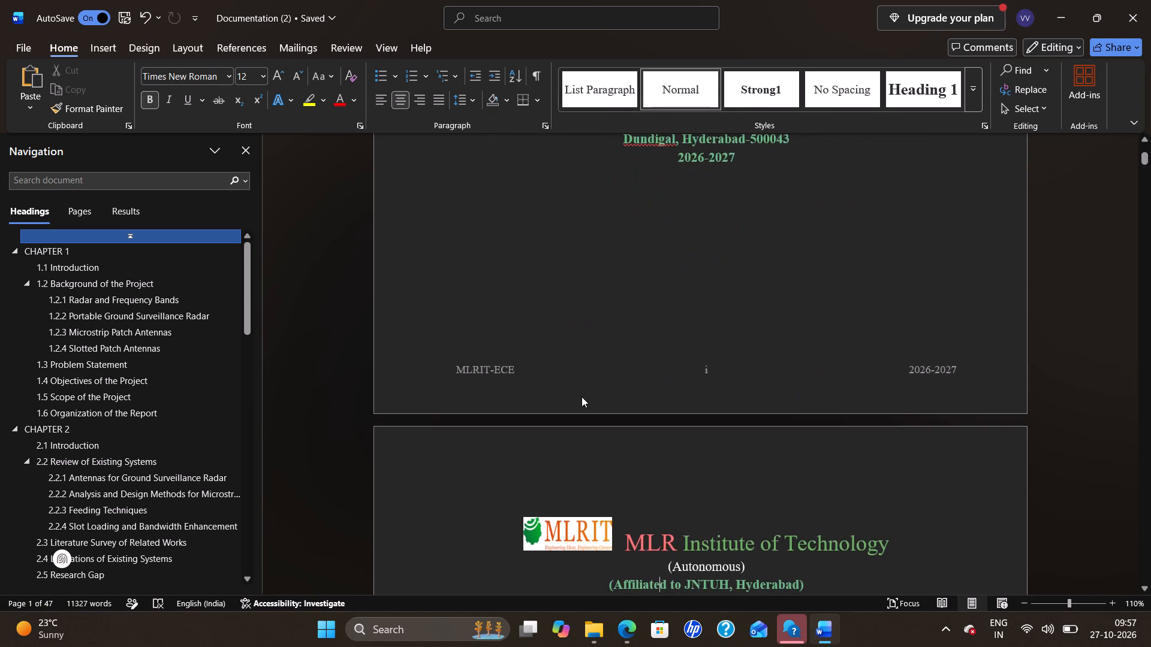
{"action": "key", "text": "Up"}
{"action": "key", "text": "Up"}
{"action": "key", "text": "Up"}
{"action": "key", "text": "Up"}
{"action": "key", "text": "Up"}
{"action": "key", "text": "Up"}
{"action": "key", "text": "Up"}
{"action": "key", "text": "Up"}
{"action": "key", "text": "Up"}
{"action": "key", "text": "Up"}
{"action": "key", "text": "Up"}
{"action": "key", "text": "Up"}
{"action": "key", "text": "Up"}
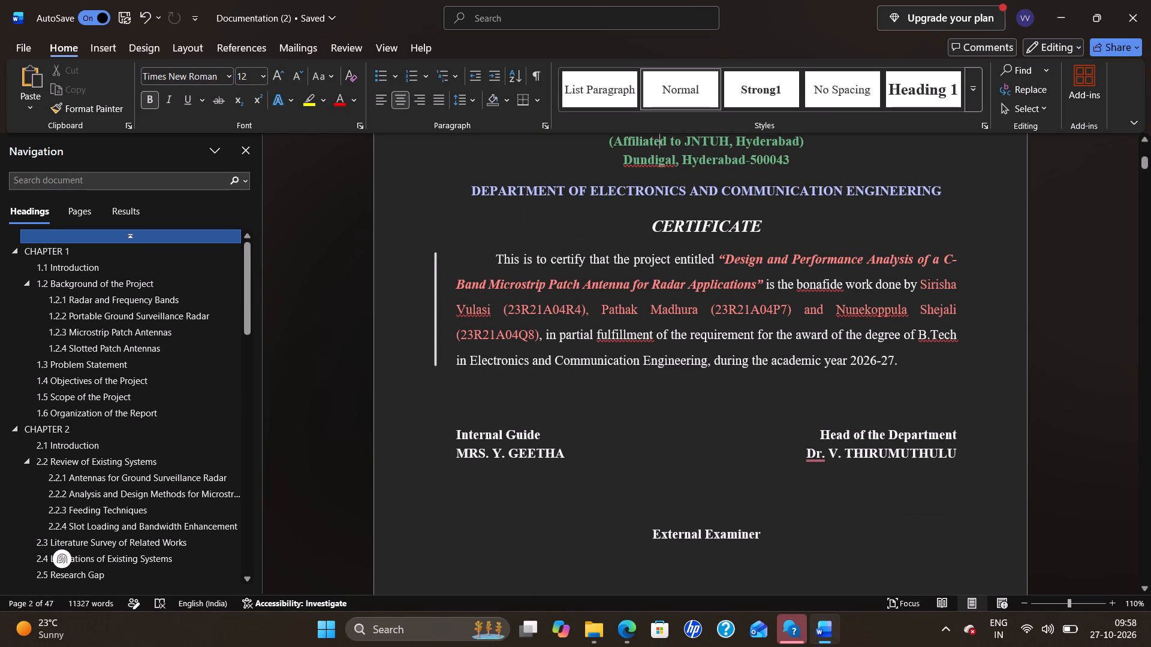
{"action": "left_click", "coordinate": [630, 332]}
{"action": "right_click", "coordinate": [630, 332]}
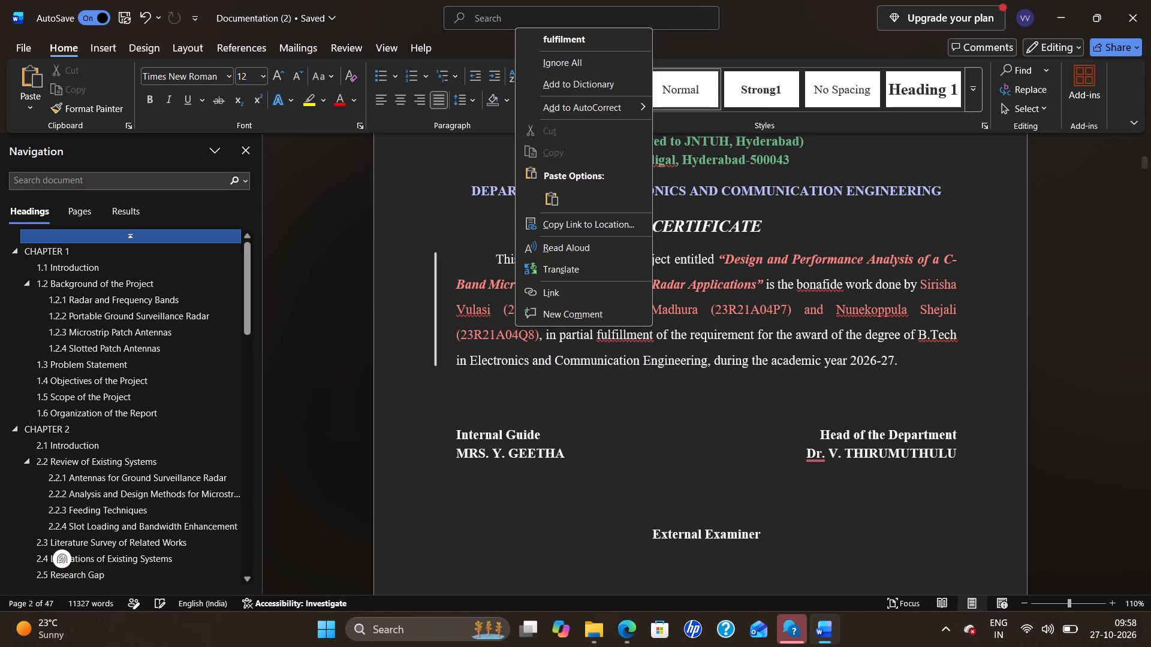
{"action": "left_click", "coordinate": [614, 30]}
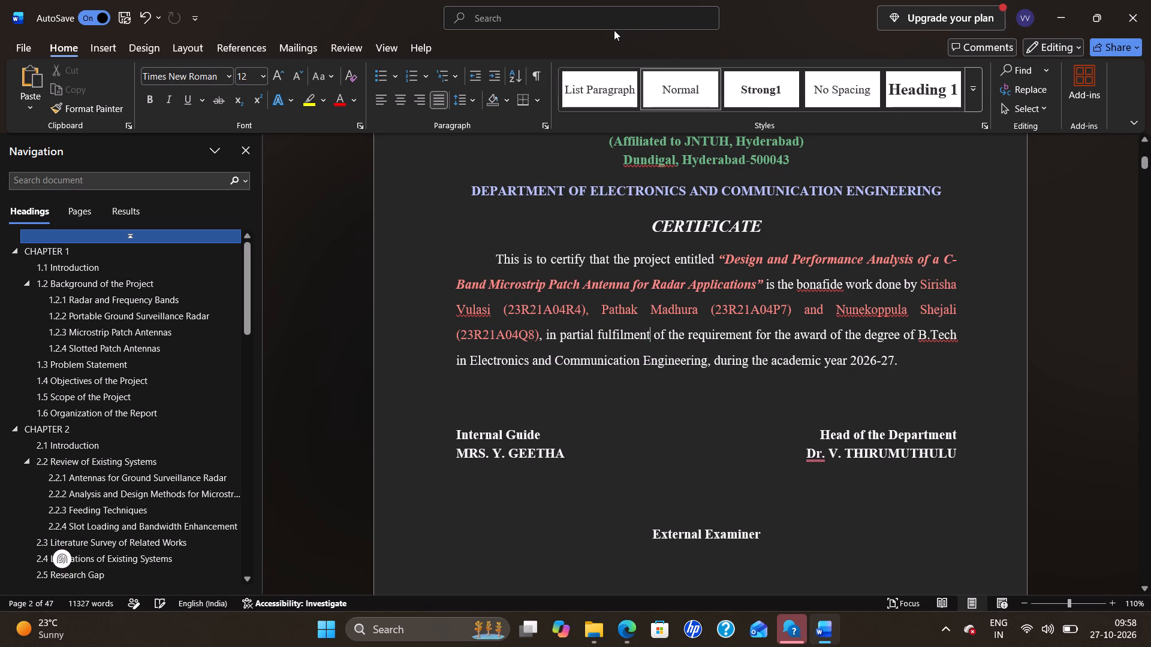
Examine the rest of the certificate, the declaration and the acknowledgement pages for wording and marked errors.
{"action": "key", "text": "Down"}
{"action": "key", "text": "Down"}
{"action": "key", "text": "Down"}
{"action": "key", "text": "Down"}
{"action": "key", "text": "Down"}
{"action": "key", "text": "Down"}
{"action": "key", "text": "Down"}
{"action": "key", "text": "Down"}
{"action": "key", "text": "Down"}
{"action": "key", "text": "Down"}
{"action": "key", "text": "Down"}
{"action": "key", "text": "Down"}
{"action": "key", "text": "Down"}
{"action": "key", "text": "Down"}
{"action": "key", "text": "Down"}
{"action": "key", "text": "Down"}
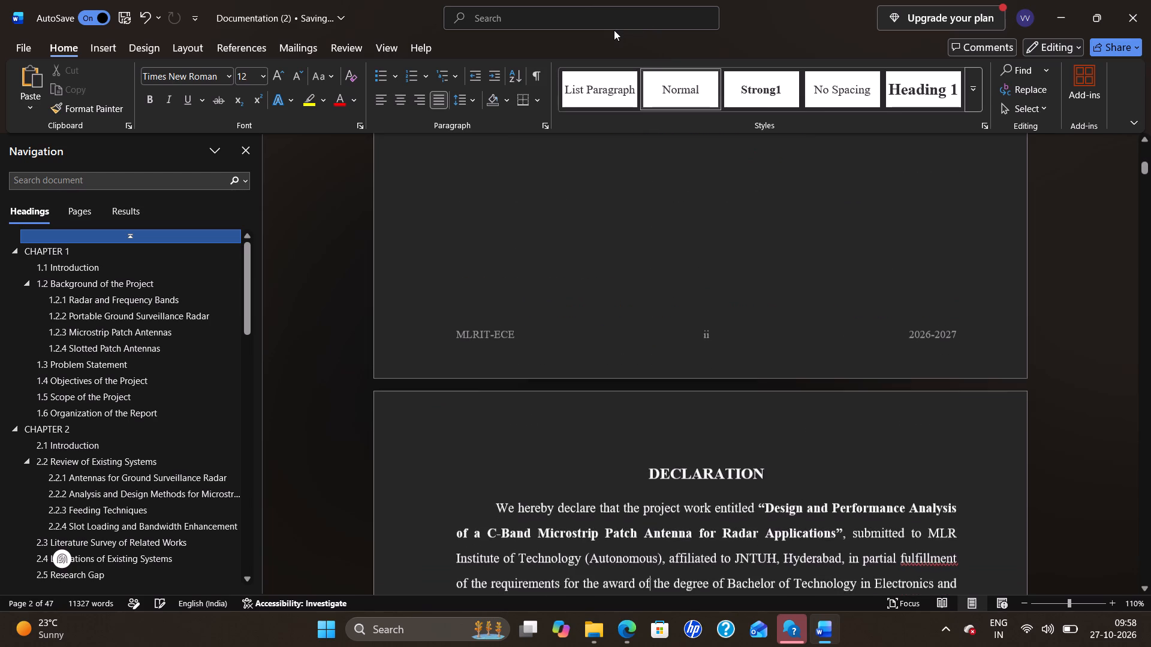
{"action": "key", "text": "Down"}
{"action": "key", "text": "Down"}
{"action": "key", "text": "Down"}
{"action": "key", "text": "Down"}
{"action": "key", "text": "Down"}
{"action": "key", "text": "Down"}
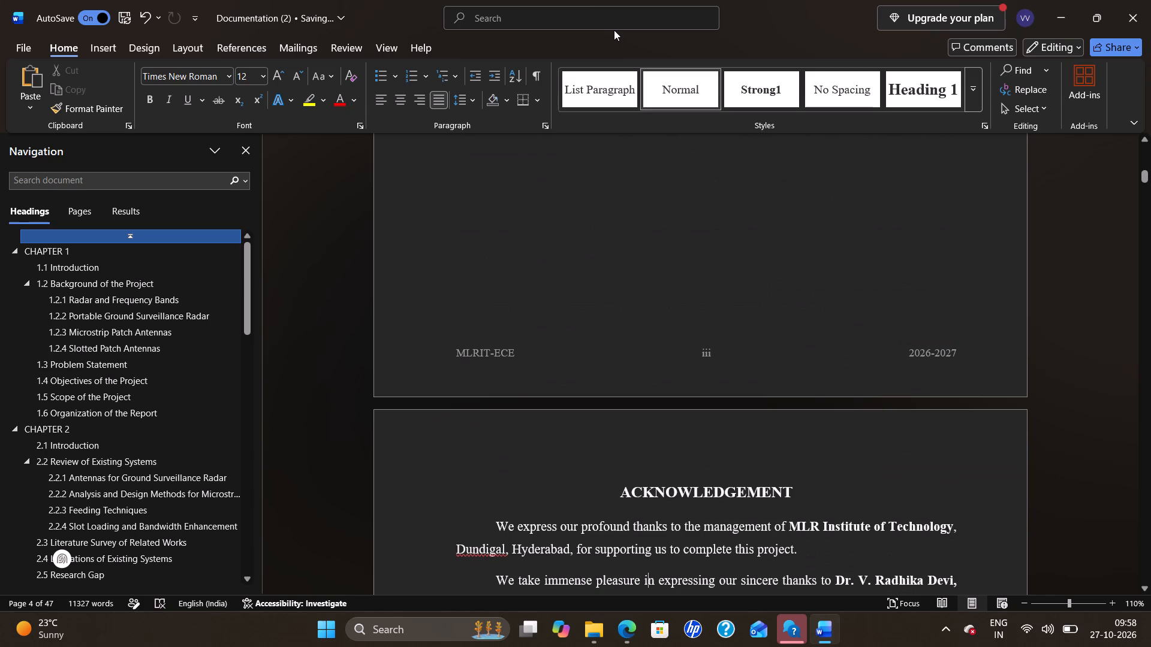
{"action": "key", "text": "Down"}
{"action": "key", "text": "Down"}
{"action": "key", "text": "Down"}
{"action": "key", "text": "Down"}
{"action": "key", "text": "Down"}
{"action": "key", "text": "Down"}
{"action": "key", "text": "Down"}
{"action": "key", "text": "Down"}
{"action": "key", "text": "Down"}
{"action": "key", "text": "Down"}
{"action": "key", "text": "Down"}
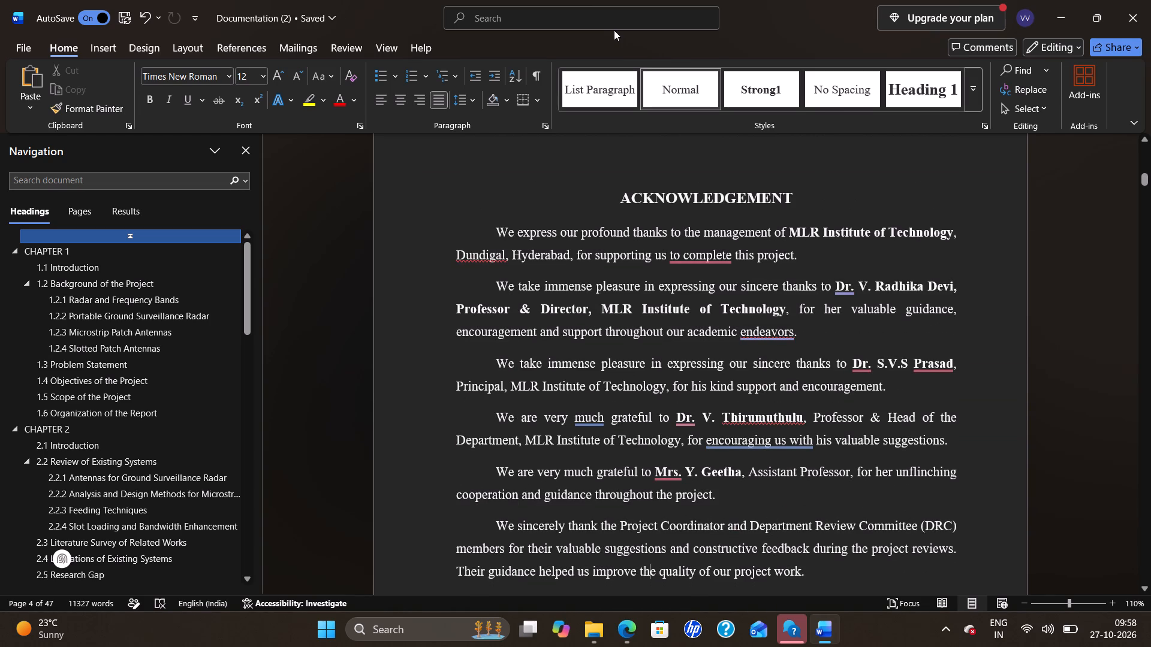
{"action": "key", "text": "Down"}
{"action": "key", "text": "Down"}
{"action": "key", "text": "Down"}
{"action": "key", "text": "Down"}
{"action": "key", "text": "Down"}
{"action": "key", "text": "Down"}
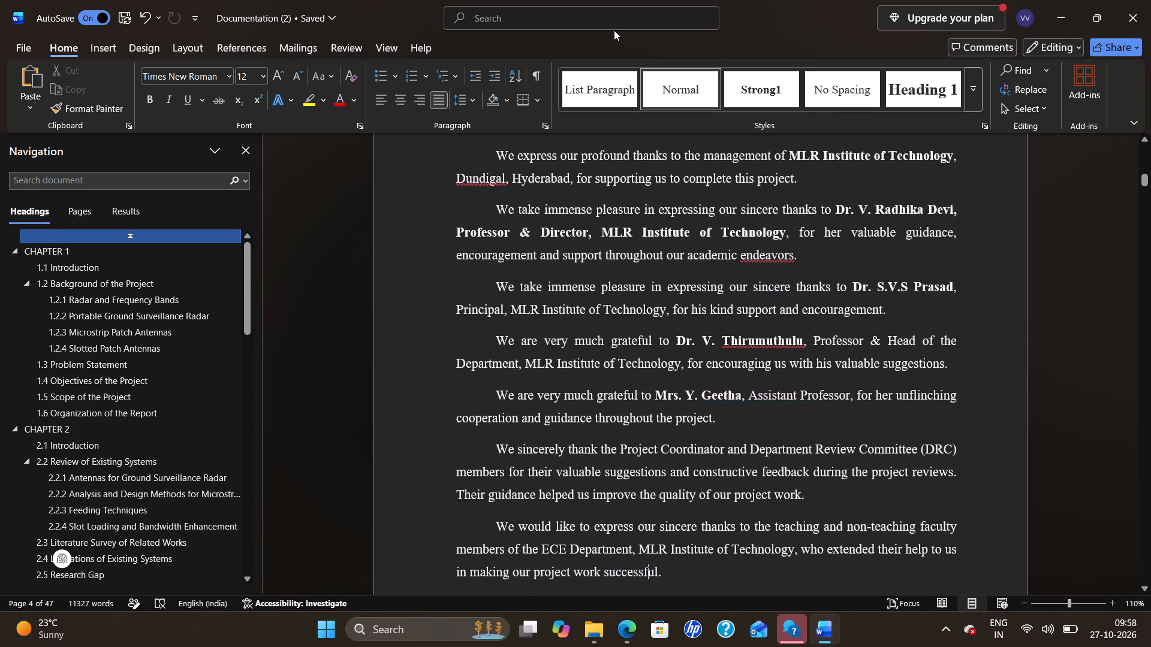
{"action": "key", "text": "Down"}
{"action": "key", "text": "Down"}
{"action": "key", "text": "Down"}
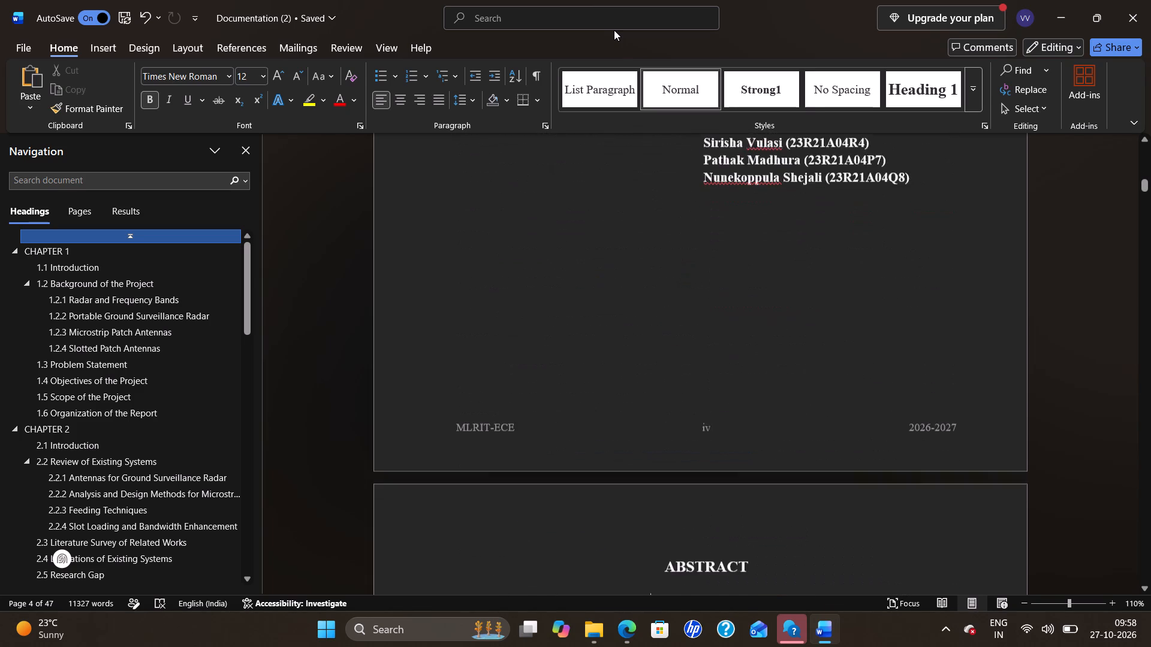
Examine the abstract page's paragraphs and keywords for wording and marked errors.
{"action": "key", "text": "Down"}
{"action": "key", "text": "Down"}
{"action": "key", "text": "Down"}
{"action": "key", "text": "Down"}
{"action": "key", "text": "Down"}
{"action": "key", "text": "Down"}
{"action": "key", "text": "Down"}
{"action": "key", "text": "Down"}
{"action": "key", "text": "Down"}
{"action": "key", "text": "Down"}
{"action": "key", "text": "Down"}
{"action": "key", "text": "Down"}
{"action": "key", "text": "Down"}
{"action": "key", "text": "Down"}
{"action": "key", "text": "Down"}
{"action": "key", "text": "Down"}
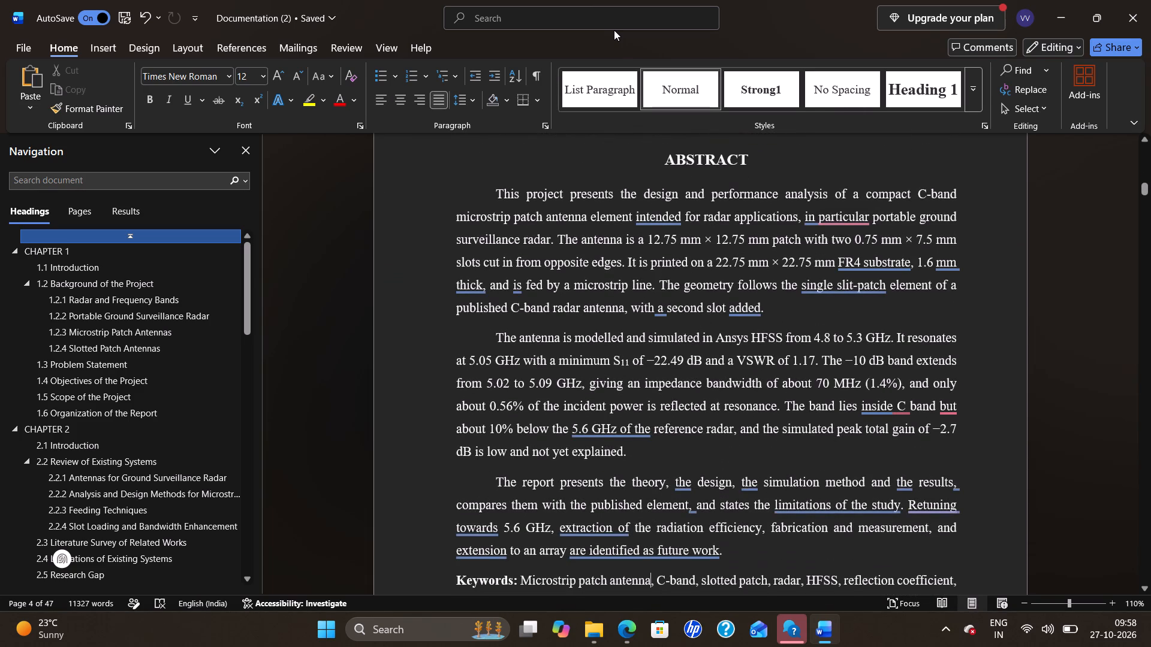
Examine the table of contents, from the front-matter entries through the chapter and section listings.
{"action": "key", "text": "Down"}
{"action": "key", "text": "Down"}
{"action": "key", "text": "Down"}
{"action": "key", "text": "Down"}
{"action": "key", "text": "Down"}
{"action": "key", "text": "Down"}
{"action": "key", "text": "Down"}
{"action": "key", "text": "Down"}
{"action": "key", "text": "Down"}
{"action": "key", "text": "Down"}
{"action": "key", "text": "Down"}
{"action": "key", "text": "Down"}
{"action": "key", "text": "Down"}
{"action": "key", "text": "Down"}
{"action": "key", "text": "Down"}
{"action": "key", "text": "Down"}
{"action": "key", "text": "Down"}
{"action": "key", "text": "Down"}
{"action": "key", "text": "Down"}
{"action": "key", "text": "Down"}
{"action": "key", "text": "Down"}
{"action": "key", "text": "Down"}
{"action": "key", "text": "Down"}
{"action": "key", "text": "Down"}
{"action": "key", "text": "Down"}
{"action": "key", "text": "Down"}
{"action": "key", "text": "Down"}
{"action": "key", "text": "Down"}
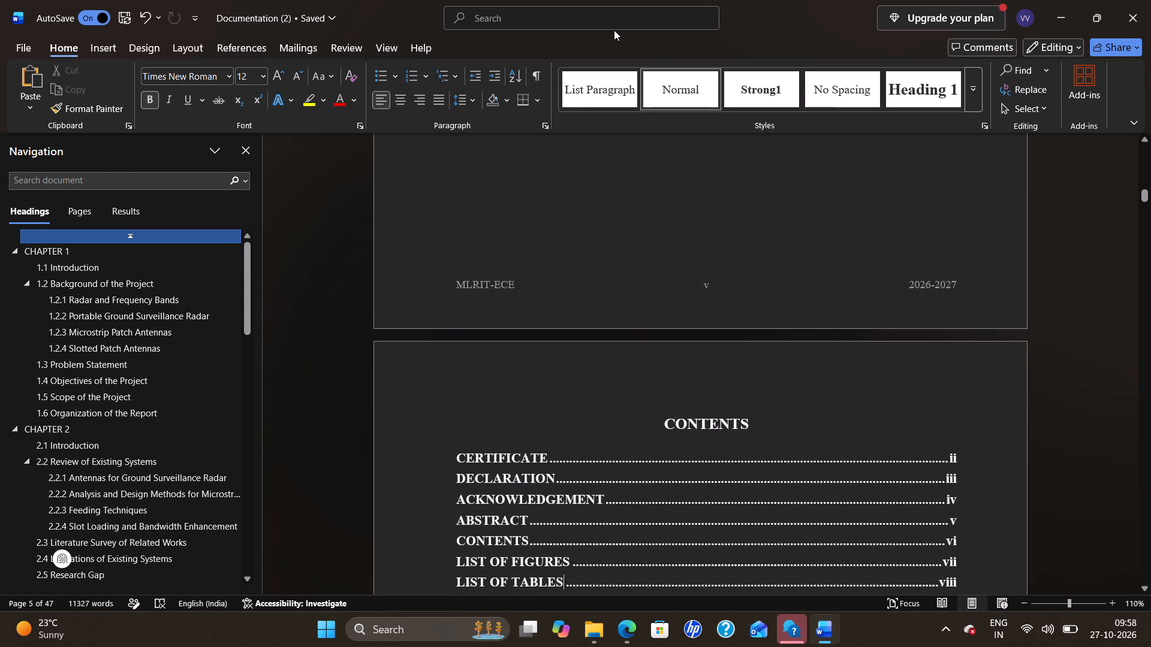
{"action": "key", "text": "Down"}
{"action": "key", "text": "Down"}
{"action": "key", "text": "Down"}
{"action": "key", "text": "Down"}
{"action": "key", "text": "Down"}
{"action": "key", "text": "Down"}
{"action": "key", "text": "Down"}
{"action": "key", "text": "Down"}
{"action": "key", "text": "Down"}
{"action": "key", "text": "Down"}
{"action": "key", "text": "Down"}
{"action": "key", "text": "Down"}
{"action": "key", "text": "Down"}
{"action": "key", "text": "Down"}
{"action": "key", "text": "Down"}
{"action": "key", "text": "Down"}
{"action": "key", "text": "Down"}
{"action": "key", "text": "Down"}
{"action": "key", "text": "Down"}
{"action": "key", "text": "Down"}
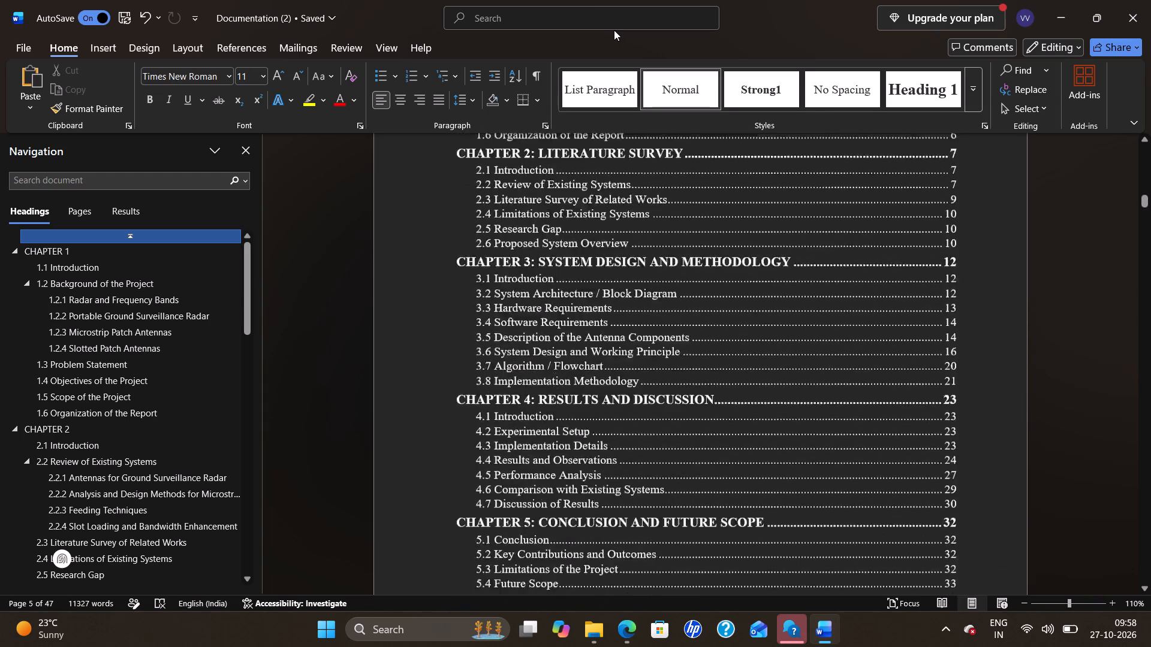
Examine the list of figures and the list of tables, up to the start of Chapter 1.
{"action": "key", "text": "Down"}
{"action": "key", "text": "Down"}
{"action": "key", "text": "Down"}
{"action": "key", "text": "Down"}
{"action": "key", "text": "Down"}
{"action": "key", "text": "Down"}
{"action": "key", "text": "Down"}
{"action": "key", "text": "Down"}
{"action": "key", "text": "Down"}
{"action": "key", "text": "Down"}
{"action": "key", "text": "Down"}
{"action": "key", "text": "Down"}
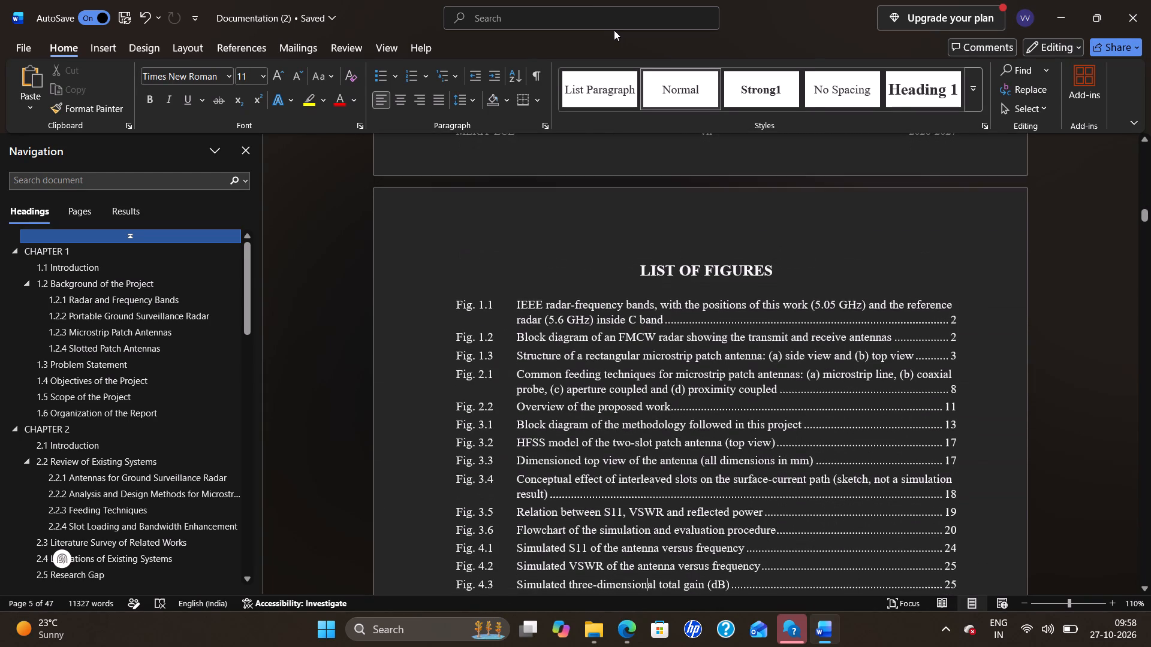
{"action": "key", "text": "Down"}
{"action": "key", "text": "Down"}
{"action": "key", "text": "Down"}
{"action": "key", "text": "Down"}
{"action": "key", "text": "Down"}
{"action": "key", "text": "Down"}
{"action": "key", "text": "Down"}
{"action": "key", "text": "Down"}
{"action": "key", "text": "Down"}
{"action": "key", "text": "Down"}
{"action": "key", "text": "Down"}
{"action": "key", "text": "Down"}
{"action": "key", "text": "Down"}
{"action": "key", "text": "Down"}
{"action": "key", "text": "Down"}
{"action": "key", "text": "Down"}
{"action": "key", "text": "Down"}
{"action": "key", "text": "Down"}
{"action": "key", "text": "Down"}
{"action": "key", "text": "Down"}
{"action": "key", "text": "Down"}
{"action": "key", "text": "Down"}
{"action": "key", "text": "Down"}
{"action": "key", "text": "Down"}
{"action": "key", "text": "Down"}
{"action": "key", "text": "Down"}
{"action": "key", "text": "Down"}
{"action": "key", "text": "Down"}
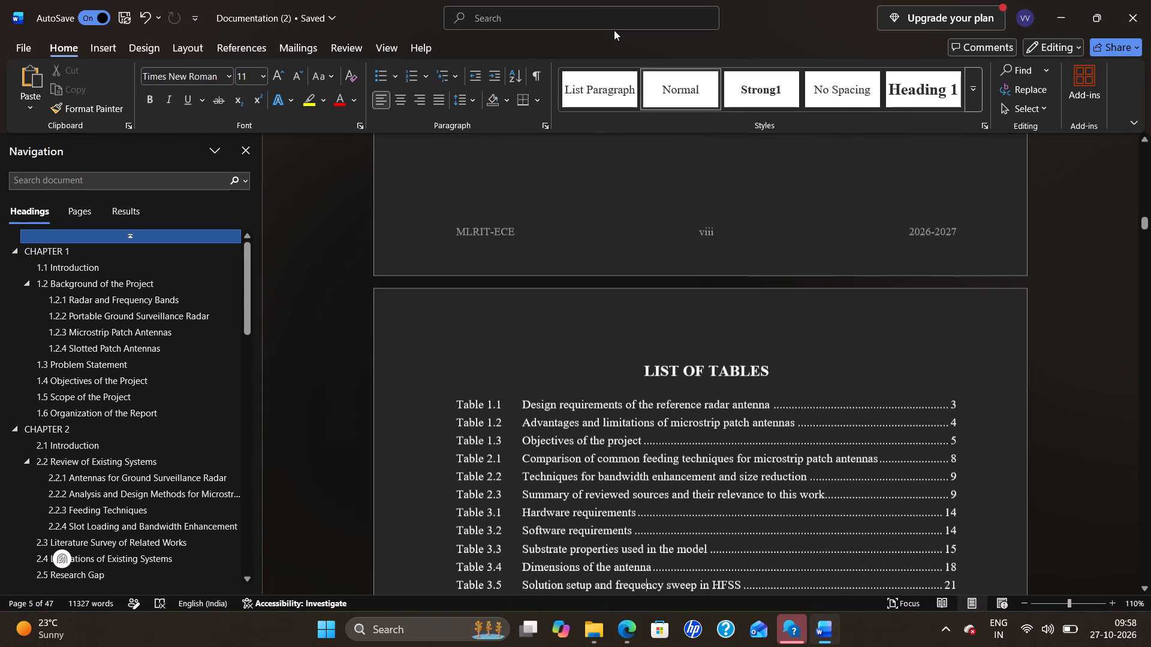
{"action": "key", "text": "Down"}
{"action": "key", "text": "Down"}
{"action": "key", "text": "Down"}
{"action": "key", "text": "Down"}
{"action": "key", "text": "Down"}
{"action": "key", "text": "Down"}
{"action": "key", "text": "Down"}
{"action": "key", "text": "Down"}
{"action": "key", "text": "Down"}
{"action": "key", "text": "Down"}
{"action": "key", "text": "Down"}
{"action": "key", "text": "Down"}
{"action": "key", "text": "Down"}
{"action": "key", "text": "Down"}
{"action": "key", "text": "Down"}
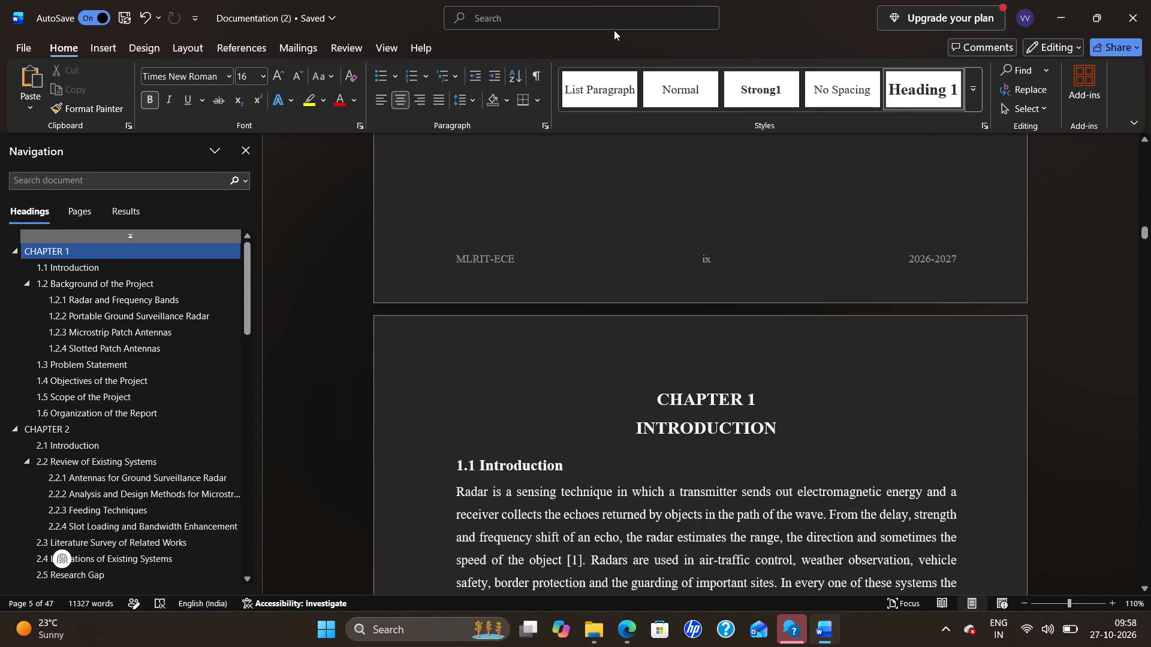
Examine Chapter 1 from the introduction through the radar frequency bands figure to the FMCW radar block diagram.
{"action": "key", "text": "Down"}
{"action": "key", "text": "Down"}
{"action": "key", "text": "Down"}
{"action": "key", "text": "Down"}
{"action": "key", "text": "Down"}
{"action": "key", "text": "Down"}
{"action": "key", "text": "Down"}
{"action": "key", "text": "Down"}
{"action": "key", "text": "Down"}
{"action": "key", "text": "Down"}
{"action": "key", "text": "Down"}
{"action": "key", "text": "Down"}
{"action": "key", "text": "Down"}
{"action": "key", "text": "Down"}
{"action": "key", "text": "Down"}
{"action": "key", "text": "Down"}
{"action": "key", "text": "Down"}
{"action": "key", "text": "Down"}
{"action": "key", "text": "Down"}
{"action": "key", "text": "Down"}
{"action": "key", "text": "Down"}
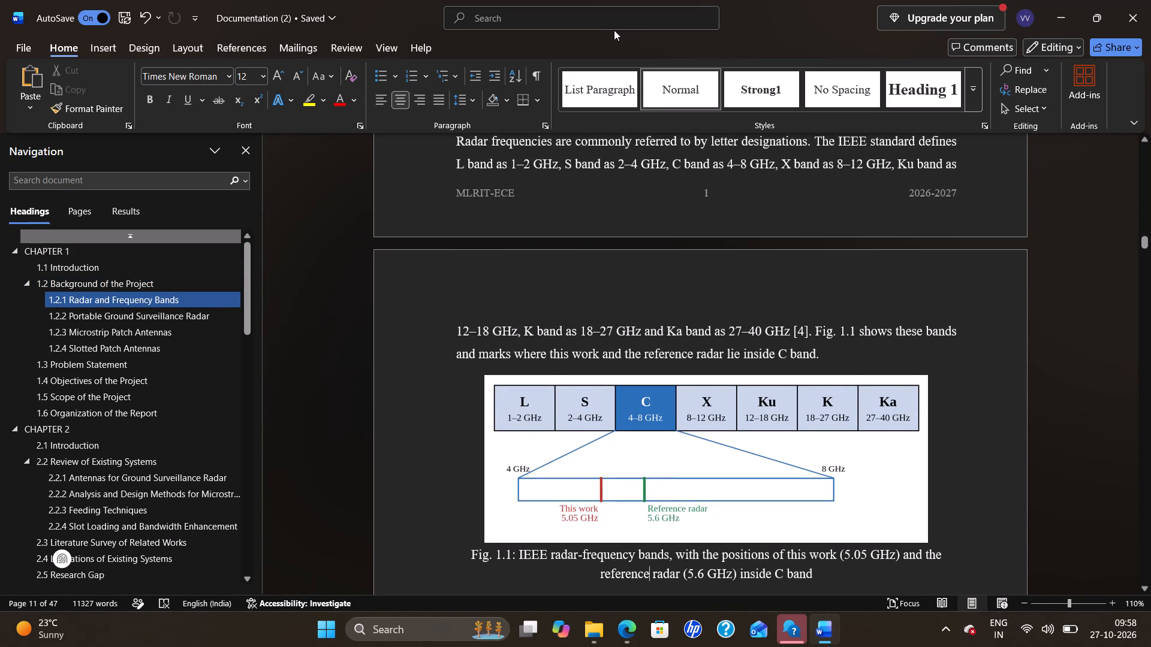
{"action": "key", "text": "Down"}
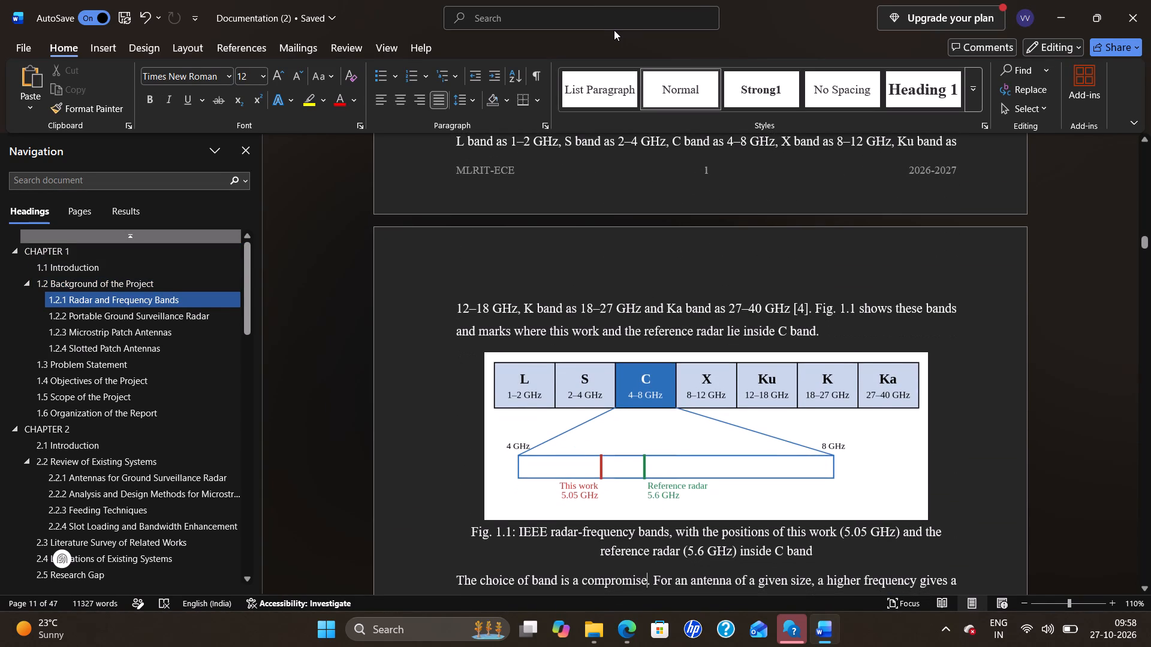
{"action": "key", "text": "Down"}
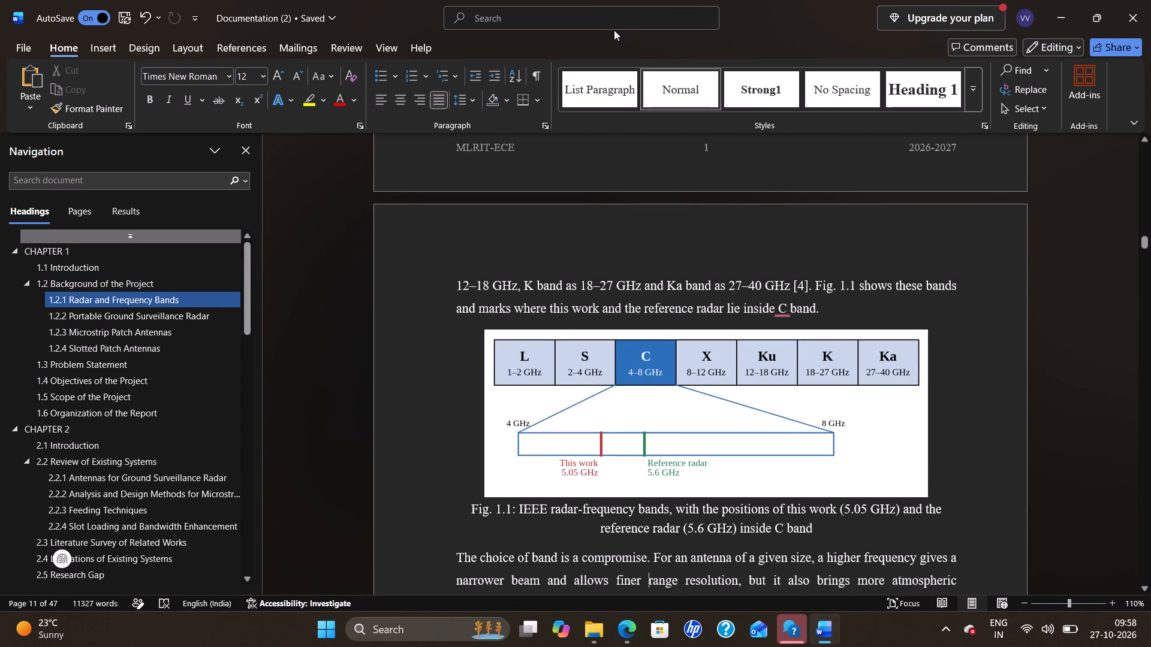
{"action": "key", "text": "Down"}
{"action": "key", "text": "Down"}
{"action": "key", "text": "Down"}
{"action": "key", "text": "Down"}
{"action": "key", "text": "Down"}
{"action": "key", "text": "Down"}
{"action": "key", "text": "Down"}
{"action": "key", "text": "Down"}
{"action": "key", "text": "Down"}
{"action": "key", "text": "Down"}
{"action": "key", "text": "Down"}
{"action": "key", "text": "Down"}
{"action": "key", "text": "Down"}
{"action": "key", "text": "Down"}
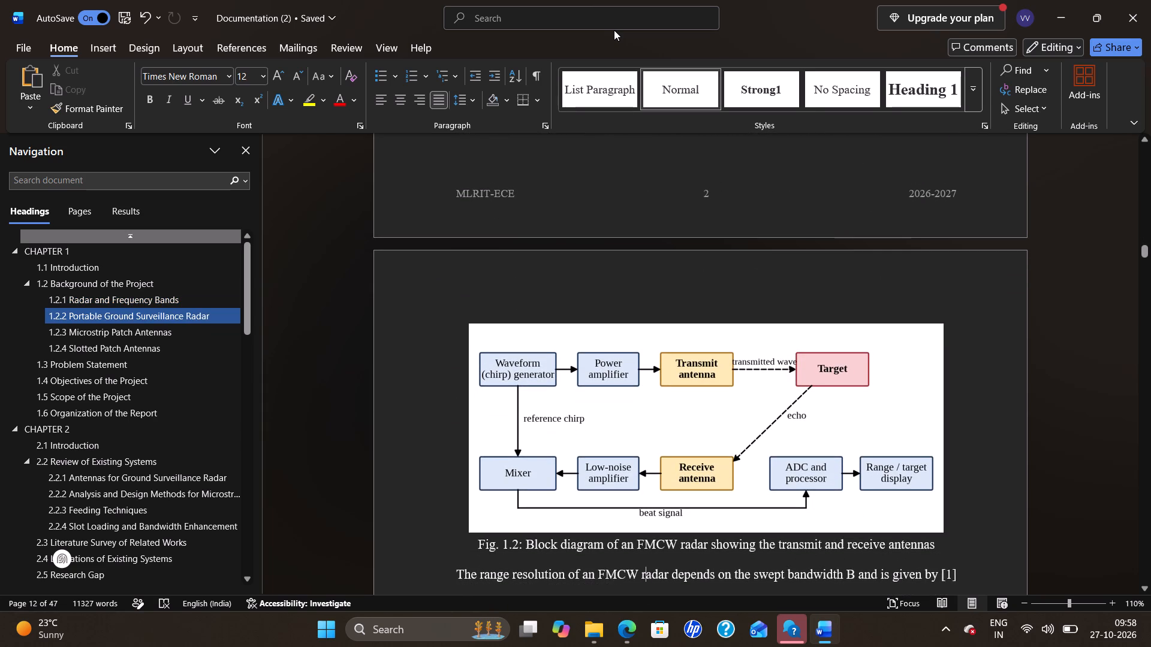
Examine the rest of section 1.2.2, from the range resolution equation through Table 1.1 of the reference radar antenna requirements.
{"action": "key", "text": "Down"}
{"action": "key", "text": "Down"}
{"action": "key", "text": "Down"}
{"action": "key", "text": "Down"}
{"action": "key", "text": "Down"}
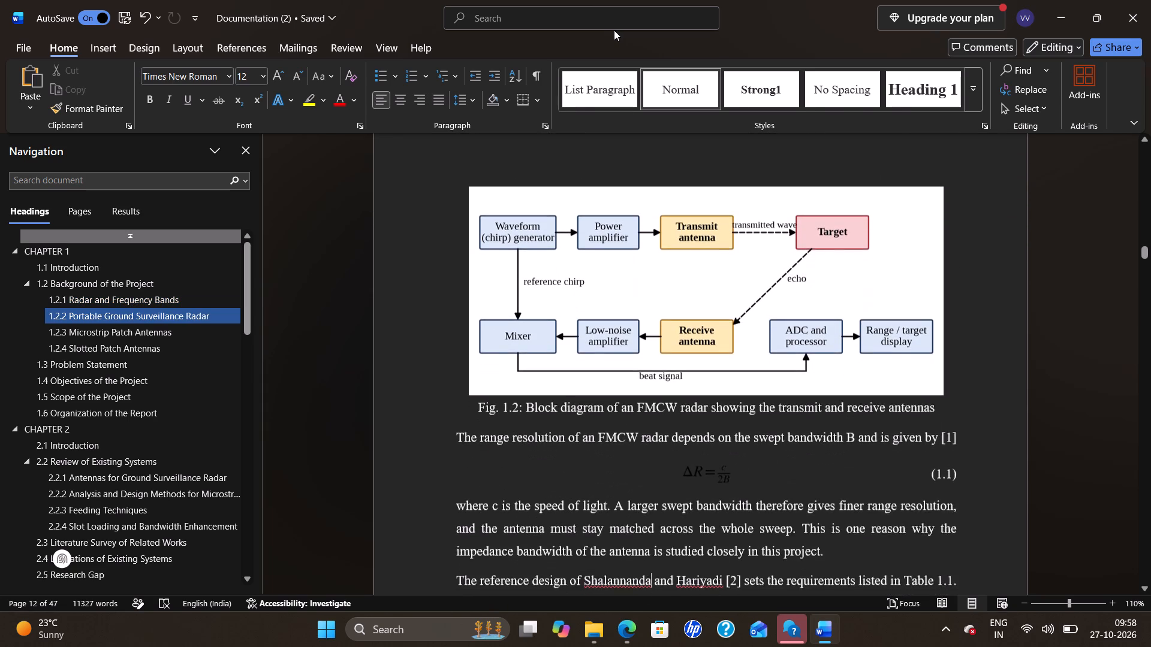
{"action": "key", "text": "Down"}
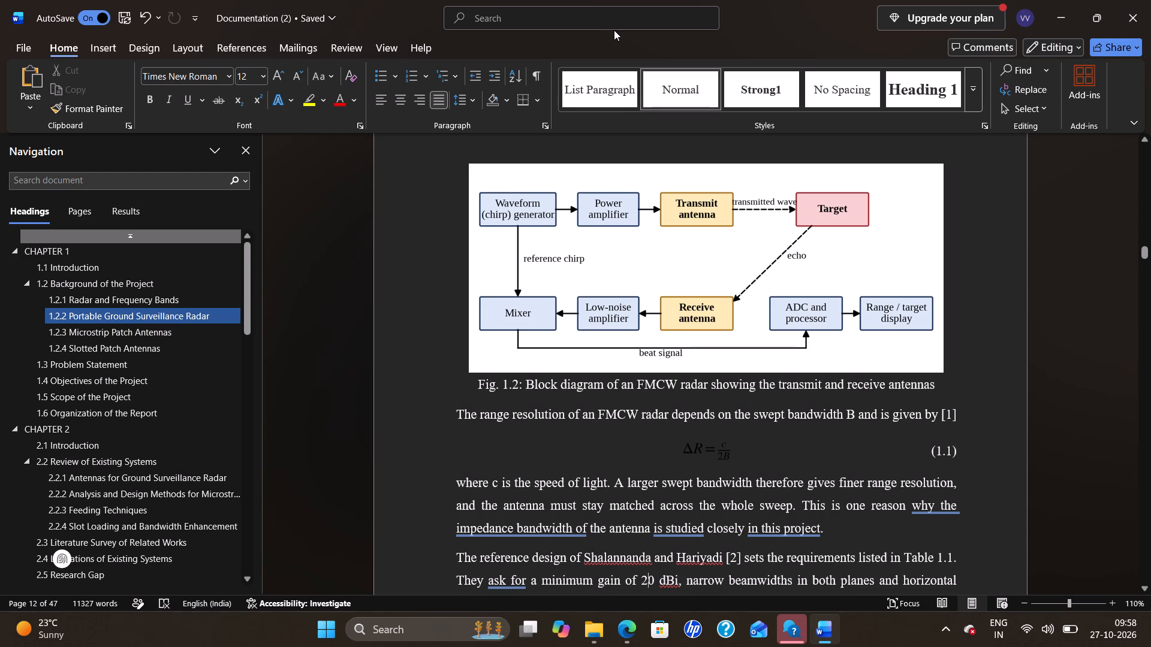
{"action": "key", "text": "Down"}
{"action": "key", "text": "Down"}
{"action": "key", "text": "Down"}
{"action": "key", "text": "Down"}
{"action": "key", "text": "Down"}
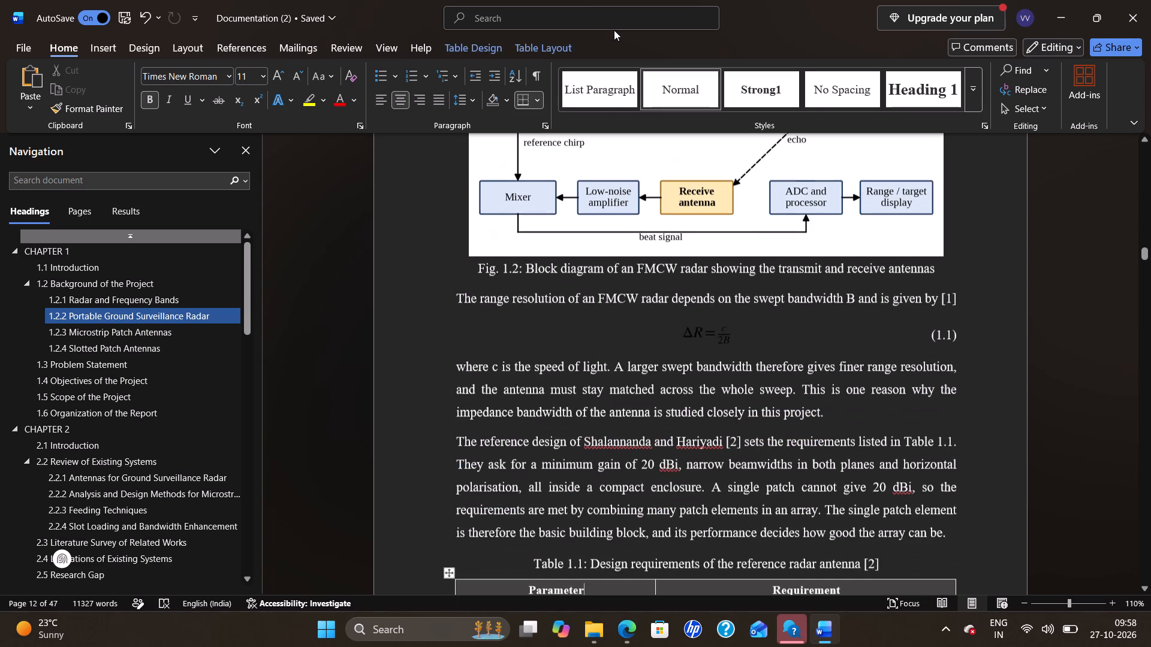
{"action": "key", "text": "Down"}
{"action": "key", "text": "Down"}
{"action": "key", "text": "Down"}
{"action": "key", "text": "Down"}
{"action": "key", "text": "Down"}
{"action": "key", "text": "Down"}
{"action": "key", "text": "Down"}
{"action": "key", "text": "Down"}
{"action": "key", "text": "Down"}
{"action": "key", "text": "Down"}
{"action": "key", "text": "Down"}
{"action": "key", "text": "Down"}
{"action": "key", "text": "Down"}
{"action": "key", "text": "Down"}
{"action": "key", "text": "Down"}
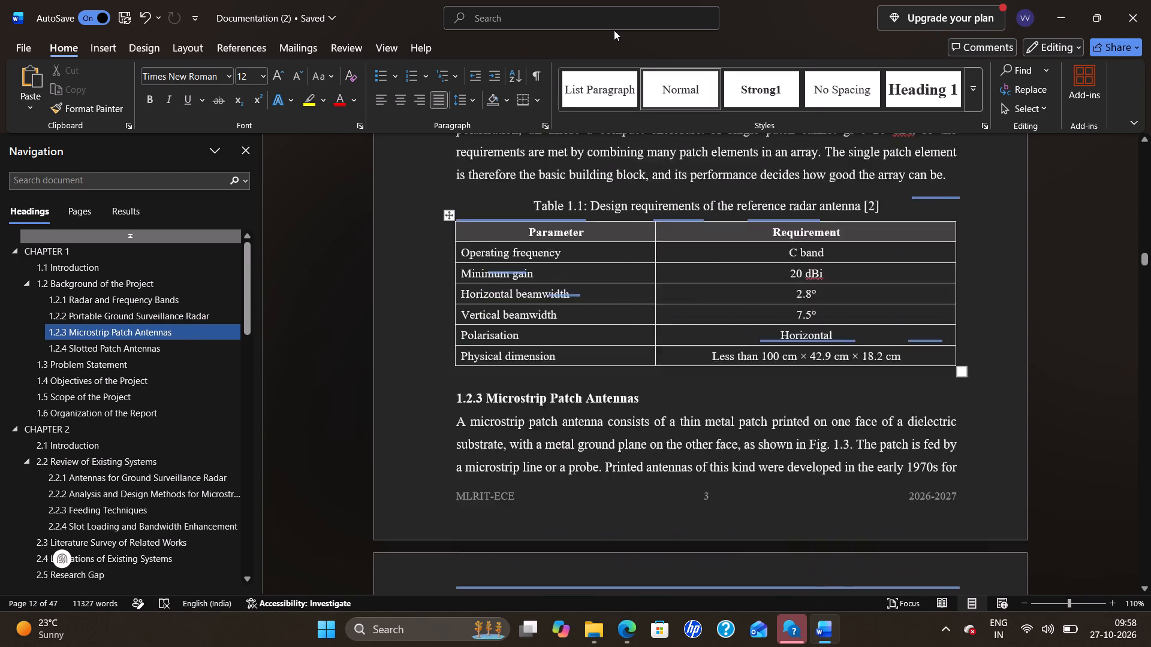
Examine section 1.2.3 on microstrip patch antennas, from the patch structure figure through Table 1.2 of advantages and limitations.
{"action": "key", "text": "Down"}
{"action": "key", "text": "Down"}
{"action": "key", "text": "Down"}
{"action": "key", "text": "Down"}
{"action": "key", "text": "Down"}
{"action": "key", "text": "Down"}
{"action": "key", "text": "Down"}
{"action": "key", "text": "Down"}
{"action": "key", "text": "Down"}
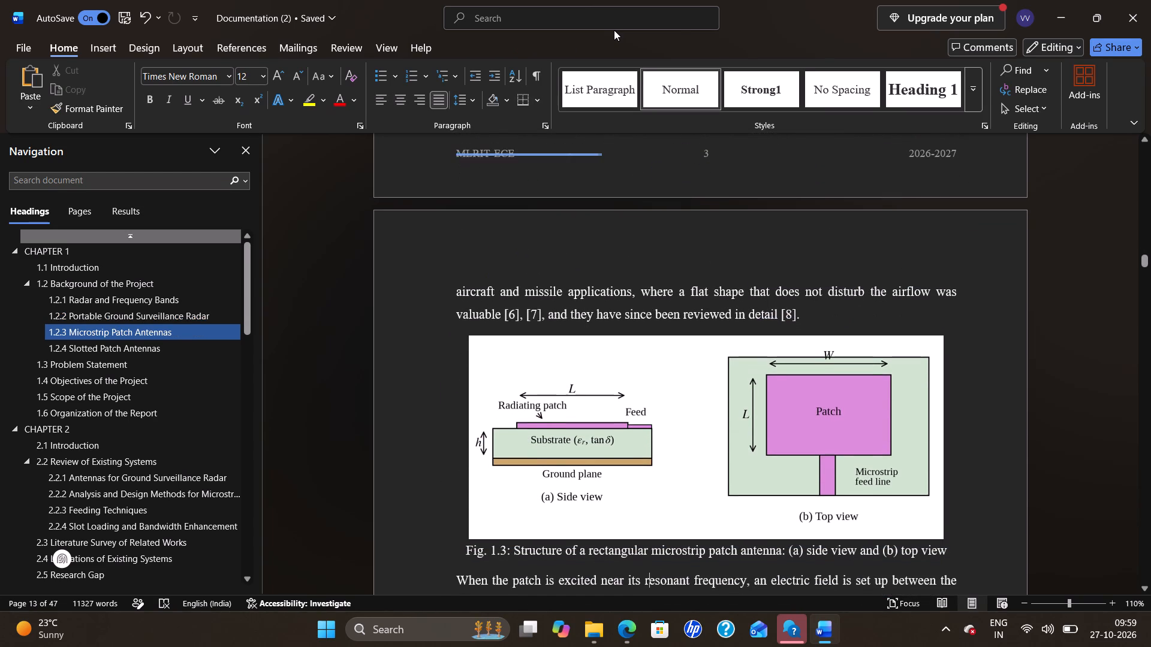
{"action": "key", "text": "Down"}
{"action": "key", "text": "Down"}
{"action": "key", "text": "Down"}
{"action": "key", "text": "Down"}
{"action": "key", "text": "Down"}
{"action": "key", "text": "Down"}
{"action": "key", "text": "Down"}
{"action": "key", "text": "Down"}
{"action": "key", "text": "Down"}
{"action": "key", "text": "Down"}
{"action": "key", "text": "Down"}
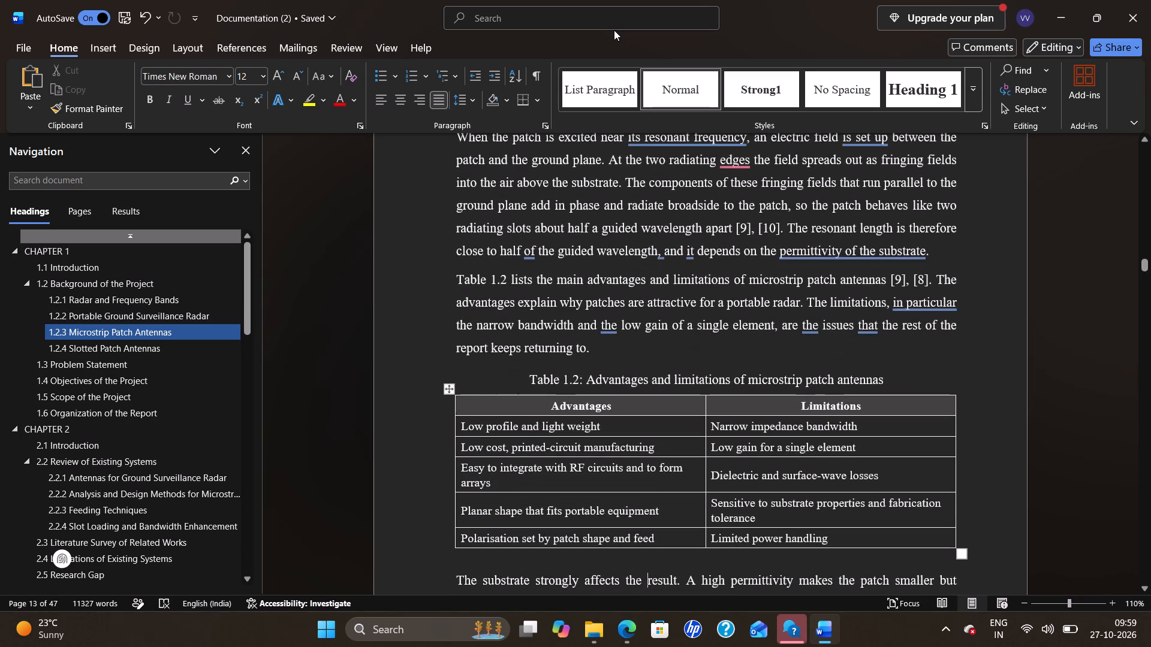
Go back over section 1.2.3 and re-examine the Fig. 1.3 patch structure and the resonance paragraph below it.
{"action": "key", "text": "Up"}
{"action": "key", "text": "Up"}
{"action": "key", "text": "Up"}
{"action": "key", "text": "Up"}
{"action": "key", "text": "Up"}
{"action": "key", "text": "Up"}
{"action": "key", "text": "Up"}
{"action": "key", "text": "Up"}
{"action": "key", "text": "Up"}
{"action": "key", "text": "Up"}
{"action": "key", "text": "Up"}
{"action": "key", "text": "Up"}
{"action": "key", "text": "Up"}
{"action": "key", "text": "Up"}
{"action": "key", "text": "Up"}
{"action": "key", "text": "Up"}
{"action": "key", "text": "Up"}
{"action": "key", "text": "Up"}
{"action": "key", "text": "Up"}
{"action": "key", "text": "Up"}
{"action": "key", "text": "Up"}
{"action": "key", "text": "Up"}
{"action": "key", "text": "Up"}
{"action": "key", "text": "Up"}
{"action": "key", "text": "Up"}
{"action": "key", "text": "Up"}
{"action": "key", "text": "Up"}
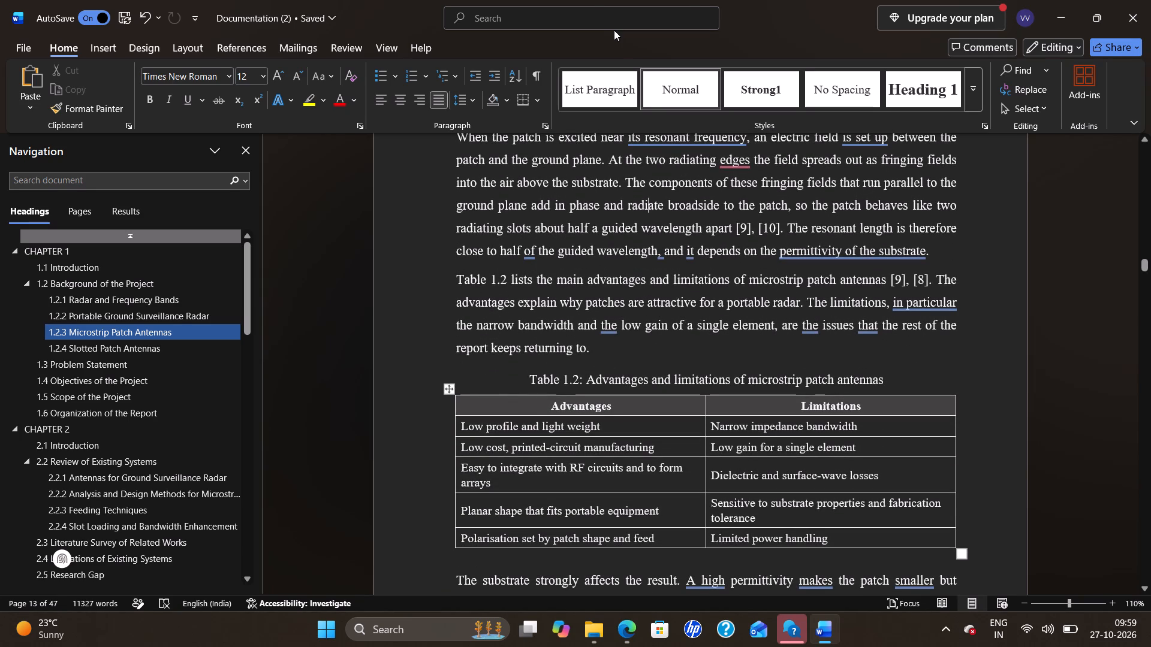
{"action": "key", "text": "Down"}
{"action": "key", "text": "Down"}
{"action": "key", "text": "Down"}
{"action": "key", "text": "Down"}
{"action": "key", "text": "Down"}
{"action": "key", "text": "Down"}
{"action": "key", "text": "Down"}
{"action": "key", "text": "Down"}
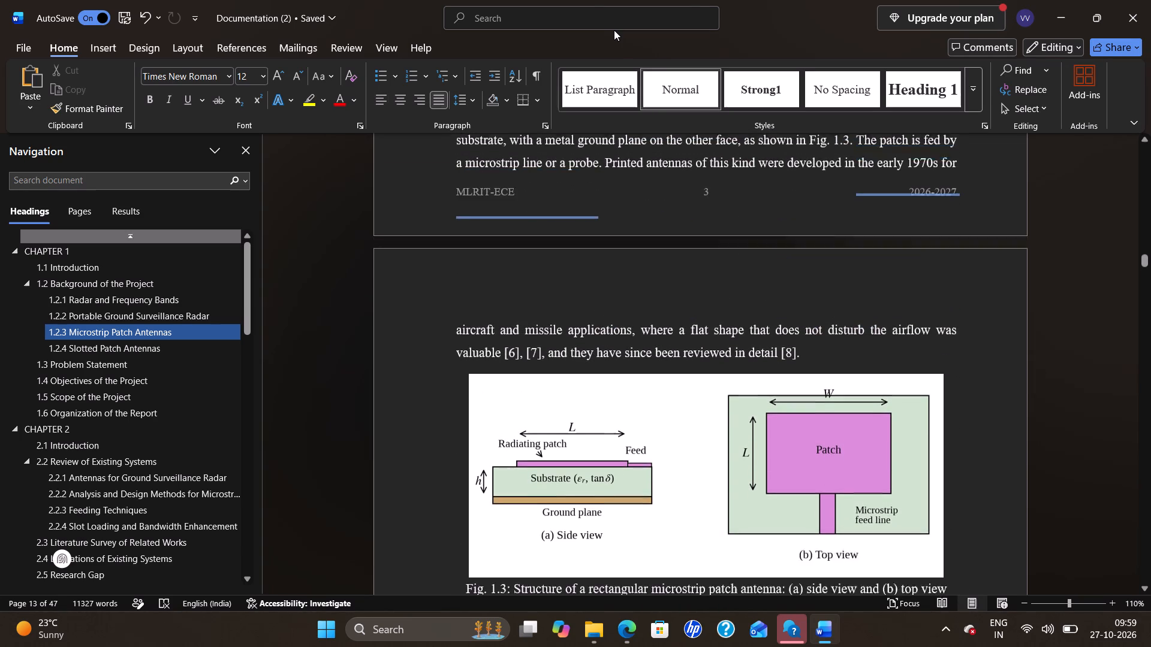
{"action": "key", "text": "Down"}
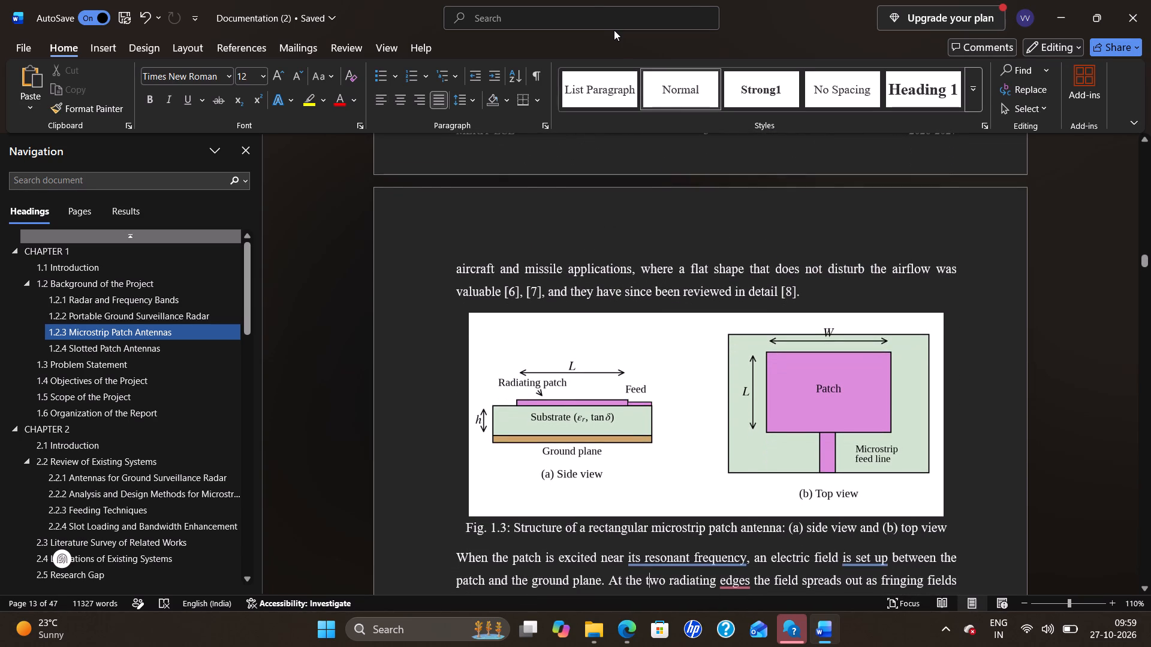
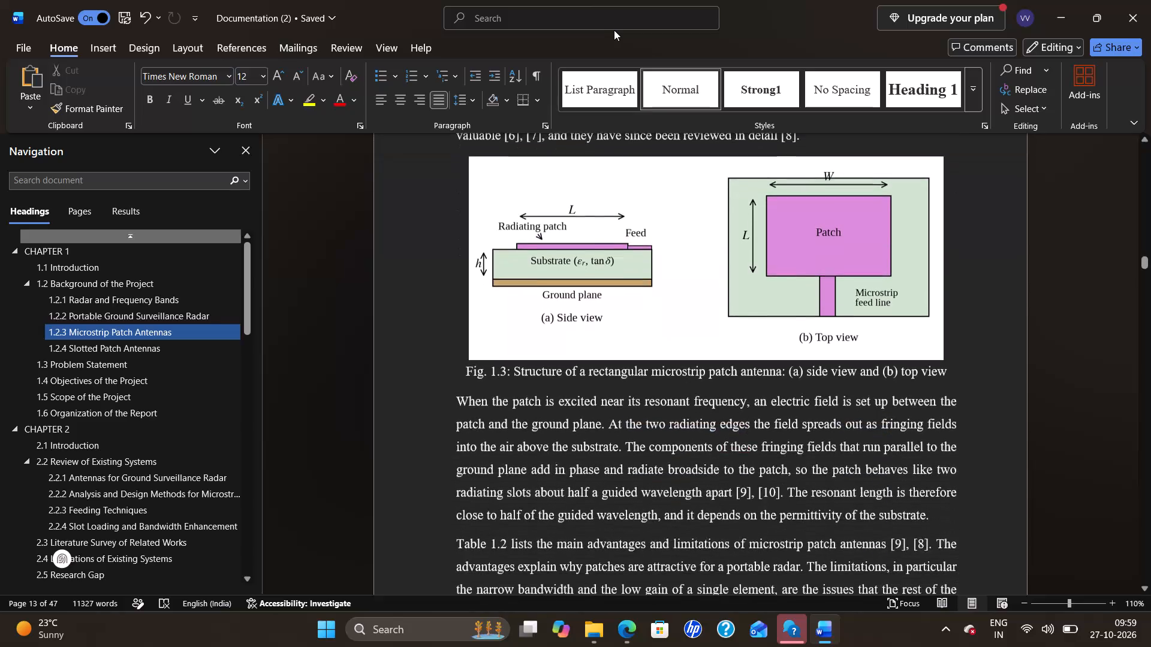
Examine the rest of section 1.2.3, including Table 1.2 and the substrate discussion, through section 1.2.4 on slotted patch antennas.
{"action": "key", "text": "Down"}
{"action": "key", "text": "Down"}
{"action": "key", "text": "Down"}
{"action": "key", "text": "Down"}
{"action": "key", "text": "Down"}
{"action": "key", "text": "Down"}
{"action": "key", "text": "Down"}
{"action": "key", "text": "Down"}
{"action": "key", "text": "Down"}
{"action": "key", "text": "Down"}
{"action": "key", "text": "Down"}
{"action": "key", "text": "Down"}
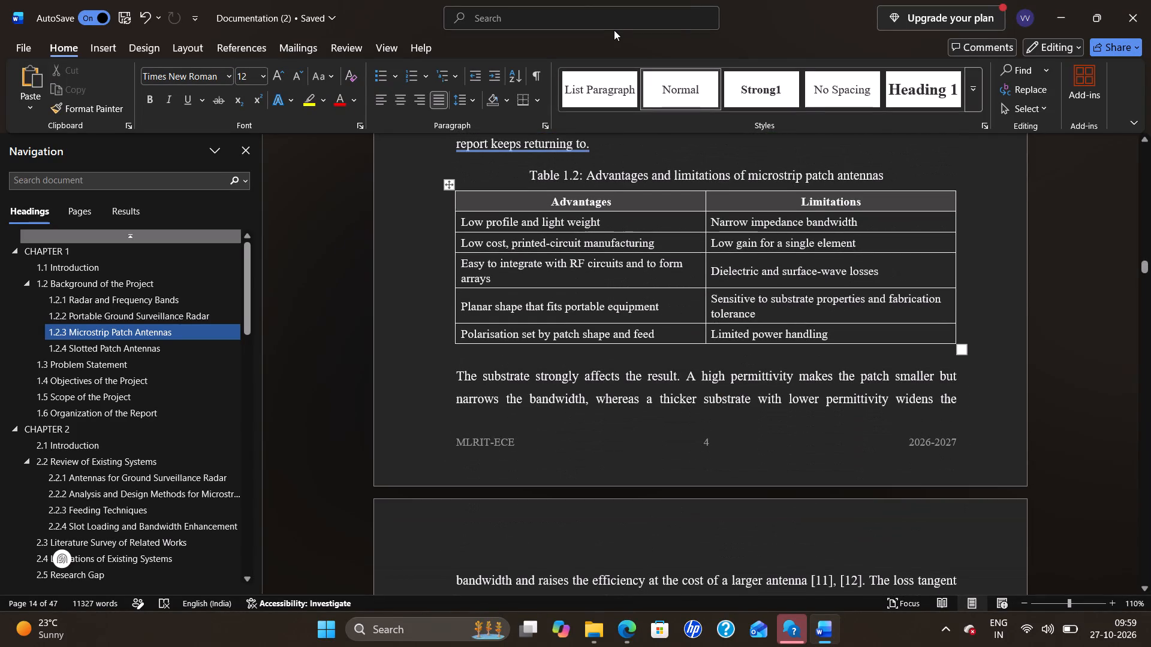
{"action": "key", "text": "Down"}
{"action": "key", "text": "Down"}
{"action": "key", "text": "Down"}
{"action": "key", "text": "Down"}
{"action": "key", "text": "Down"}
{"action": "key", "text": "Down"}
{"action": "key", "text": "Down"}
{"action": "key", "text": "Down"}
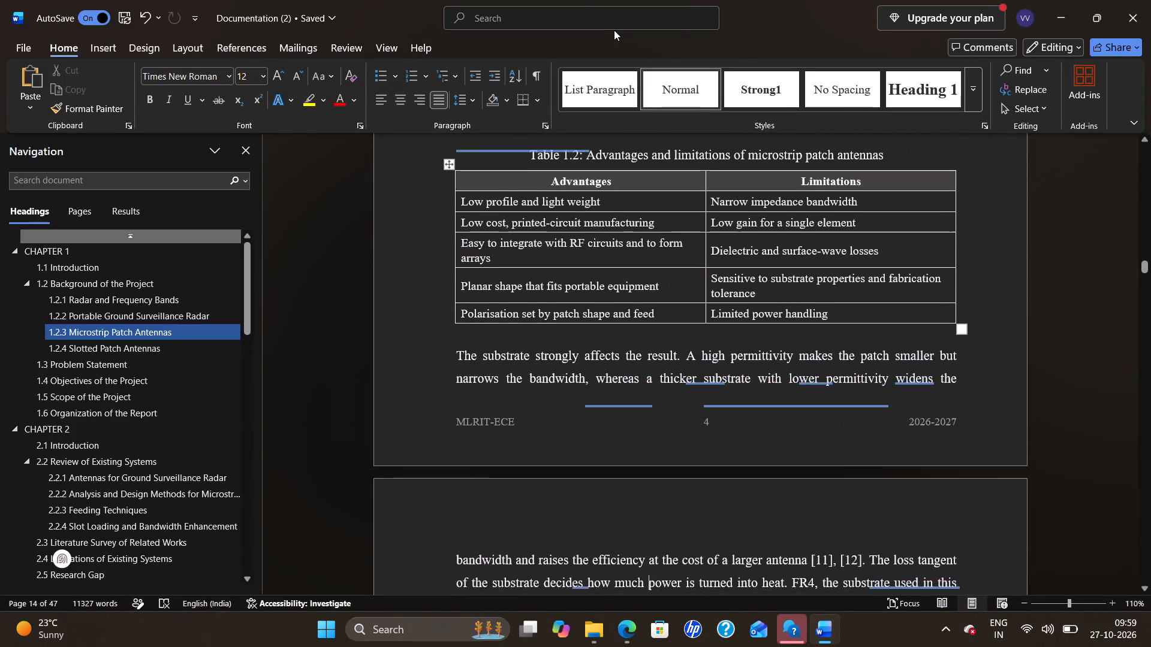
{"action": "key", "text": "Down"}
{"action": "key", "text": "Down"}
{"action": "key", "text": "Down"}
{"action": "key", "text": "Down"}
{"action": "key", "text": "Down"}
{"action": "key", "text": "Down"}
{"action": "key", "text": "Down"}
{"action": "key", "text": "Down"}
{"action": "key", "text": "Down"}
{"action": "key", "text": "Down"}
{"action": "key", "text": "Down"}
{"action": "key", "text": "Down"}
{"action": "key", "text": "Down"}
{"action": "key", "text": "Down"}
{"action": "key", "text": "Down"}
{"action": "key", "text": "Down"}
{"action": "key", "text": "Down"}
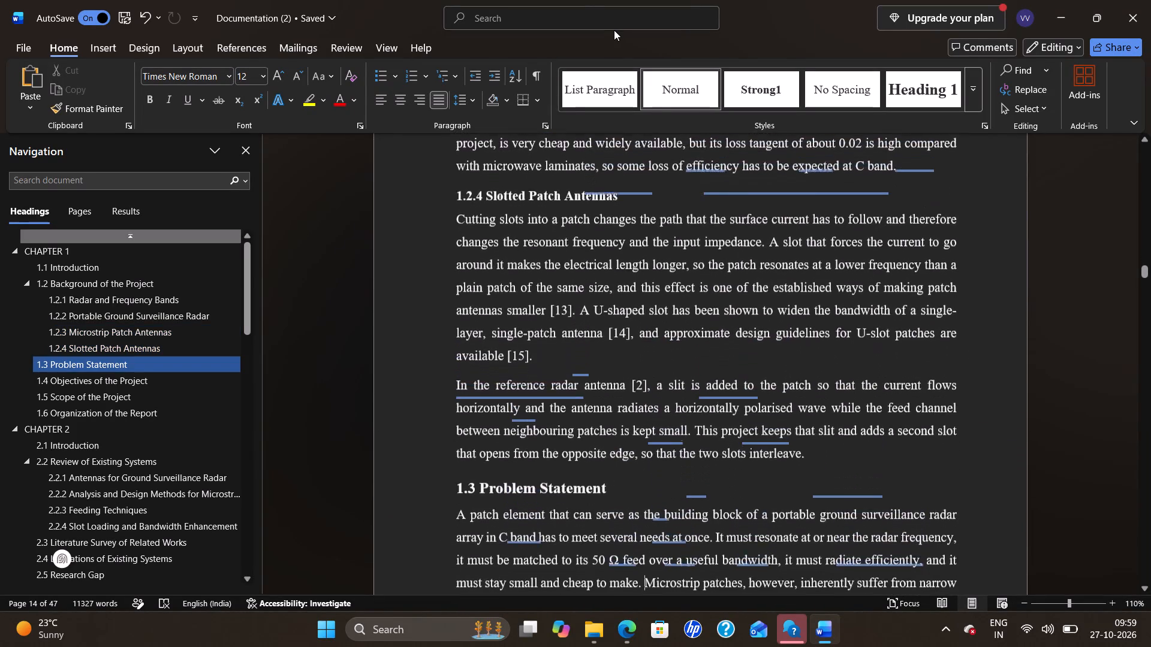
Examine the section 1.3 problem statement and the section 1.4 project objectives in Table 1.3.
{"action": "key", "text": "Down"}
{"action": "key", "text": "Down"}
{"action": "key", "text": "Down"}
{"action": "key", "text": "Down"}
{"action": "key", "text": "Down"}
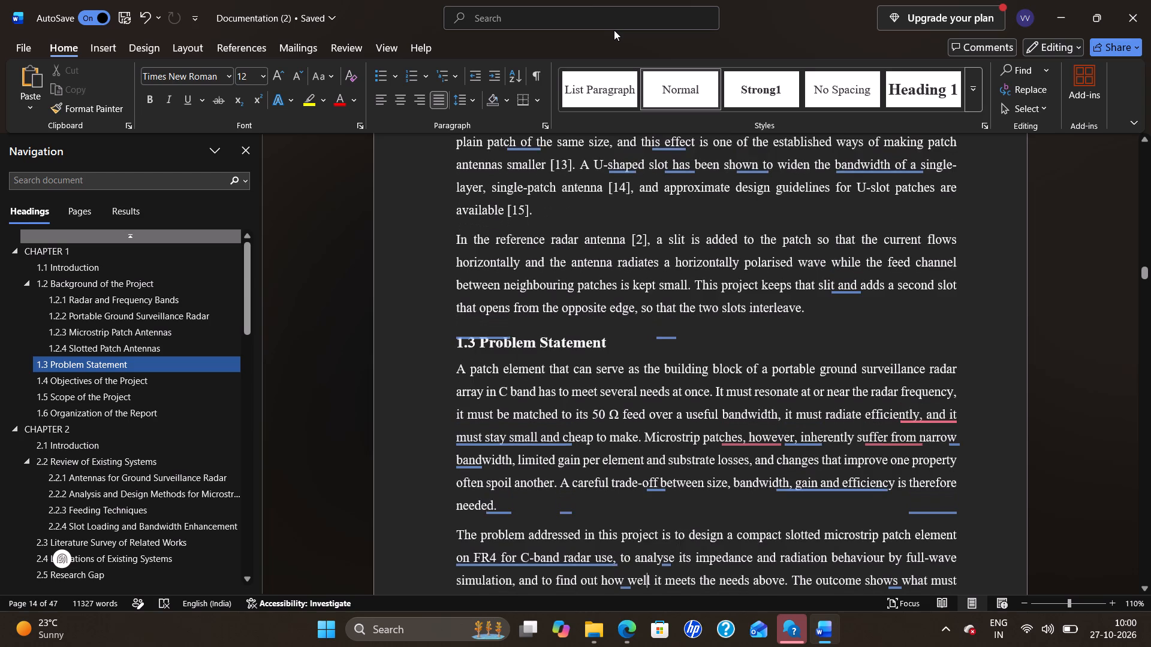
{"action": "key", "text": "Down"}
{"action": "key", "text": "Down"}
{"action": "key", "text": "Down"}
{"action": "key", "text": "Down"}
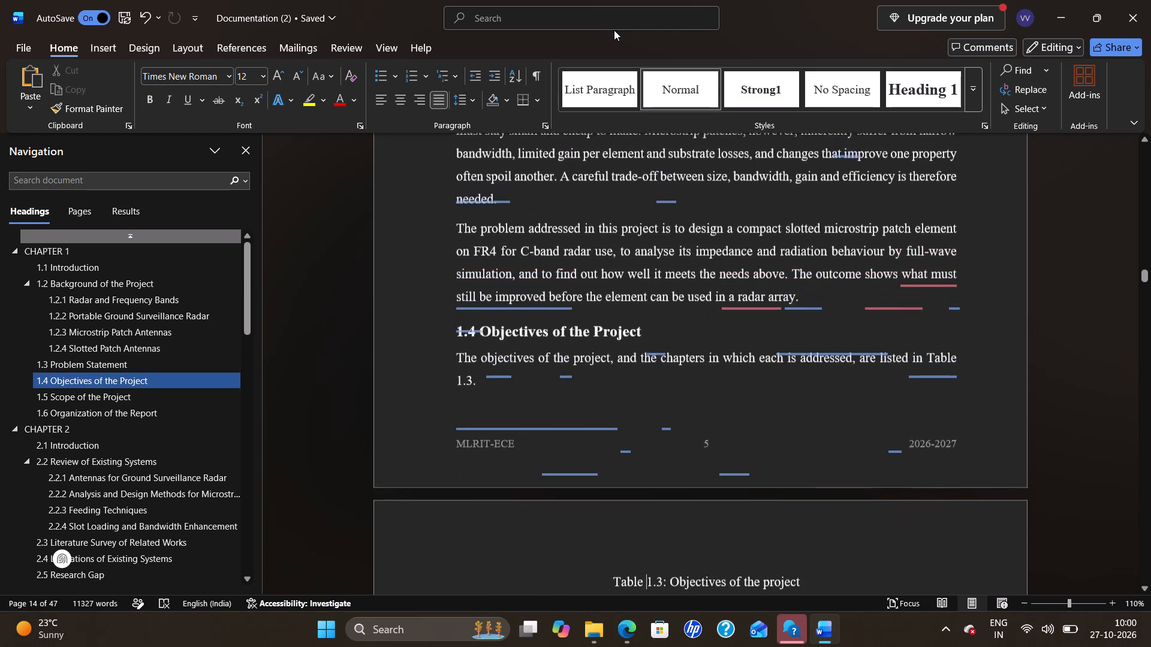
{"action": "key", "text": "Down"}
{"action": "key", "text": "Down"}
{"action": "key", "text": "Down"}
{"action": "key", "text": "Down"}
{"action": "key", "text": "Down"}
{"action": "key", "text": "Down"}
{"action": "key", "text": "Down"}
{"action": "key", "text": "Down"}
{"action": "key", "text": "Down"}
{"action": "key", "text": "Down"}
{"action": "key", "text": "Down"}
{"action": "key", "text": "Down"}
{"action": "key", "text": "Down"}
{"action": "key", "text": "Down"}
{"action": "key", "text": "Down"}
{"action": "key", "text": "Down"}
{"action": "key", "text": "Down"}
{"action": "key", "text": "Down"}
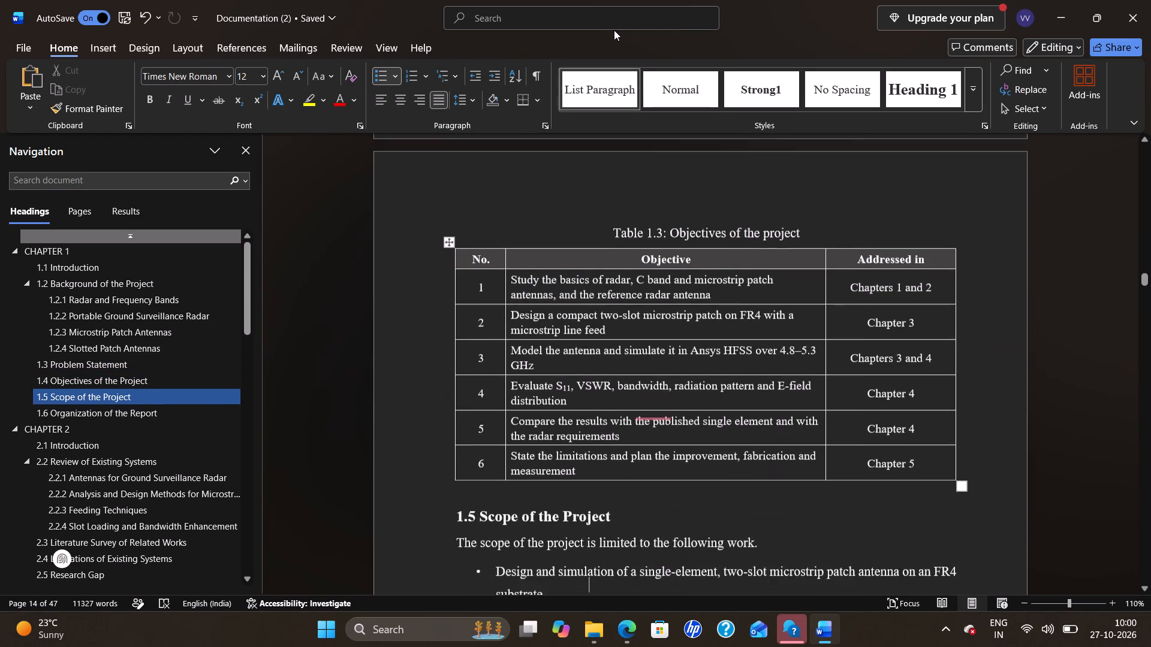
Examine the section 1.5 project scope and section 1.6 report organization, continuing to the Chapter 2 introduction.
{"action": "key", "text": "Down"}
{"action": "key", "text": "Down"}
{"action": "key", "text": "Down"}
{"action": "key", "text": "Down"}
{"action": "key", "text": "Down"}
{"action": "key", "text": "Down"}
{"action": "key", "text": "Down"}
{"action": "key", "text": "Down"}
{"action": "key", "text": "Down"}
{"action": "key", "text": "Down"}
{"action": "key", "text": "Down"}
{"action": "key", "text": "Down"}
{"action": "key", "text": "Down"}
{"action": "key", "text": "Down"}
{"action": "key", "text": "Down"}
{"action": "key", "text": "Down"}
{"action": "key", "text": "Down"}
{"action": "key", "text": "Down"}
{"action": "key", "text": "Down"}
{"action": "key", "text": "Down"}
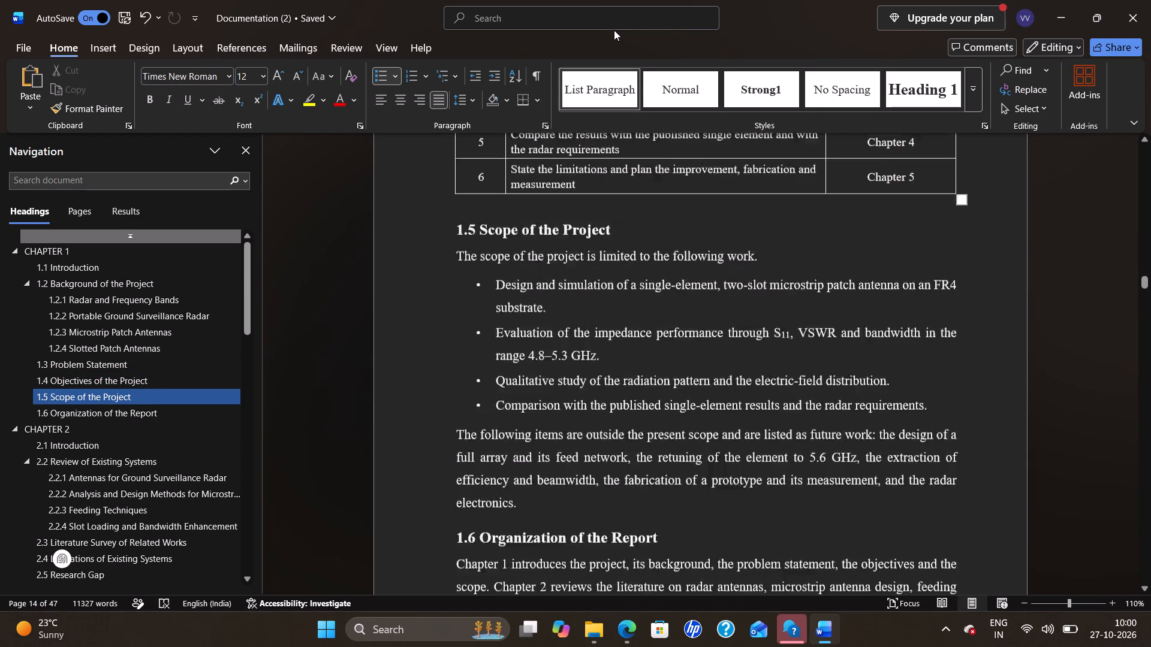
{"action": "key", "text": "Down"}
{"action": "key", "text": "Down"}
{"action": "key", "text": "Down"}
{"action": "key", "text": "Down"}
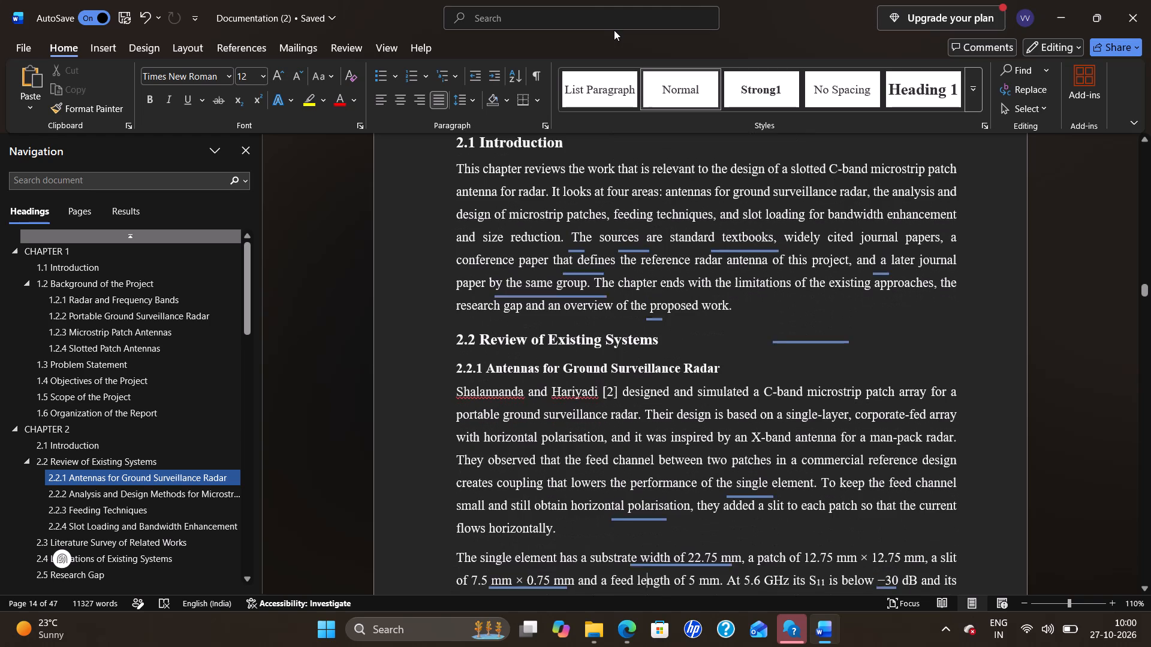
Examine section 2.2.1 on ground surveillance radar antennas through the start of section 2.2.2 on microstrip patch analysis and design methods.
{"action": "key", "text": "Down"}
{"action": "key", "text": "Down"}
{"action": "key", "text": "Down"}
{"action": "key", "text": "Down"}
{"action": "key", "text": "Down"}
{"action": "key", "text": "Down"}
{"action": "key", "text": "Down"}
{"action": "key", "text": "Down"}
{"action": "key", "text": "Down"}
{"action": "key", "text": "Down"}
{"action": "key", "text": "Down"}
{"action": "key", "text": "Down"}
{"action": "key", "text": "Down"}
{"action": "key", "text": "Down"}
{"action": "key", "text": "Down"}
{"action": "key", "text": "Down"}
{"action": "key", "text": "Down"}
{"action": "key", "text": "Down"}
{"action": "key", "text": "Down"}
{"action": "key", "text": "Down"}
{"action": "key", "text": "Down"}
{"action": "key", "text": "Down"}
{"action": "key", "text": "Down"}
{"action": "key", "text": "Down"}
{"action": "key", "text": "Down"}
{"action": "key", "text": "Down"}
{"action": "key", "text": "Down"}
{"action": "key", "text": "Down"}
{"action": "key", "text": "Down"}
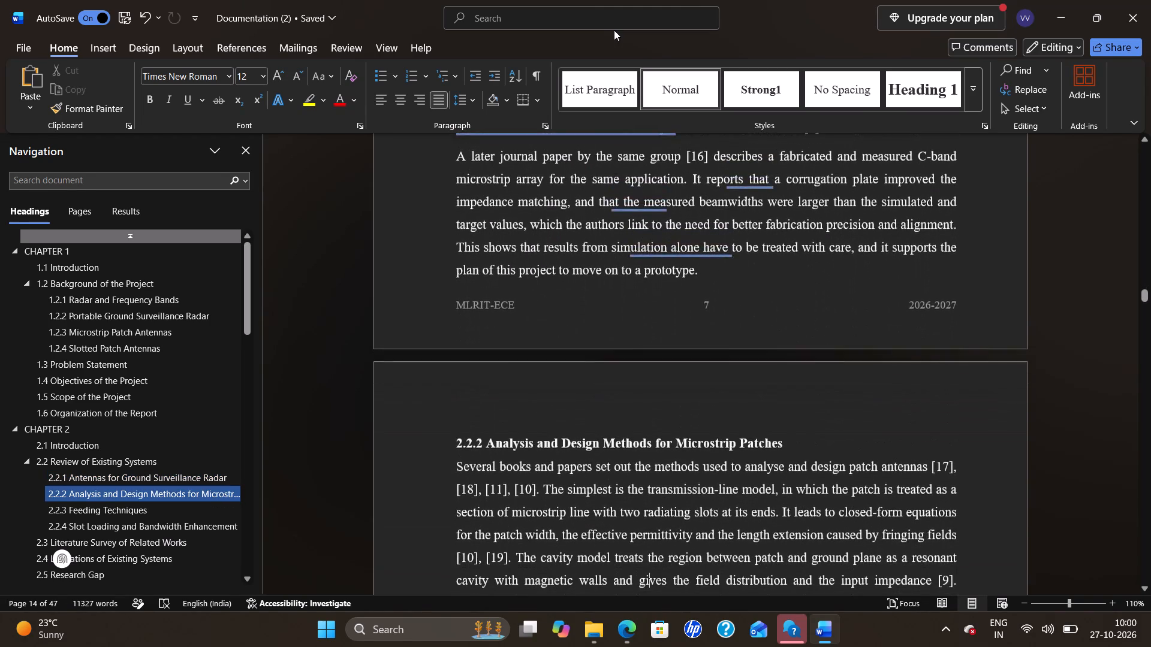
Examine section 2.2.3 on feeding techniques, with Fig. 2.1 and Table 2.1, through Table 2.2 in section 2.2.4 on slot loading.
{"action": "key", "text": "Down"}
{"action": "key", "text": "Down"}
{"action": "key", "text": "Down"}
{"action": "key", "text": "Down"}
{"action": "key", "text": "Down"}
{"action": "key", "text": "Down"}
{"action": "key", "text": "Down"}
{"action": "key", "text": "Down"}
{"action": "key", "text": "Down"}
{"action": "key", "text": "Down"}
{"action": "key", "text": "Down"}
{"action": "key", "text": "Down"}
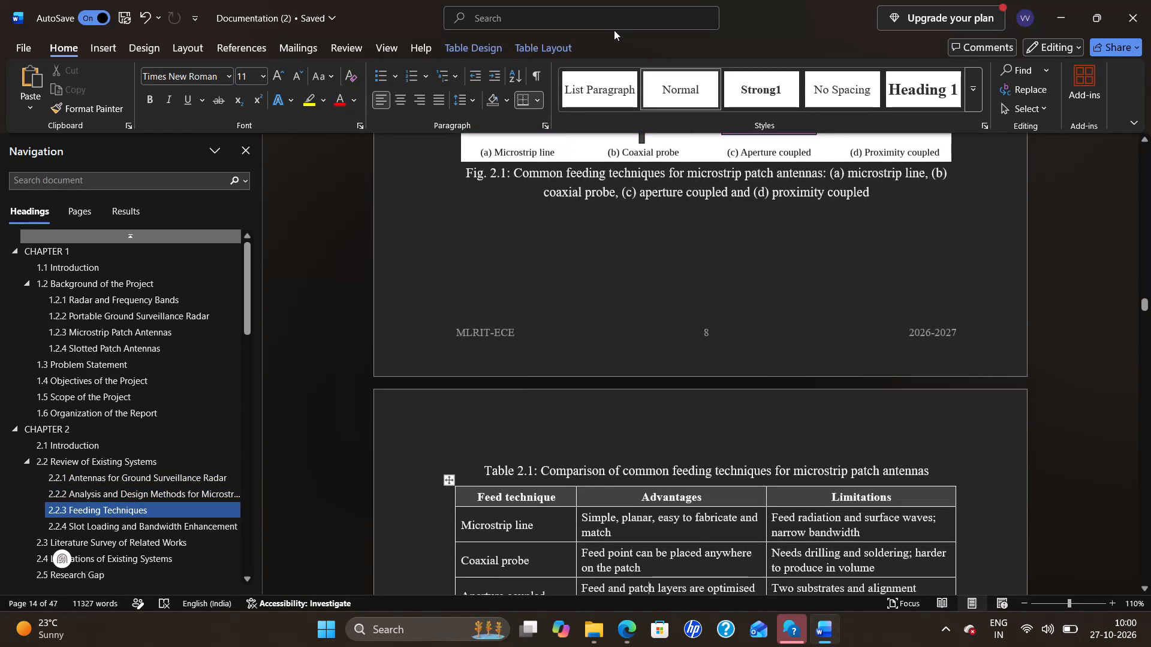
{"action": "key", "text": "Down"}
{"action": "key", "text": "Down"}
{"action": "key", "text": "Down"}
{"action": "key", "text": "Down"}
{"action": "key", "text": "Down"}
{"action": "key", "text": "Down"}
{"action": "key", "text": "Down"}
{"action": "key", "text": "Down"}
{"action": "key", "text": "Down"}
{"action": "key", "text": "Down"}
{"action": "key", "text": "Down"}
{"action": "key", "text": "Down"}
{"action": "key", "text": "Down"}
{"action": "key", "text": "Down"}
{"action": "key", "text": "Down"}
{"action": "key", "text": "Down"}
{"action": "key", "text": "Down"}
{"action": "key", "text": "Down"}
{"action": "key", "text": "Down"}
{"action": "key", "text": "Down"}
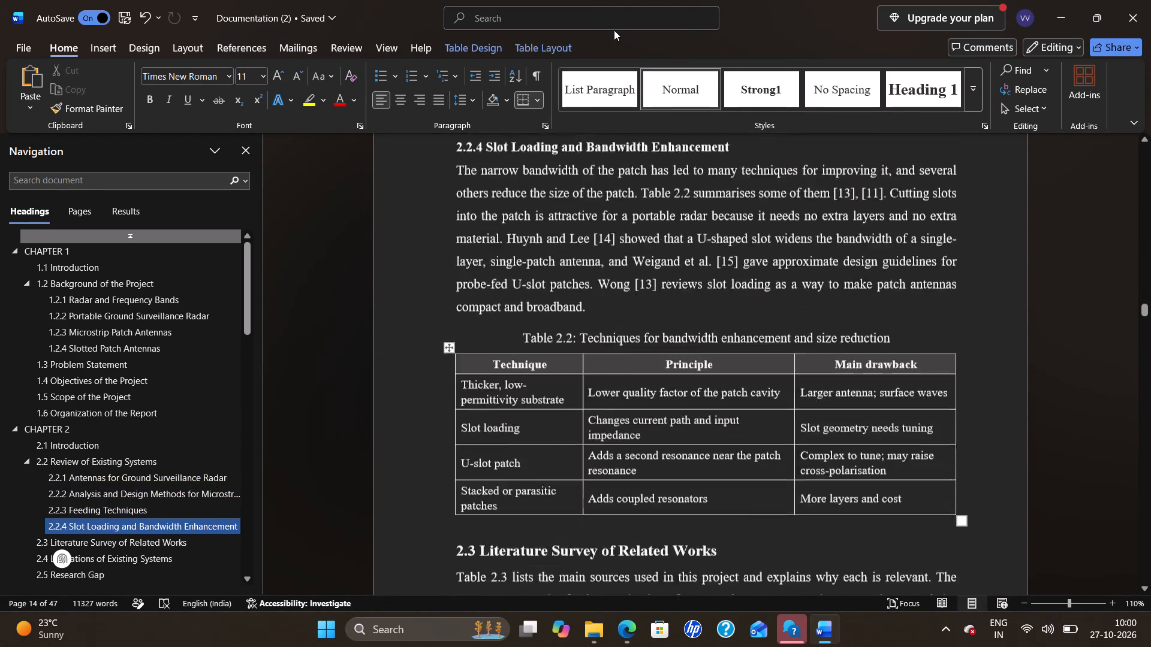
Examine the section 2.3 literature survey and the section 2.4 limitations of existing systems, continuing to the section 2.5 research gap.
{"action": "key", "text": "Down"}
{"action": "key", "text": "Down"}
{"action": "key", "text": "Down"}
{"action": "key", "text": "Down"}
{"action": "key", "text": "Down"}
{"action": "key", "text": "Down"}
{"action": "key", "text": "Down"}
{"action": "key", "text": "Down"}
{"action": "key", "text": "Down"}
{"action": "key", "text": "Down"}
{"action": "key", "text": "Down"}
{"action": "key", "text": "Down"}
{"action": "key", "text": "Down"}
{"action": "key", "text": "Down"}
{"action": "key", "text": "Down"}
{"action": "key", "text": "Down"}
{"action": "key", "text": "Down"}
{"action": "key", "text": "Down"}
{"action": "key", "text": "Down"}
{"action": "key", "text": "Down"}
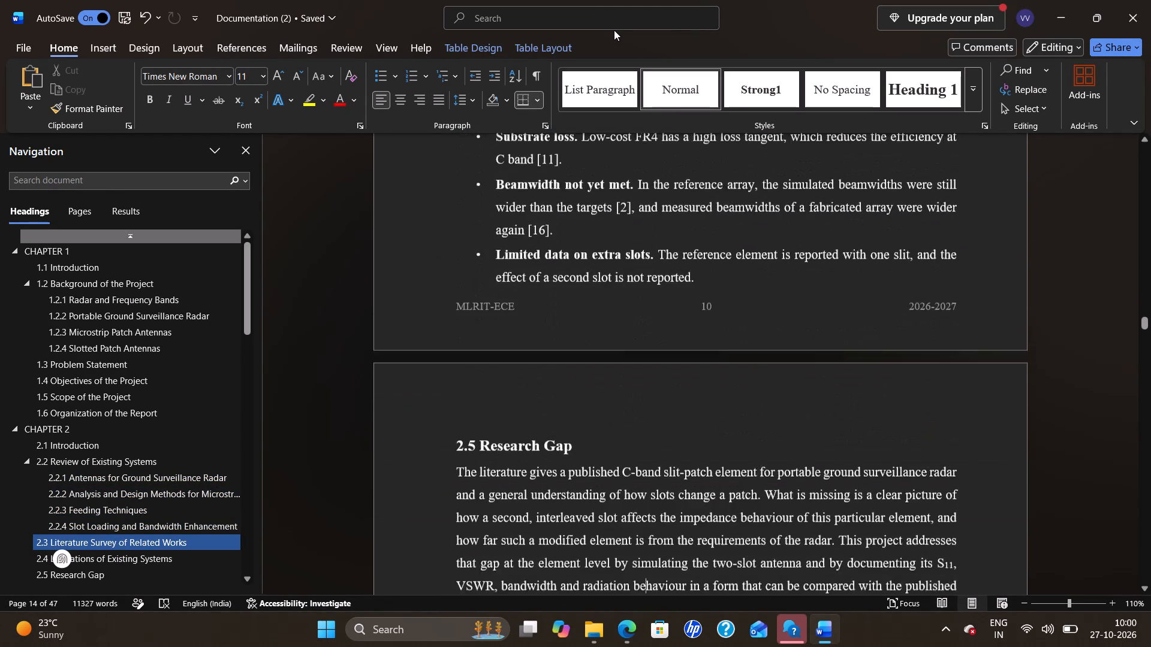
Examine the rest of Chapter 2 through the section 2.6 proposed system overview, continuing to the Fig. 3.1 methodology block diagram in section 3.2.
{"action": "key", "text": "Down"}
{"action": "key", "text": "Down"}
{"action": "key", "text": "Down"}
{"action": "key", "text": "Down"}
{"action": "key", "text": "Down"}
{"action": "key", "text": "Down"}
{"action": "key", "text": "Down"}
{"action": "key", "text": "Down"}
{"action": "key", "text": "Down"}
{"action": "key", "text": "Down"}
{"action": "key", "text": "Down"}
{"action": "key", "text": "Down"}
{"action": "key", "text": "Down"}
{"action": "key", "text": "Down"}
{"action": "key", "text": "Down"}
{"action": "key", "text": "Down"}
{"action": "key", "text": "Down"}
{"action": "key", "text": "Down"}
{"action": "key", "text": "Down"}
{"action": "key", "text": "Down"}
{"action": "key", "text": "Down"}
{"action": "key", "text": "Down"}
{"action": "key", "text": "Down"}
{"action": "key", "text": "Down"}
{"action": "key", "text": "Down"}
{"action": "key", "text": "Down"}
{"action": "key", "text": "Down"}
{"action": "key", "text": "Down"}
{"action": "key", "text": "Down"}
{"action": "key", "text": "Down"}
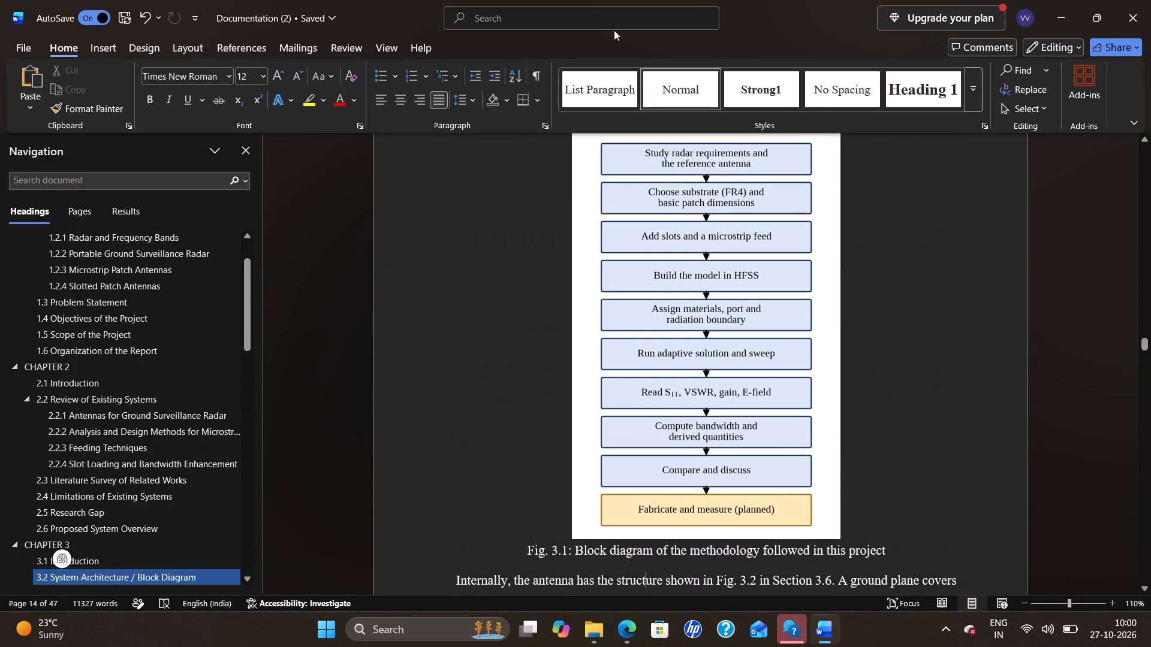
Examine the rest of section 3.2 on system architecture and the section 3.3 hardware requirements in Table 3.1.
{"action": "key", "text": "Down"}
{"action": "key", "text": "Down"}
{"action": "key", "text": "Down"}
{"action": "key", "text": "Down"}
{"action": "key", "text": "Down"}
{"action": "key", "text": "Down"}
{"action": "key", "text": "Down"}
{"action": "key", "text": "Down"}
{"action": "key", "text": "Down"}
{"action": "key", "text": "Down"}
{"action": "key", "text": "Down"}
{"action": "key", "text": "Down"}
{"action": "key", "text": "Down"}
{"action": "key", "text": "Down"}
{"action": "key", "text": "Down"}
{"action": "key", "text": "Down"}
{"action": "key", "text": "Down"}
{"action": "key", "text": "Down"}
{"action": "key", "text": "Down"}
{"action": "key", "text": "Down"}
{"action": "key", "text": "Down"}
{"action": "key", "text": "Down"}
{"action": "key", "text": "Down"}
{"action": "key", "text": "Down"}
{"action": "key", "text": "Down"}
{"action": "key", "text": "Down"}
{"action": "key", "text": "Down"}
{"action": "key", "text": "Down"}
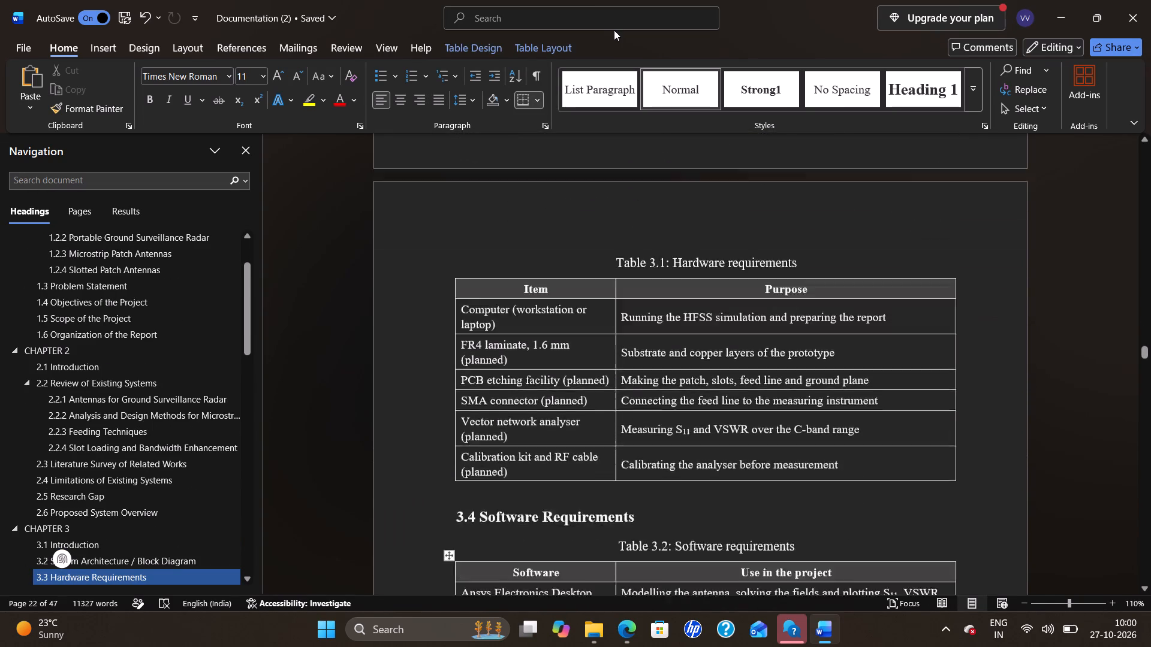
Examine the section 3.4 software requirements in Table 3.2 and the section 3.5.1 substrate properties in Table 3.3.
{"action": "key", "text": "Down"}
{"action": "key", "text": "Down"}
{"action": "key", "text": "Down"}
{"action": "key", "text": "Down"}
{"action": "key", "text": "Down"}
{"action": "key", "text": "Down"}
{"action": "key", "text": "Down"}
{"action": "key", "text": "Down"}
{"action": "key", "text": "Down"}
{"action": "key", "text": "Down"}
{"action": "key", "text": "Down"}
{"action": "key", "text": "Down"}
{"action": "key", "text": "Down"}
{"action": "key", "text": "Down"}
{"action": "key", "text": "Down"}
{"action": "key", "text": "Down"}
{"action": "key", "text": "Down"}
{"action": "key", "text": "Down"}
{"action": "key", "text": "Down"}
{"action": "key", "text": "Down"}
{"action": "key", "text": "Down"}
{"action": "key", "text": "Down"}
{"action": "key", "text": "Down"}
{"action": "key", "text": "Down"}
{"action": "key", "text": "Down"}
{"action": "key", "text": "Down"}
{"action": "key", "text": "Down"}
{"action": "key", "text": "Down"}
{"action": "key", "text": "Down"}
{"action": "key", "text": "Down"}
{"action": "key", "text": "Down"}
{"action": "key", "text": "Down"}
{"action": "key", "text": "Down"}
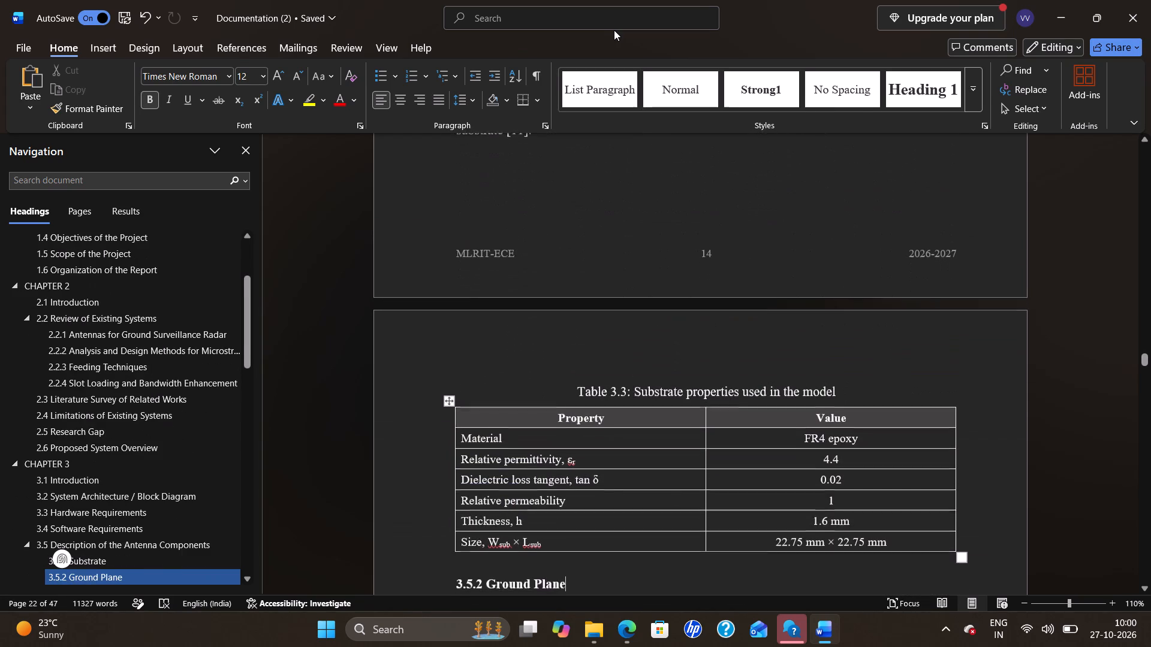
Examine the antenna component descriptions from section 3.5.2 on the ground plane through section 3.5.5 on the slots and the start of section 3.5.6.
{"action": "key", "text": "Down"}
{"action": "key", "text": "Down"}
{"action": "key", "text": "Down"}
{"action": "key", "text": "Down"}
{"action": "key", "text": "Down"}
{"action": "key", "text": "Down"}
{"action": "key", "text": "Down"}
{"action": "key", "text": "Down"}
{"action": "key", "text": "Down"}
{"action": "key", "text": "Down"}
{"action": "key", "text": "Down"}
{"action": "key", "text": "Down"}
{"action": "key", "text": "Down"}
{"action": "key", "text": "Down"}
{"action": "key", "text": "Down"}
{"action": "key", "text": "Down"}
{"action": "key", "text": "Down"}
{"action": "key", "text": "Down"}
{"action": "key", "text": "Down"}
{"action": "key", "text": "Down"}
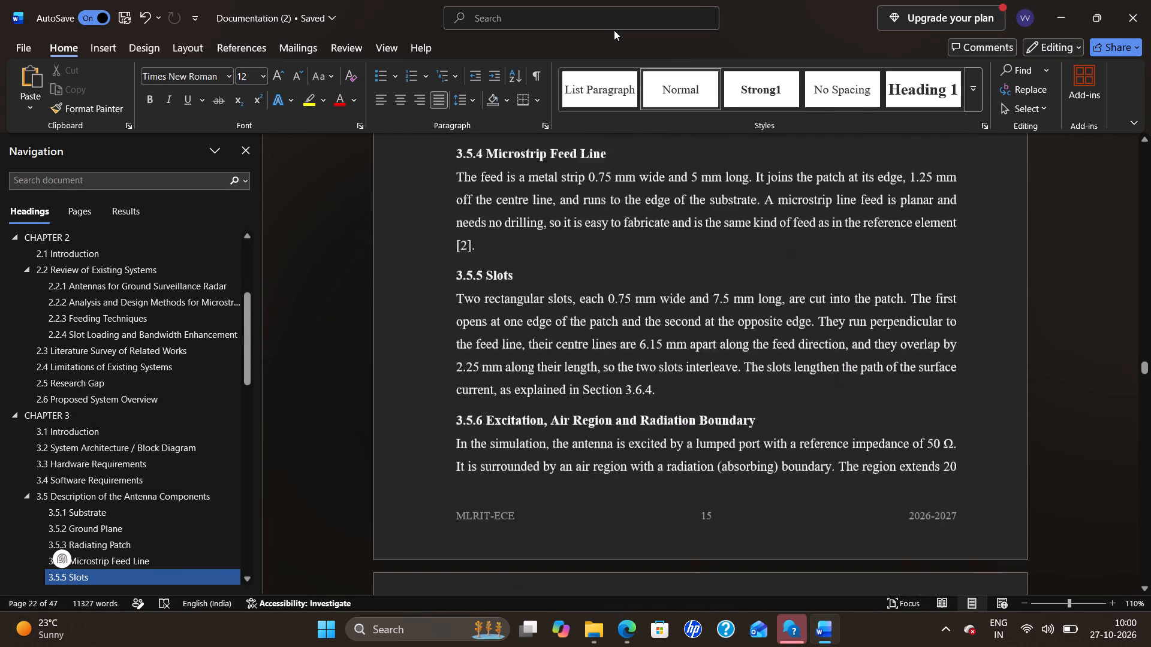
Examine section 3.5.6 on excitation and the radiation boundary through the design equations and worked example in section 3.6.2.
{"action": "key", "text": "Down"}
{"action": "key", "text": "Down"}
{"action": "key", "text": "Down"}
{"action": "key", "text": "Down"}
{"action": "key", "text": "Down"}
{"action": "key", "text": "Down"}
{"action": "key", "text": "Down"}
{"action": "key", "text": "Down"}
{"action": "key", "text": "Down"}
{"action": "key", "text": "Down"}
{"action": "key", "text": "Down"}
{"action": "key", "text": "Down"}
{"action": "key", "text": "Down"}
{"action": "key", "text": "Down"}
{"action": "key", "text": "Down"}
{"action": "key", "text": "Down"}
{"action": "key", "text": "Down"}
{"action": "key", "text": "Down"}
{"action": "key", "text": "Down"}
{"action": "key", "text": "Down"}
{"action": "key", "text": "Down"}
{"action": "key", "text": "Down"}
{"action": "key", "text": "Down"}
{"action": "key", "text": "Down"}
{"action": "key", "text": "Down"}
{"action": "key", "text": "Down"}
{"action": "key", "text": "Down"}
{"action": "key", "text": "Down"}
{"action": "key", "text": "Down"}
{"action": "key", "text": "Down"}
{"action": "key", "text": "Down"}
{"action": "key", "text": "Down"}
{"action": "key", "text": "Down"}
{"action": "key", "text": "Down"}
{"action": "key", "text": "Down"}
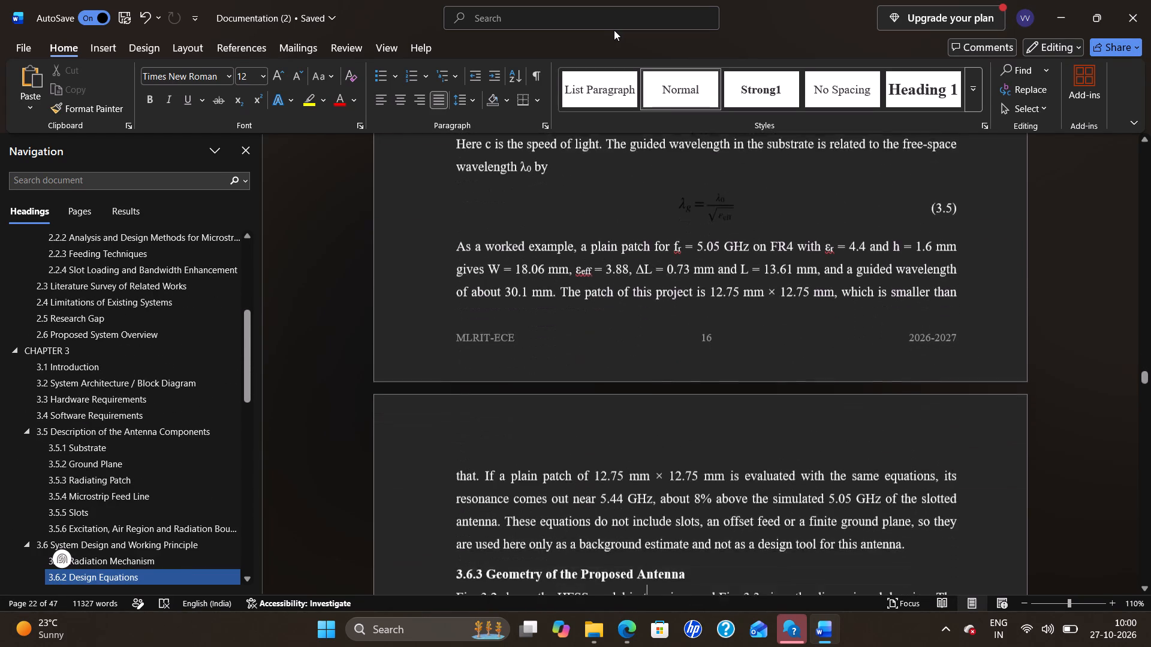
Examine the antenna geometry in section 3.6.3, including the HFSS model in Fig. 3.2 and the dimensioned top view in Fig. 3.3.
{"action": "key", "text": "Up"}
{"action": "key", "text": "Up"}
{"action": "key", "text": "Up"}
{"action": "key", "text": "Up"}
{"action": "key", "text": "Up"}
{"action": "key", "text": "Up"}
{"action": "key", "text": "Up"}
{"action": "key", "text": "Up"}
{"action": "key", "text": "Up"}
{"action": "key", "text": "Up"}
{"action": "key", "text": "Up"}
{"action": "key", "text": "Up"}
{"action": "key", "text": "Up"}
{"action": "key", "text": "Up"}
{"action": "key", "text": "Up"}
{"action": "key", "text": "Up"}
{"action": "key", "text": "Up"}
{"action": "key", "text": "Up"}
{"action": "key", "text": "Up"}
{"action": "key", "text": "Up"}
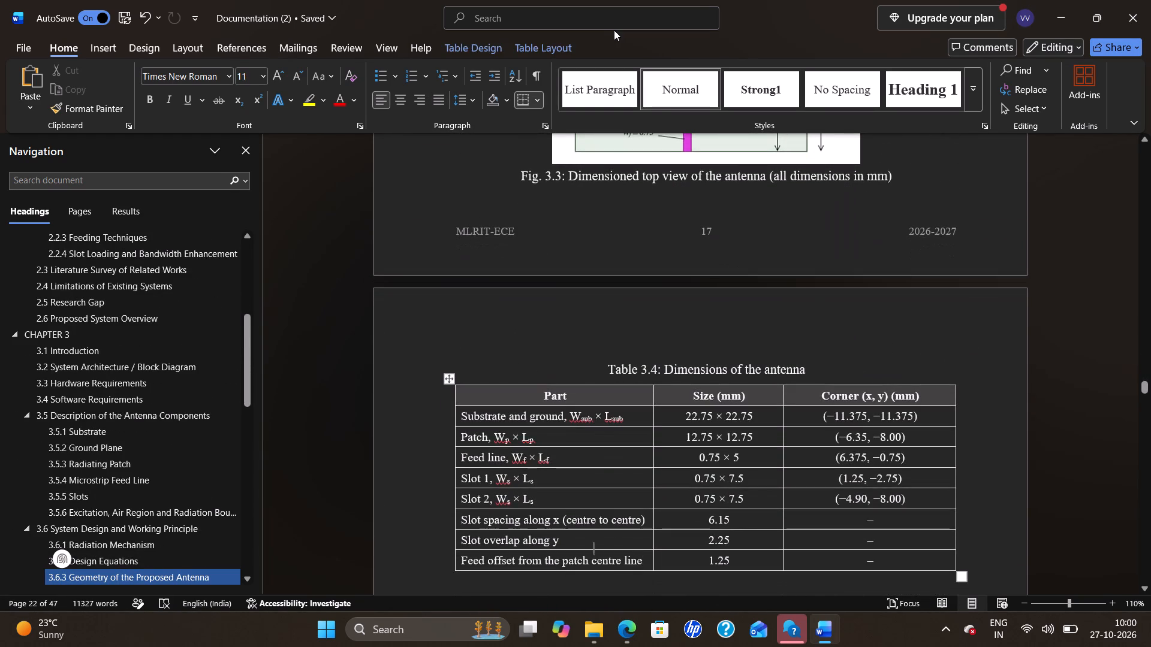
{"action": "key", "text": "Down"}
{"action": "key", "text": "Down"}
{"action": "key", "text": "Down"}
{"action": "key", "text": "Down"}
{"action": "key", "text": "Down"}
{"action": "key", "text": "Down"}
{"action": "key", "text": "Down"}
{"action": "key", "text": "Down"}
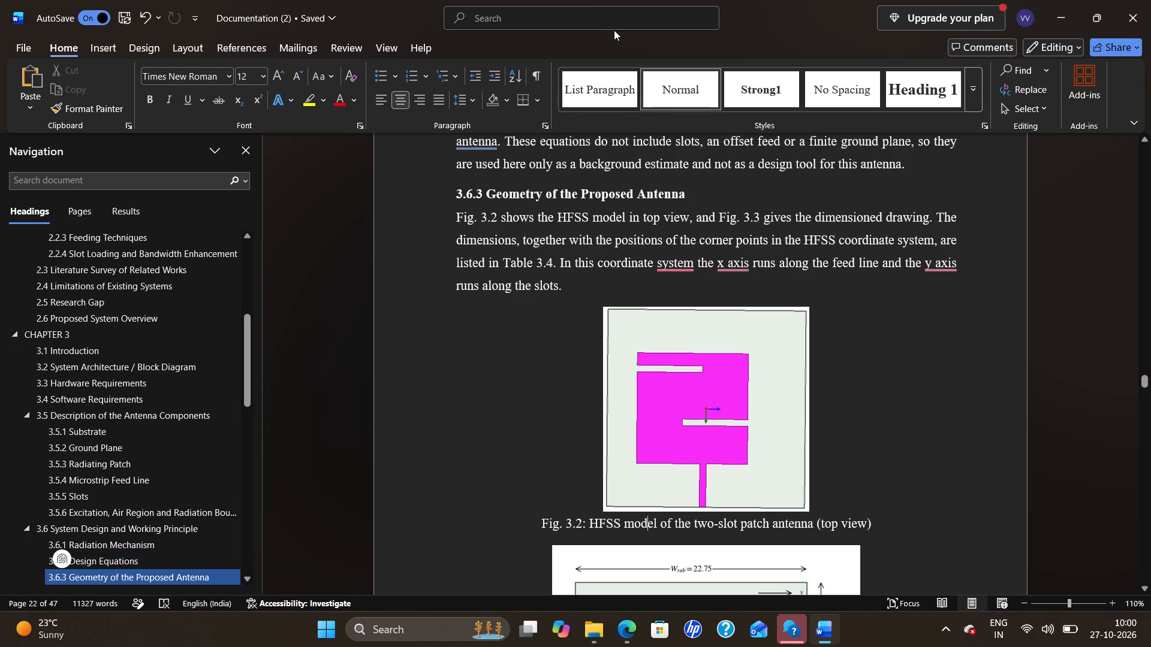
{"action": "key", "text": "Down"}
{"action": "key", "text": "Down"}
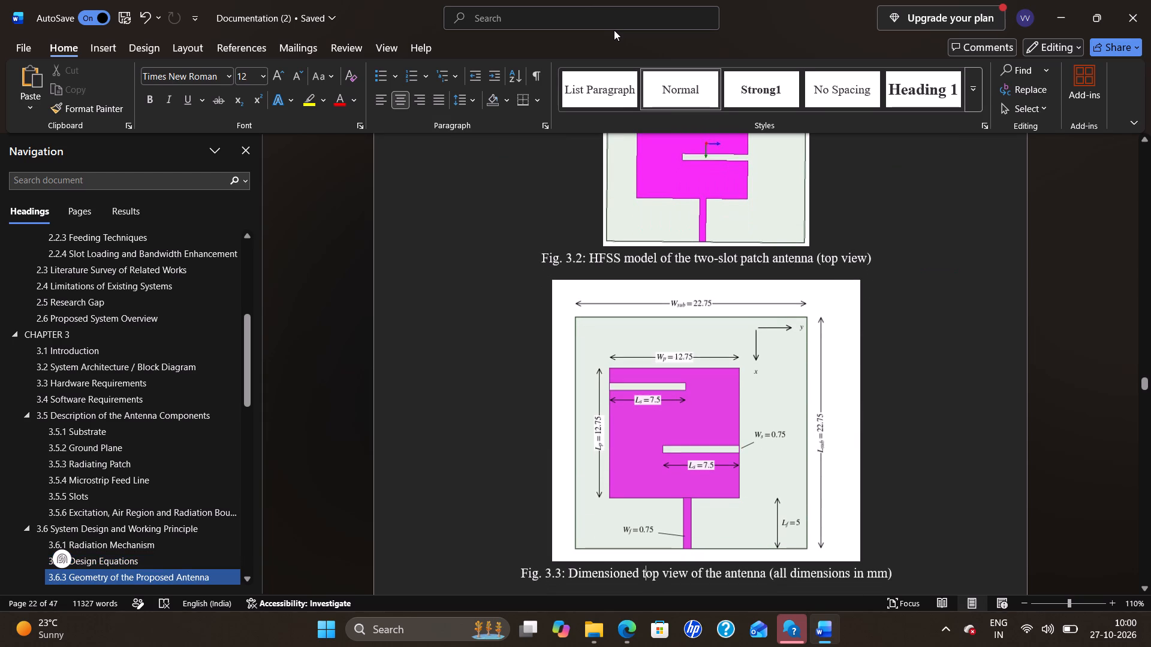
{"action": "key", "text": "Down"}
{"action": "key", "text": "Down"}
{"action": "key", "text": "Down"}
{"action": "key", "text": "Down"}
{"action": "key", "text": "Down"}
{"action": "key", "text": "Down"}
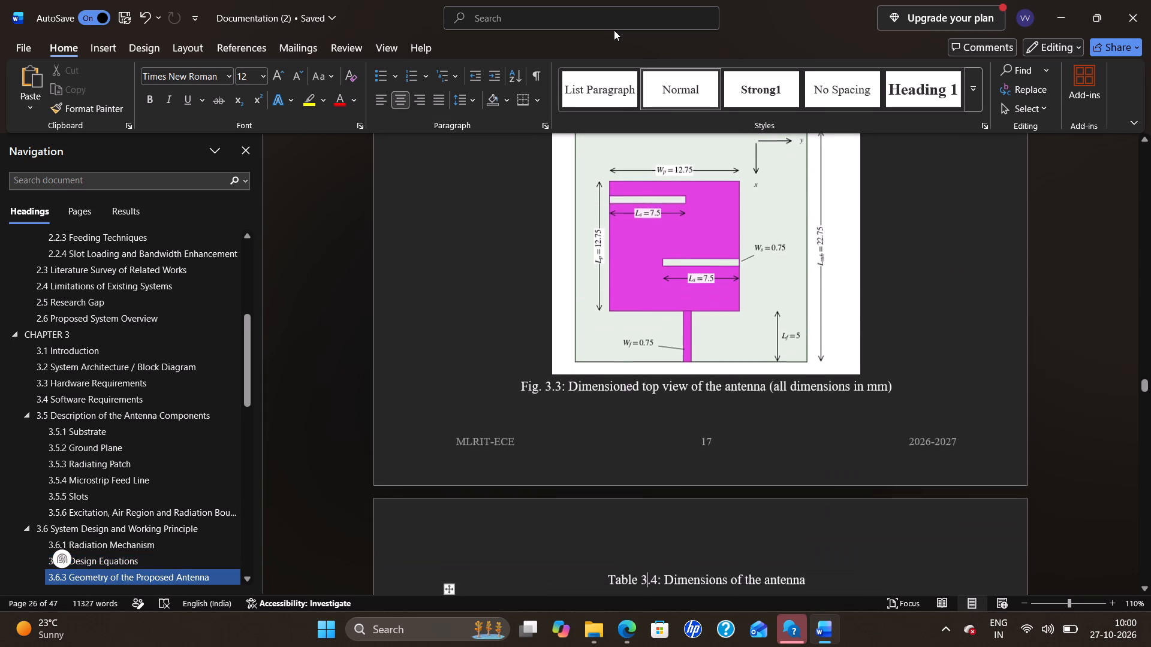
Examine the antenna dimensions and corner coordinates in Table 3.4.
{"action": "key", "text": "Down"}
{"action": "key", "text": "Down"}
{"action": "key", "text": "Down"}
{"action": "key", "text": "Down"}
{"action": "key", "text": "Down"}
{"action": "key", "text": "Down"}
{"action": "key", "text": "Down"}
{"action": "key", "text": "Down"}
{"action": "key", "text": "Down"}
{"action": "key", "text": "Down"}
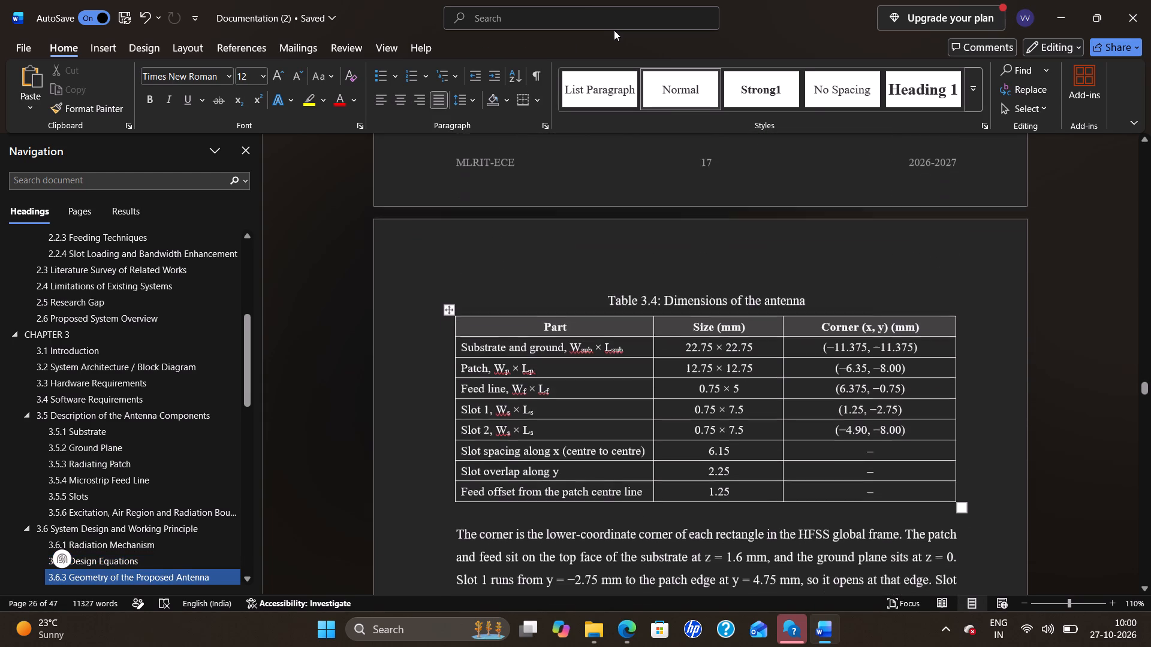
Examine section 3.6.4 on the role of the slots, including the surface-current path sketch in Fig. 3.4.
{"action": "key", "text": "Down"}
{"action": "key", "text": "Down"}
{"action": "key", "text": "Down"}
{"action": "key", "text": "Down"}
{"action": "key", "text": "Down"}
{"action": "key", "text": "Down"}
{"action": "key", "text": "Down"}
{"action": "key", "text": "Down"}
{"action": "key", "text": "Down"}
{"action": "key", "text": "Down"}
{"action": "key", "text": "Down"}
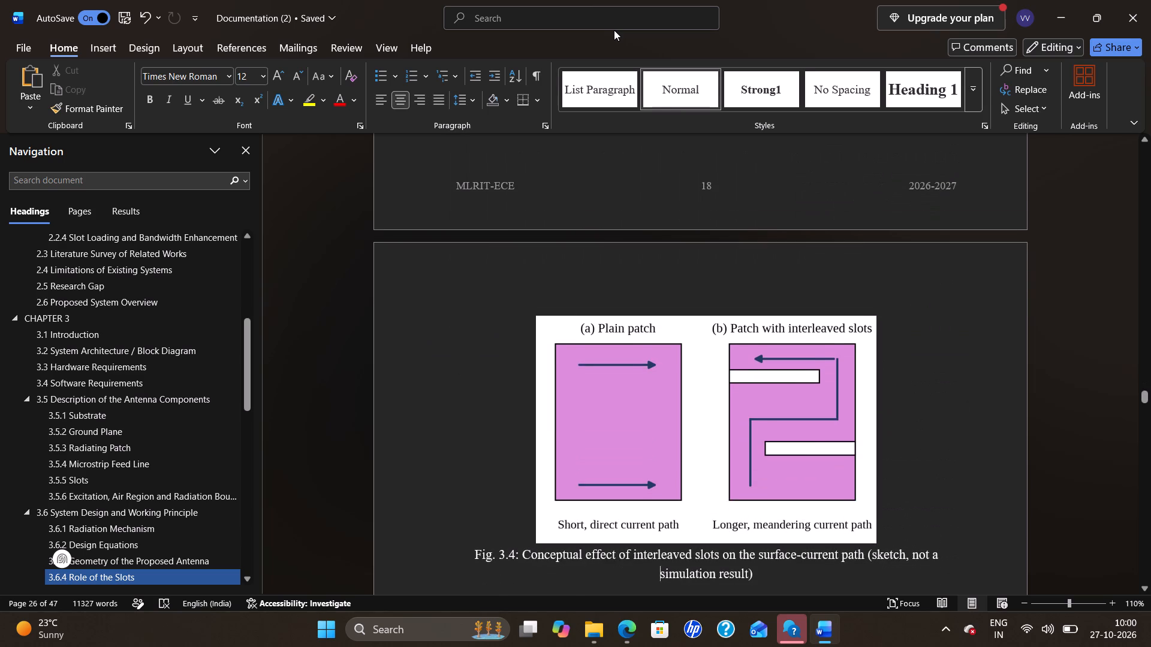
{"action": "key", "text": "Down"}
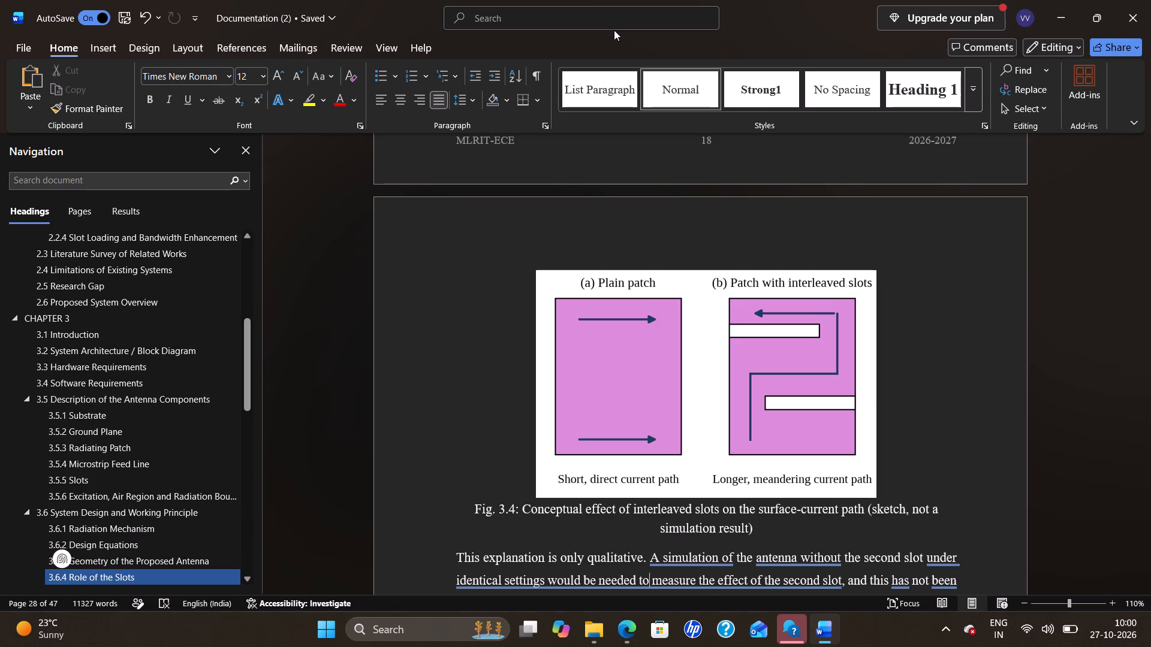
Examine section 3.6.5 on figures of merit, including the S11, VSWR and reflected power plot in Fig. 3.5.
{"action": "key", "text": "Down"}
{"action": "key", "text": "Down"}
{"action": "key", "text": "Down"}
{"action": "key", "text": "Down"}
{"action": "key", "text": "Down"}
{"action": "key", "text": "Down"}
{"action": "key", "text": "Down"}
{"action": "key", "text": "Down"}
{"action": "key", "text": "Down"}
{"action": "key", "text": "Down"}
{"action": "key", "text": "Down"}
{"action": "key", "text": "Down"}
{"action": "key", "text": "Down"}
{"action": "key", "text": "Down"}
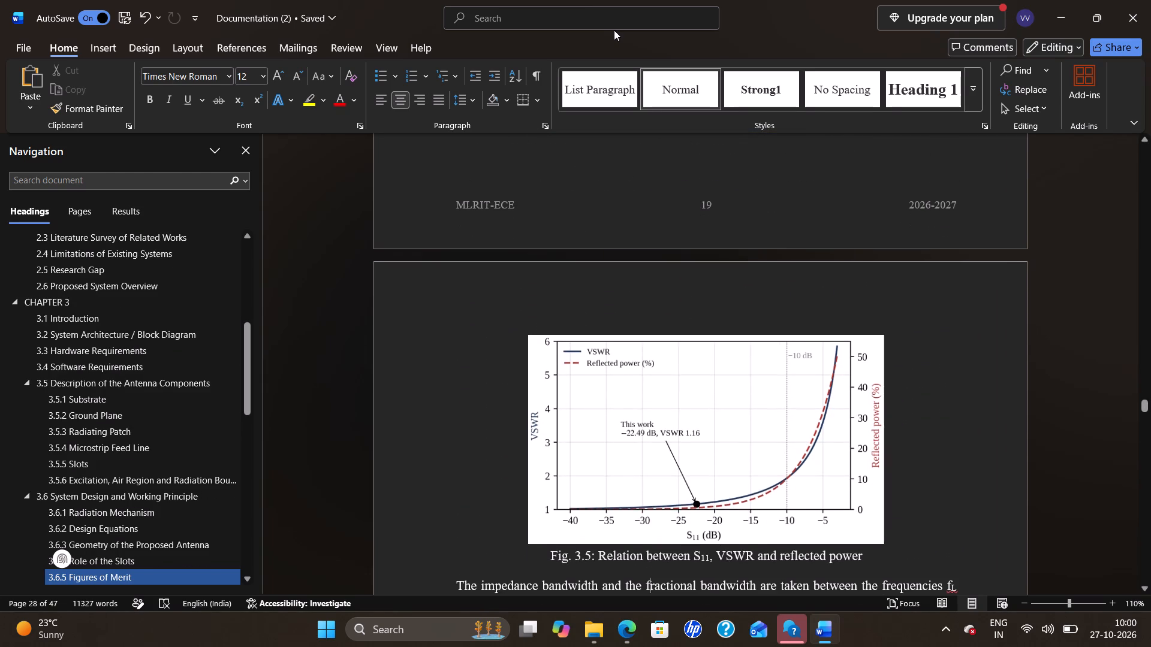
Examine the simulation flowchart in Fig. 3.6 and the start of the numbered procedure in section 3.7.
{"action": "key", "text": "Down"}
{"action": "key", "text": "Down"}
{"action": "key", "text": "Down"}
{"action": "key", "text": "Down"}
{"action": "key", "text": "Down"}
{"action": "key", "text": "Down"}
{"action": "key", "text": "Down"}
{"action": "key", "text": "Down"}
{"action": "key", "text": "Down"}
{"action": "key", "text": "Down"}
{"action": "key", "text": "Down"}
{"action": "key", "text": "Down"}
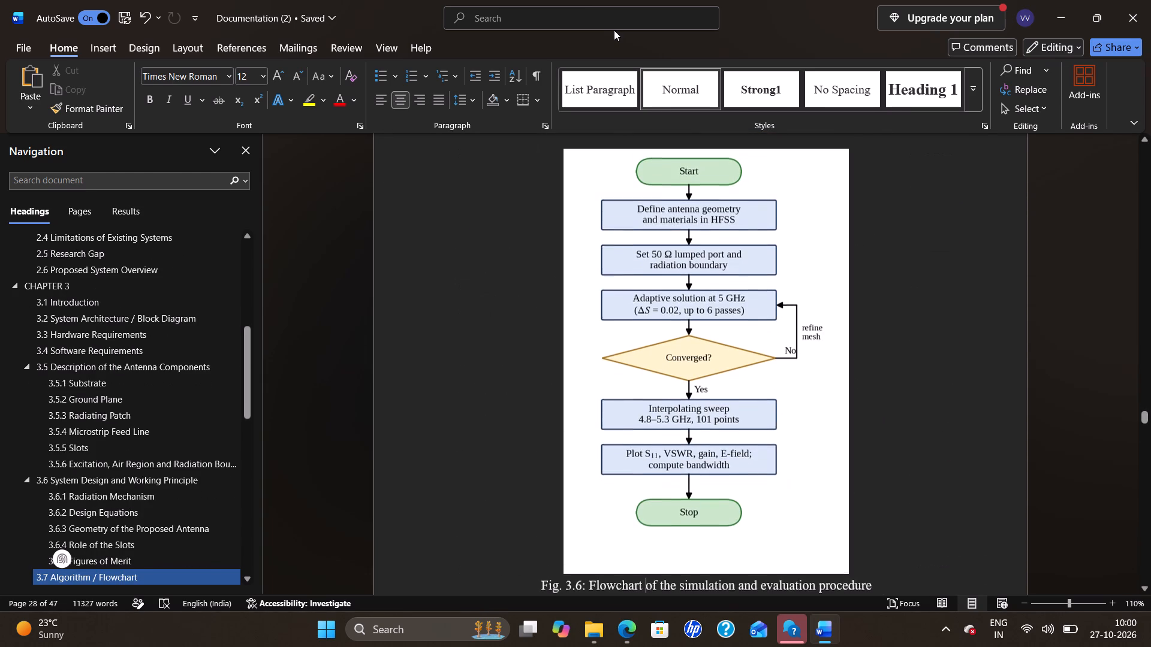
{"action": "key", "text": "Down"}
{"action": "key", "text": "Down"}
{"action": "key", "text": "Down"}
{"action": "key", "text": "Down"}
{"action": "key", "text": "Down"}
{"action": "key", "text": "Down"}
{"action": "key", "text": "Down"}
{"action": "key", "text": "Down"}
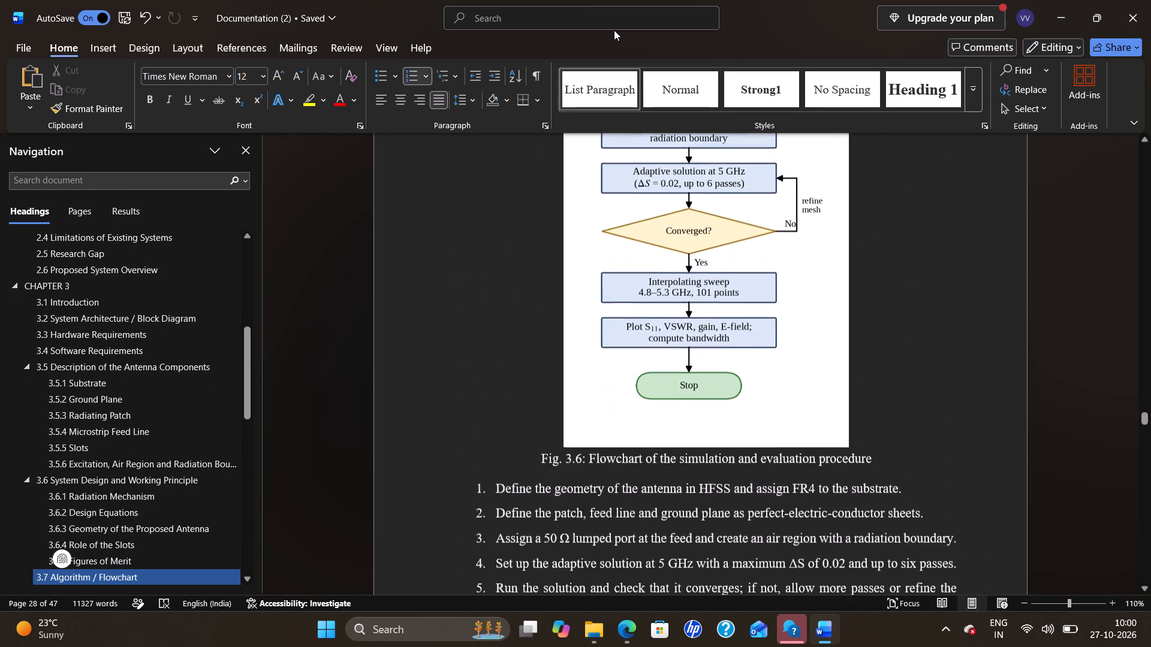
Examine the rest of the section 3.7 procedure and the implementation methodology from section 3.8.1 into section 3.8.2 on excitation and boundaries.
{"action": "key", "text": "Down"}
{"action": "key", "text": "Down"}
{"action": "key", "text": "Down"}
{"action": "key", "text": "Down"}
{"action": "key", "text": "Down"}
{"action": "key", "text": "Down"}
{"action": "key", "text": "Down"}
{"action": "key", "text": "Down"}
{"action": "key", "text": "Down"}
{"action": "key", "text": "Down"}
{"action": "key", "text": "Down"}
{"action": "key", "text": "Down"}
{"action": "key", "text": "Down"}
{"action": "key", "text": "Down"}
{"action": "key", "text": "Down"}
{"action": "key", "text": "Down"}
{"action": "key", "text": "Down"}
{"action": "key", "text": "Down"}
{"action": "key", "text": "Down"}
{"action": "key", "text": "Down"}
{"action": "key", "text": "Down"}
{"action": "key", "text": "Down"}
{"action": "key", "text": "Down"}
{"action": "key", "text": "Down"}
{"action": "key", "text": "Down"}
{"action": "key", "text": "Down"}
{"action": "key", "text": "Down"}
{"action": "key", "text": "Down"}
{"action": "key", "text": "Down"}
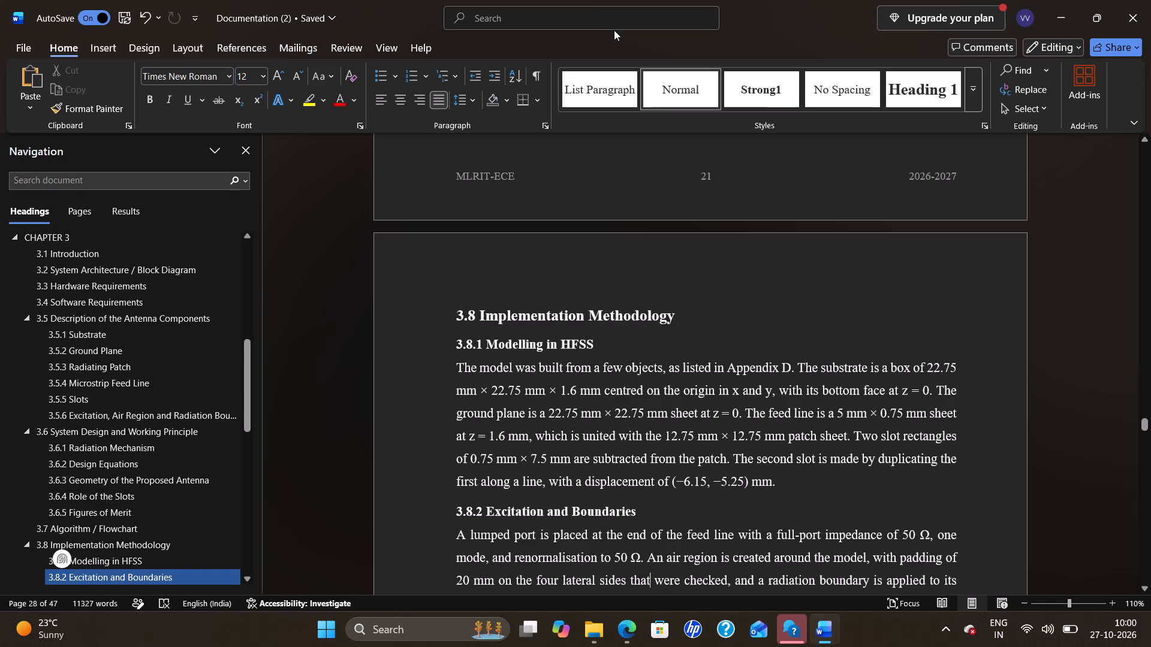
Examine the rest of section 3.8.2 on excitation and boundaries and the solution setup and frequency sweep table in section 3.8.3.
{"action": "key", "text": "Down"}
{"action": "key", "text": "Down"}
{"action": "key", "text": "Down"}
{"action": "key", "text": "Down"}
{"action": "key", "text": "Down"}
{"action": "key", "text": "Down"}
{"action": "key", "text": "Down"}
{"action": "key", "text": "Down"}
{"action": "key", "text": "Down"}
{"action": "key", "text": "Down"}
{"action": "key", "text": "Down"}
{"action": "key", "text": "Down"}
{"action": "key", "text": "Down"}
{"action": "key", "text": "Down"}
{"action": "key", "text": "Down"}
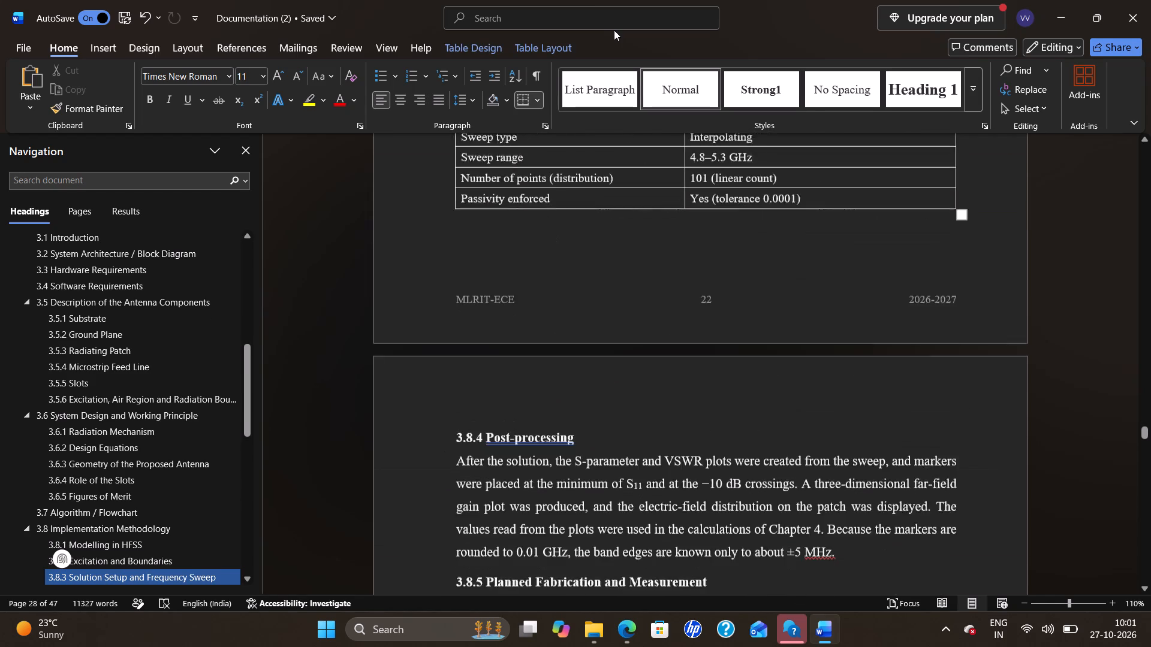
Examine section 3.8.4 on post-processing and section 3.8.5 on planned fabrication and measurement, through the end of Chapter 3.
{"action": "key", "text": "Down"}
{"action": "key", "text": "Down"}
{"action": "key", "text": "Down"}
{"action": "key", "text": "Down"}
{"action": "key", "text": "Down"}
{"action": "key", "text": "Down"}
{"action": "key", "text": "Down"}
{"action": "key", "text": "Down"}
{"action": "key", "text": "Down"}
{"action": "key", "text": "Down"}
{"action": "key", "text": "Down"}
{"action": "key", "text": "Down"}
{"action": "key", "text": "Down"}
{"action": "key", "text": "Down"}
{"action": "key", "text": "Down"}
{"action": "key", "text": "Down"}
{"action": "key", "text": "Down"}
{"action": "key", "text": "Down"}
{"action": "key", "text": "Down"}
{"action": "key", "text": "Down"}
{"action": "key", "text": "Down"}
{"action": "key", "text": "Down"}
{"action": "key", "text": "Down"}
{"action": "key", "text": "Down"}
{"action": "key", "text": "Down"}
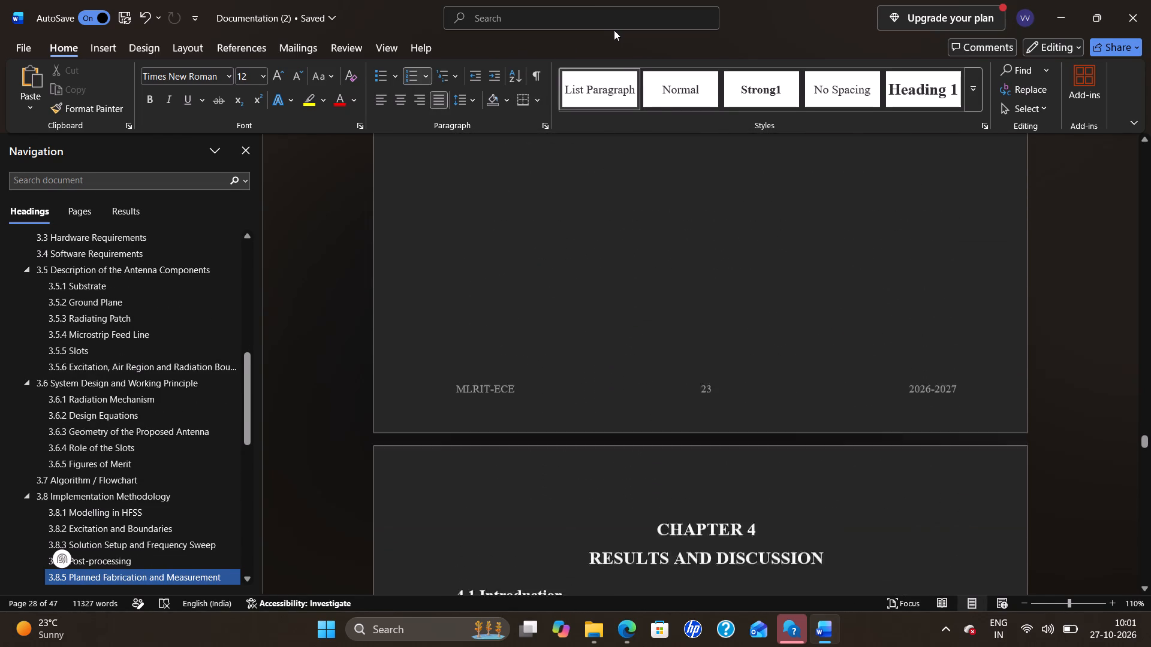
Examine the Chapter 4 introduction and the experimental setup in section 4.2, including the set-up documentation status in Table 4.1.
{"action": "key", "text": "Down"}
{"action": "key", "text": "Down"}
{"action": "key", "text": "Down"}
{"action": "key", "text": "Down"}
{"action": "key", "text": "Down"}
{"action": "key", "text": "Down"}
{"action": "key", "text": "Down"}
{"action": "key", "text": "Down"}
{"action": "key", "text": "Down"}
{"action": "key", "text": "Down"}
{"action": "key", "text": "Down"}
{"action": "key", "text": "Down"}
{"action": "key", "text": "Down"}
{"action": "key", "text": "Down"}
{"action": "key", "text": "Down"}
{"action": "key", "text": "Down"}
{"action": "key", "text": "Down"}
{"action": "key", "text": "Down"}
{"action": "key", "text": "Down"}
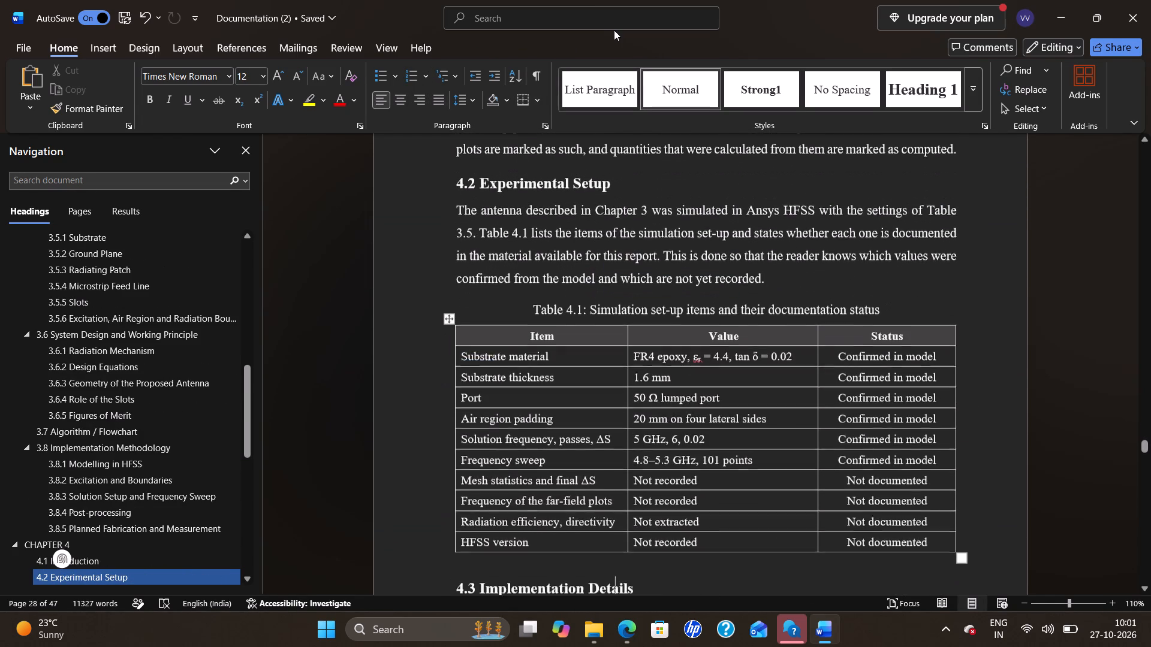
Examine the implementation details in section 4.3 and the reflection coefficient results in section 4.4.1, including the S11 plot in Fig. 4.1.
{"action": "key", "text": "Down"}
{"action": "key", "text": "Down"}
{"action": "key", "text": "Down"}
{"action": "key", "text": "Down"}
{"action": "key", "text": "Down"}
{"action": "key", "text": "Down"}
{"action": "key", "text": "Down"}
{"action": "key", "text": "Down"}
{"action": "key", "text": "Down"}
{"action": "key", "text": "Down"}
{"action": "key", "text": "Down"}
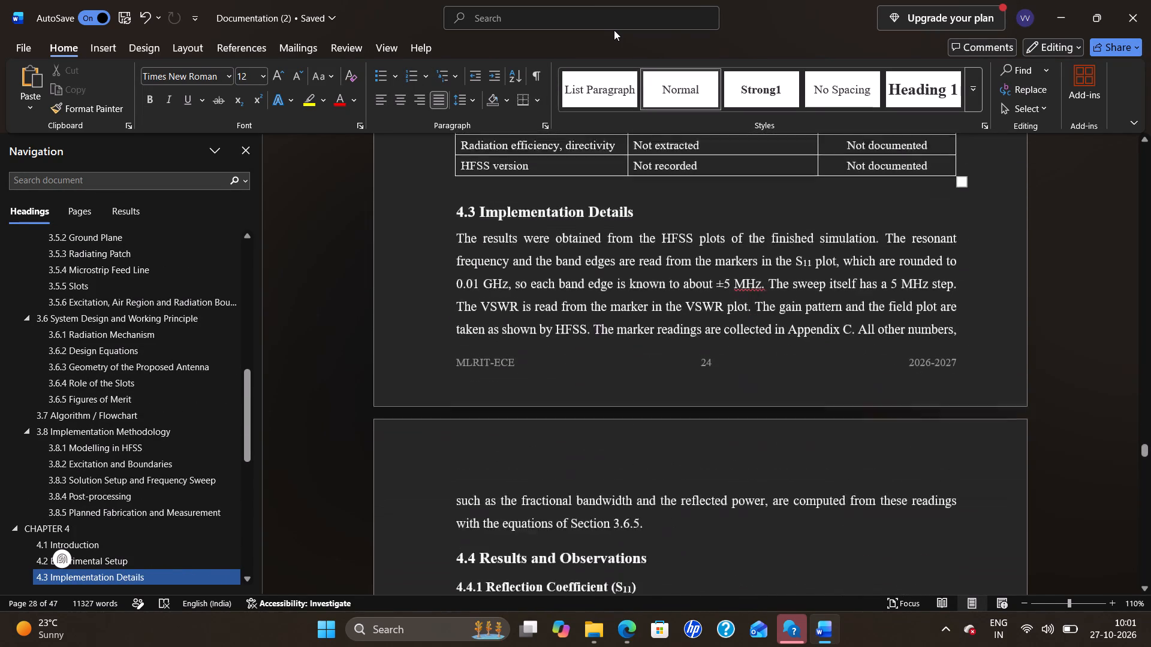
{"action": "key", "text": "Down"}
{"action": "key", "text": "Down"}
{"action": "key", "text": "Down"}
{"action": "key", "text": "Down"}
{"action": "key", "text": "Down"}
{"action": "key", "text": "Down"}
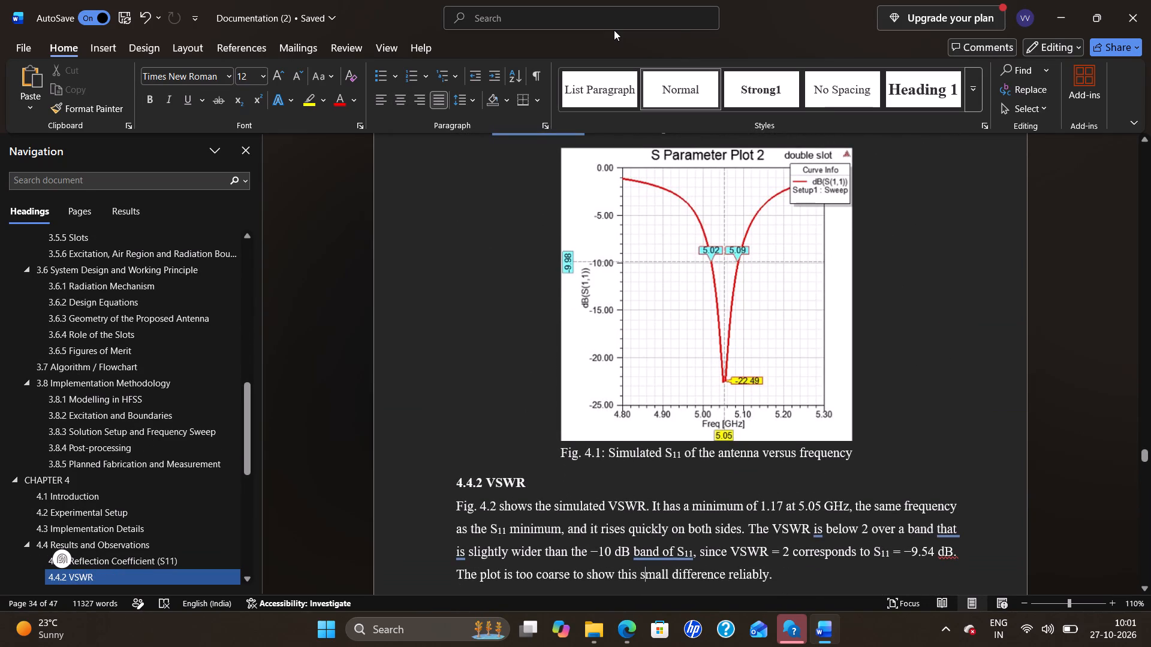
Examine section 4.4.2 on VSWR with the plot in Fig. 4.2, continuing into the radiation pattern figures of section 4.4.3.
{"action": "key", "text": "Down"}
{"action": "key", "text": "Down"}
{"action": "key", "text": "Down"}
{"action": "key", "text": "Down"}
{"action": "key", "text": "Down"}
{"action": "key", "text": "Down"}
{"action": "key", "text": "Down"}
{"action": "key", "text": "Down"}
{"action": "key", "text": "Down"}
{"action": "key", "text": "Down"}
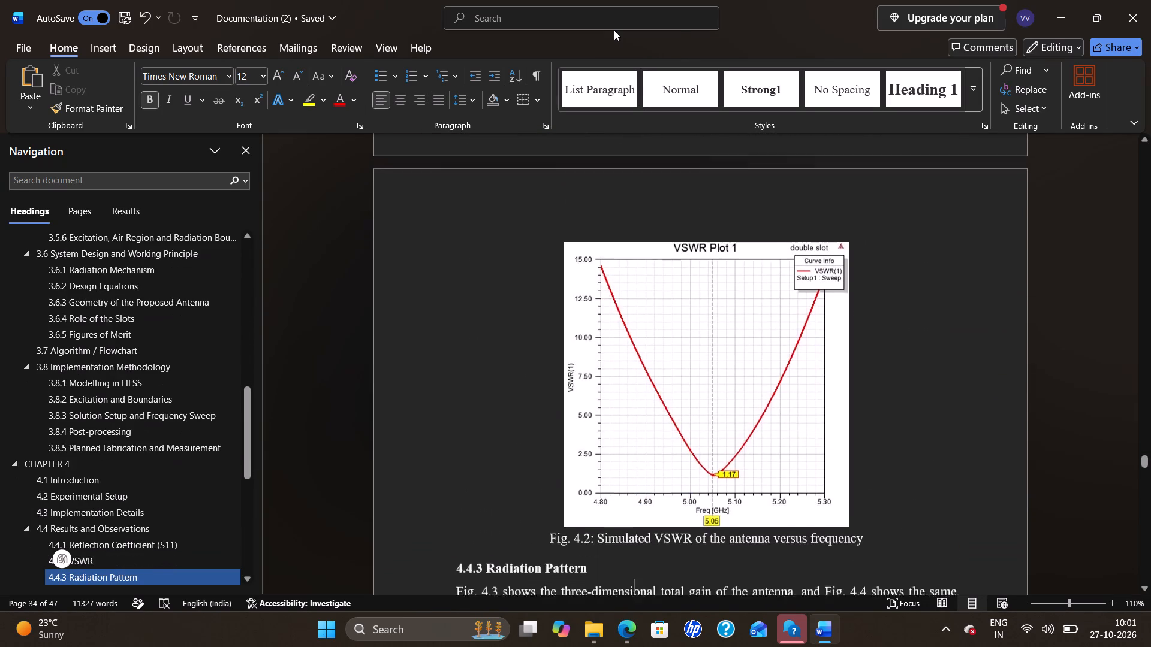
{"action": "key", "text": "Down"}
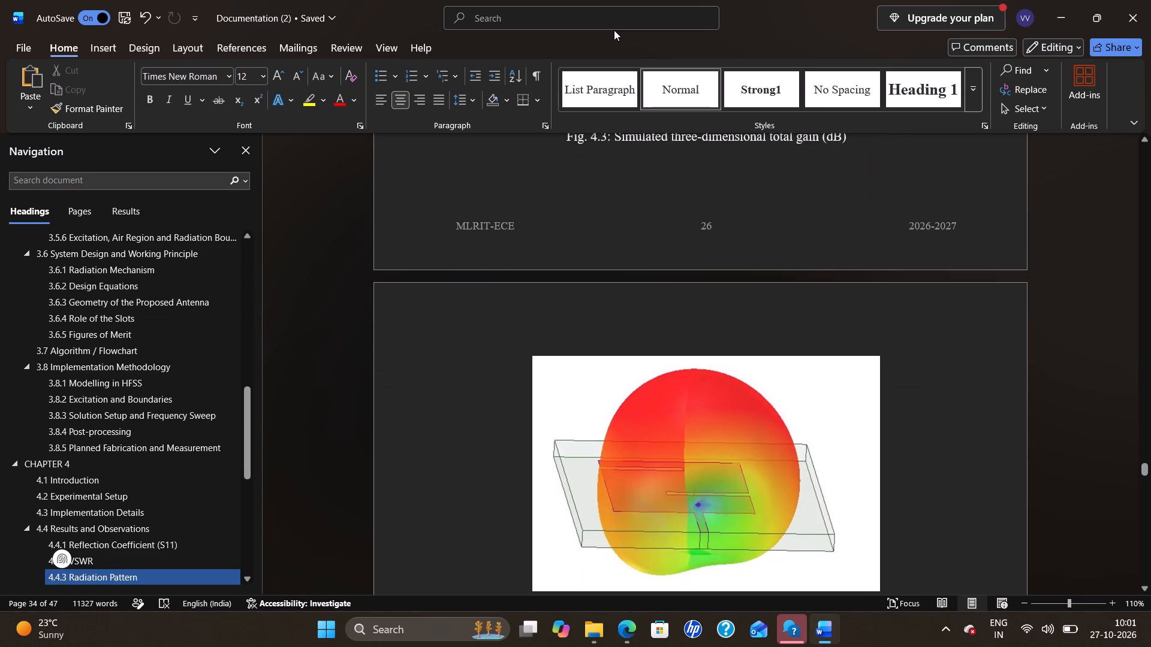
Examine the total-gain pattern in Fig. 4.4 and the electric-field distribution in section 4.4.4, including Fig. 4.5.
{"action": "key", "text": "Down"}
{"action": "key", "text": "Down"}
{"action": "key", "text": "Down"}
{"action": "key", "text": "Down"}
{"action": "key", "text": "Down"}
{"action": "key", "text": "Down"}
{"action": "key", "text": "Down"}
{"action": "key", "text": "Down"}
{"action": "key", "text": "Down"}
{"action": "key", "text": "Down"}
{"action": "key", "text": "Down"}
{"action": "key", "text": "Down"}
{"action": "key", "text": "Down"}
{"action": "key", "text": "Down"}
{"action": "key", "text": "Down"}
{"action": "key", "text": "Down"}
{"action": "key", "text": "Down"}
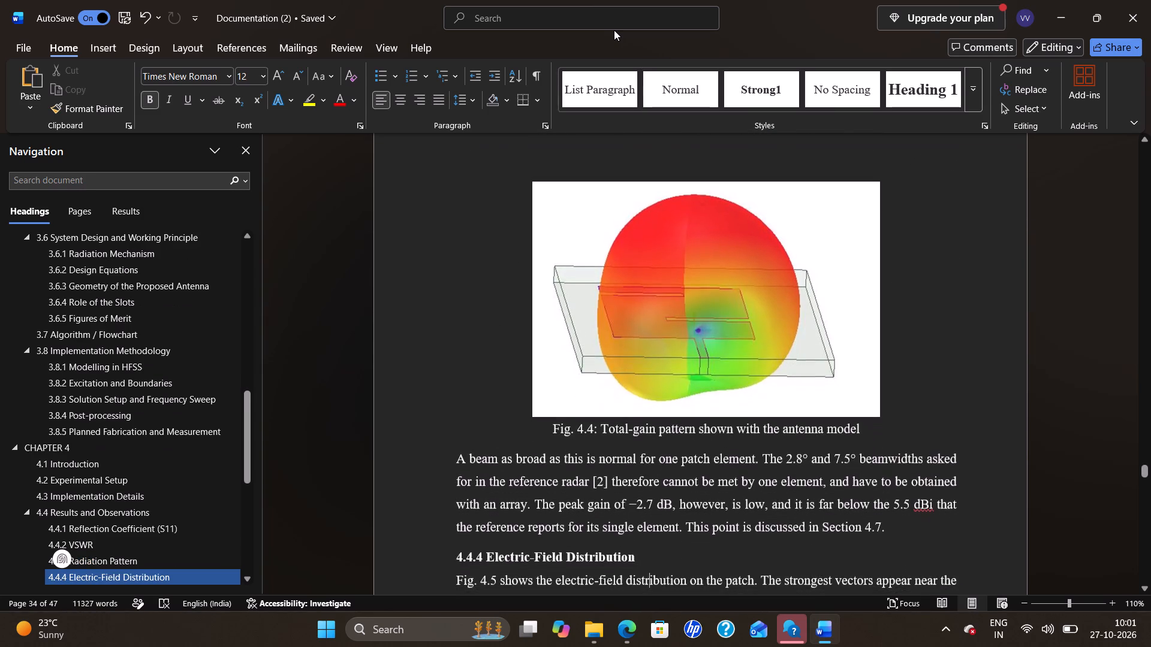
{"action": "key", "text": "Down"}
{"action": "key", "text": "Down"}
{"action": "key", "text": "Down"}
{"action": "key", "text": "Down"}
{"action": "key", "text": "Down"}
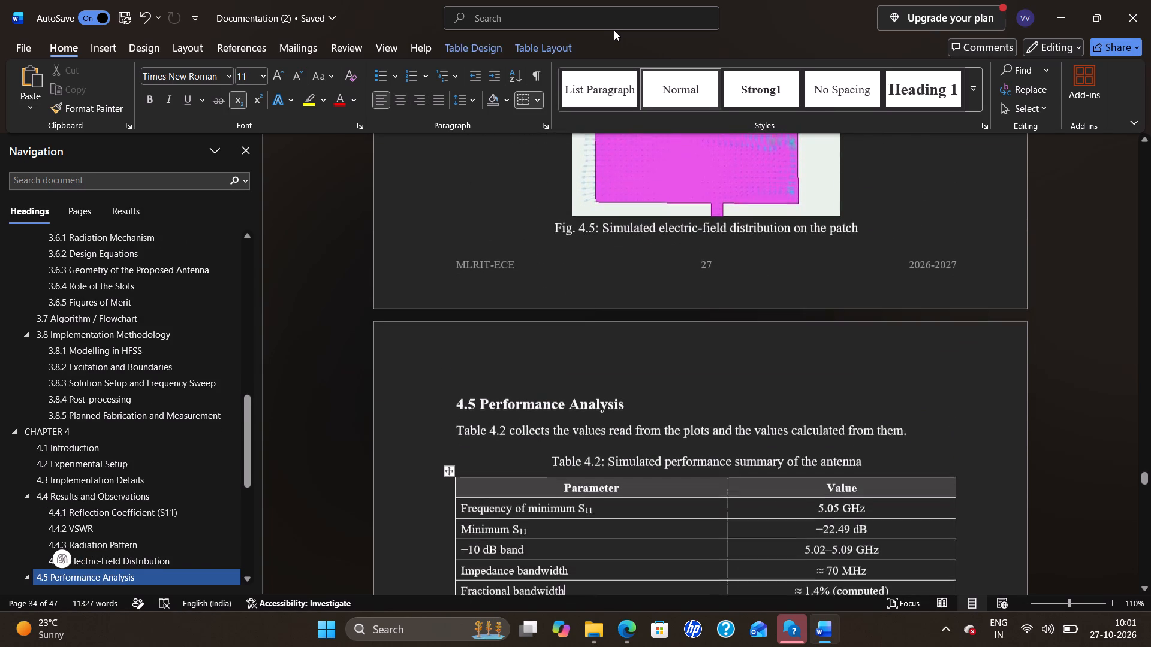
Examine the performance summary in Table 4.2 of section 4.5 and the S11 and VSWR consistency discussion in section 4.5.1.
{"action": "key", "text": "Down"}
{"action": "key", "text": "Down"}
{"action": "key", "text": "Down"}
{"action": "key", "text": "Down"}
{"action": "key", "text": "Down"}
{"action": "key", "text": "Down"}
{"action": "key", "text": "Down"}
{"action": "key", "text": "Down"}
{"action": "key", "text": "Down"}
{"action": "key", "text": "Down"}
{"action": "key", "text": "Down"}
{"action": "key", "text": "Down"}
{"action": "key", "text": "Down"}
{"action": "key", "text": "Down"}
{"action": "key", "text": "Down"}
{"action": "key", "text": "Down"}
{"action": "key", "text": "Down"}
{"action": "key", "text": "Down"}
{"action": "key", "text": "Down"}
{"action": "key", "text": "Down"}
{"action": "key", "text": "Down"}
{"action": "key", "text": "Down"}
{"action": "key", "text": "Down"}
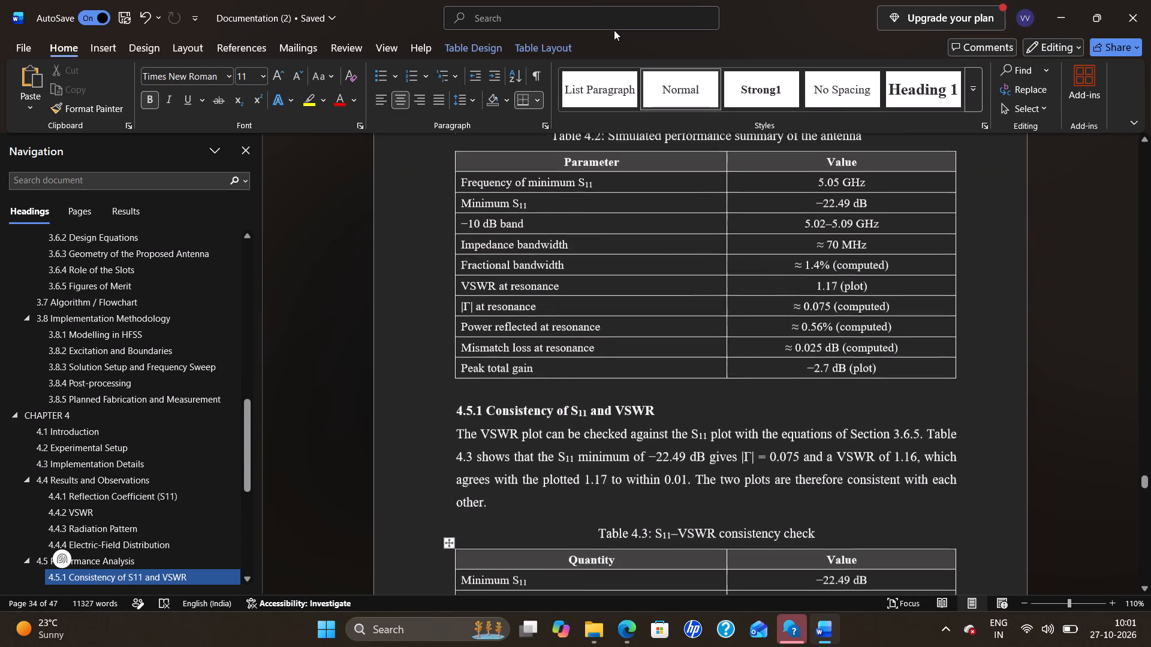
Examine the analysis from Table 4.3 through section 4.5.3 on the position of the band, including Fig. 4.6.
{"action": "key", "text": "Down"}
{"action": "key", "text": "Down"}
{"action": "key", "text": "Down"}
{"action": "key", "text": "Down"}
{"action": "key", "text": "Down"}
{"action": "key", "text": "Down"}
{"action": "key", "text": "Down"}
{"action": "key", "text": "Down"}
{"action": "key", "text": "Down"}
{"action": "key", "text": "Down"}
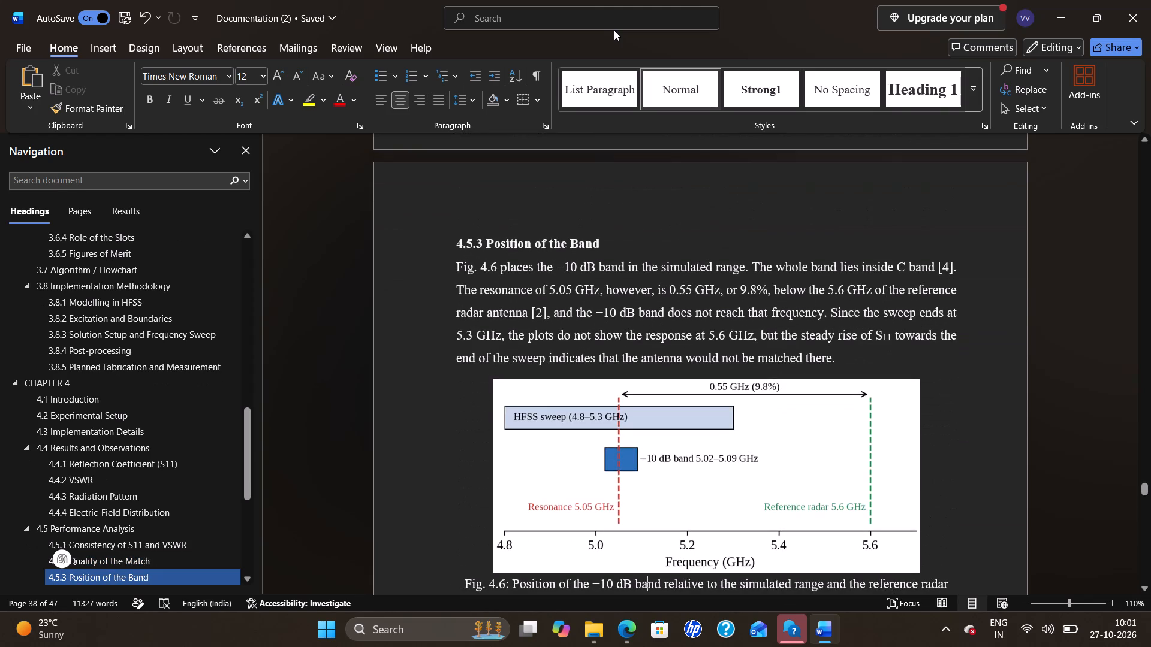
Examine section 4.5.4 on reading resolution and uncertainty, including Table 4.4, up to the start of section 4.5.5.
{"action": "key", "text": "Down"}
{"action": "key", "text": "Down"}
{"action": "key", "text": "Down"}
{"action": "key", "text": "Down"}
{"action": "key", "text": "Down"}
{"action": "key", "text": "Down"}
{"action": "key", "text": "Down"}
{"action": "key", "text": "Down"}
{"action": "key", "text": "Down"}
{"action": "key", "text": "Down"}
{"action": "key", "text": "Down"}
{"action": "key", "text": "Down"}
{"action": "key", "text": "Down"}
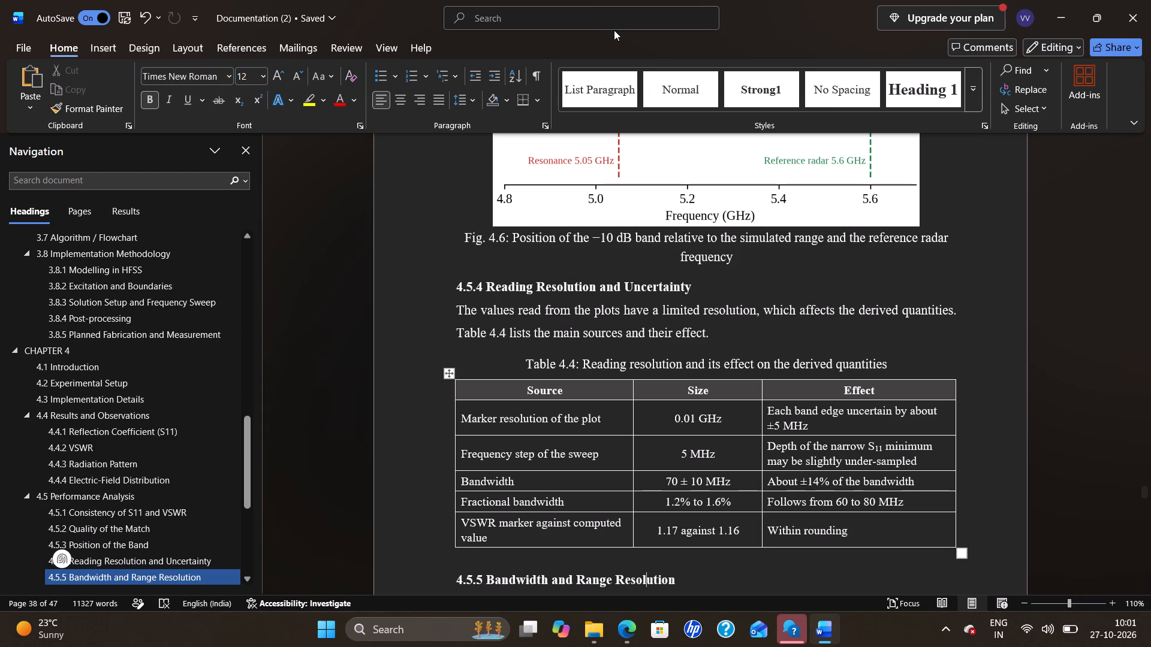
Examine the end of section 4.5.4 with Table 4.4 and the start of section 4.5.5 on bandwidth and range resolution.
{"action": "key", "text": "Down"}
{"action": "key", "text": "Down"}
{"action": "key", "text": "Down"}
{"action": "key", "text": "Down"}
{"action": "key", "text": "Down"}
{"action": "key", "text": "Down"}
{"action": "key", "text": "Down"}
{"action": "key", "text": "Down"}
{"action": "key", "text": "Down"}
{"action": "key", "text": "Down"}
{"action": "key", "text": "Down"}
{"action": "key", "text": "Down"}
{"action": "key", "text": "Down"}
{"action": "key", "text": "Down"}
{"action": "key", "text": "Down"}
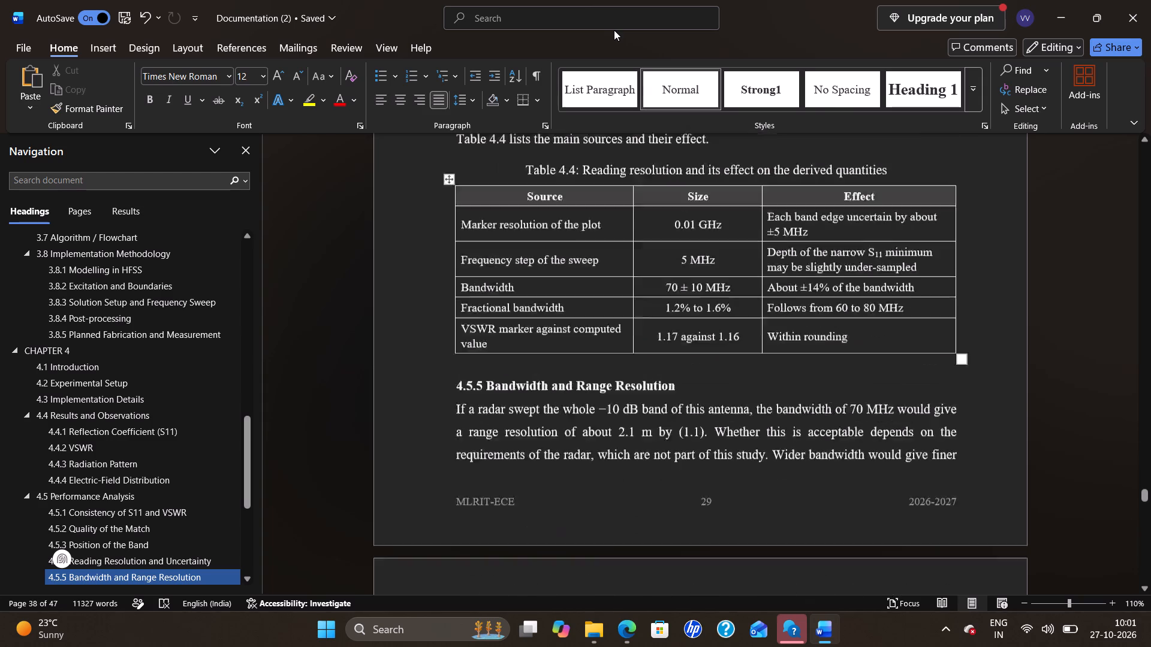
Examine the illustrative scaling towards 5.6 GHz in Table 4.5 and the array gain estimate in section 4.5.7, including equation (4.1).
{"action": "key", "text": "Down"}
{"action": "key", "text": "Down"}
{"action": "key", "text": "Down"}
{"action": "key", "text": "Down"}
{"action": "key", "text": "Down"}
{"action": "key", "text": "Down"}
{"action": "key", "text": "Down"}
{"action": "key", "text": "Down"}
{"action": "key", "text": "Down"}
{"action": "key", "text": "Down"}
{"action": "key", "text": "Down"}
{"action": "key", "text": "Down"}
{"action": "key", "text": "Down"}
{"action": "key", "text": "Down"}
{"action": "key", "text": "Down"}
{"action": "key", "text": "Down"}
{"action": "key", "text": "Down"}
{"action": "key", "text": "Down"}
{"action": "key", "text": "Down"}
{"action": "key", "text": "Down"}
{"action": "key", "text": "Down"}
{"action": "key", "text": "Down"}
{"action": "key", "text": "Down"}
{"action": "key", "text": "Down"}
{"action": "key", "text": "Down"}
{"action": "key", "text": "Down"}
{"action": "key", "text": "Down"}
{"action": "key", "text": "Down"}
{"action": "key", "text": "Down"}
{"action": "key", "text": "Down"}
{"action": "key", "text": "Down"}
{"action": "key", "text": "Down"}
{"action": "key", "text": "Down"}
{"action": "key", "text": "Down"}
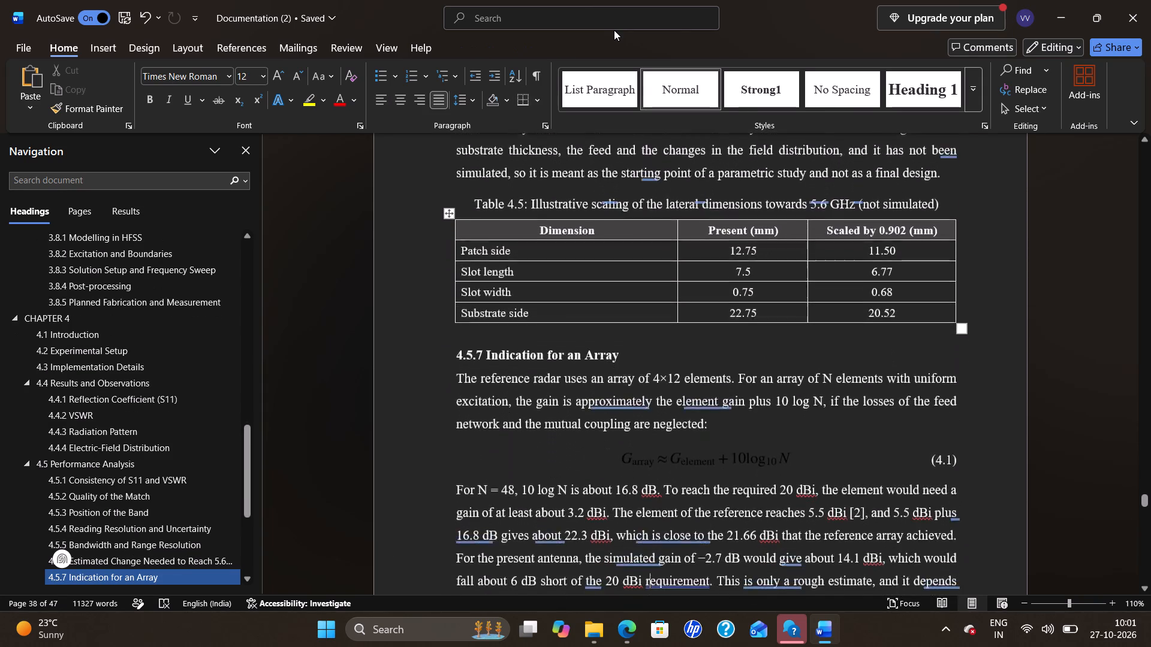
Examine section 4.6, comparing the reference element with this work, up to the start of section 4.7.
{"action": "key", "text": "Down"}
{"action": "key", "text": "Down"}
{"action": "key", "text": "Down"}
{"action": "key", "text": "Down"}
{"action": "key", "text": "Down"}
{"action": "key", "text": "Down"}
{"action": "key", "text": "Down"}
{"action": "key", "text": "Down"}
{"action": "key", "text": "Down"}
{"action": "key", "text": "Down"}
{"action": "key", "text": "Down"}
{"action": "key", "text": "Down"}
{"action": "key", "text": "Down"}
{"action": "key", "text": "Down"}
{"action": "key", "text": "Down"}
{"action": "key", "text": "Down"}
{"action": "key", "text": "Down"}
{"action": "key", "text": "Down"}
{"action": "key", "text": "Down"}
{"action": "key", "text": "Down"}
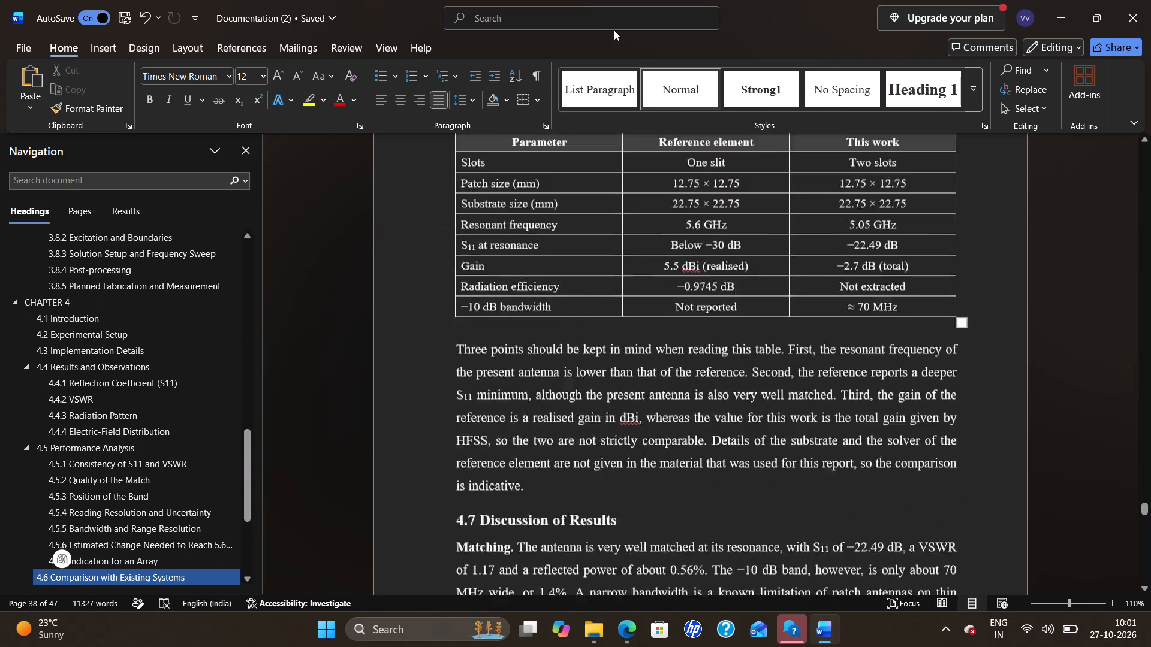
Examine the section 4.7 discussion of the second slot's effect and of simulation versus measurement, including Table 4.7.
{"action": "key", "text": "Down"}
{"action": "key", "text": "Down"}
{"action": "key", "text": "Down"}
{"action": "key", "text": "Down"}
{"action": "key", "text": "Down"}
{"action": "key", "text": "Down"}
{"action": "key", "text": "Down"}
{"action": "key", "text": "Down"}
{"action": "key", "text": "Down"}
{"action": "key", "text": "Down"}
{"action": "key", "text": "Down"}
{"action": "key", "text": "Down"}
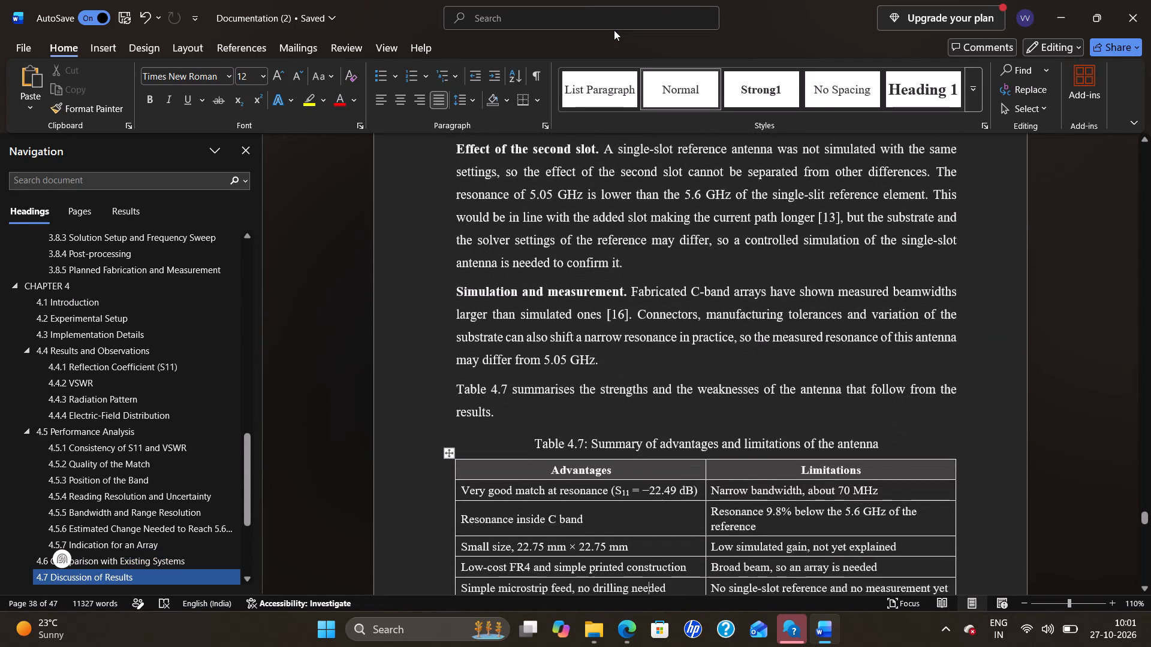
Examine the rest of Table 4.7 and the Chapter 5 conclusion in section 5.1, up to the heading of section 5.2.
{"action": "key", "text": "Down"}
{"action": "key", "text": "Down"}
{"action": "key", "text": "Down"}
{"action": "key", "text": "Down"}
{"action": "key", "text": "Down"}
{"action": "key", "text": "Down"}
{"action": "key", "text": "Down"}
{"action": "key", "text": "Down"}
{"action": "key", "text": "Down"}
{"action": "key", "text": "Down"}
{"action": "key", "text": "Down"}
{"action": "key", "text": "Down"}
{"action": "key", "text": "Down"}
{"action": "key", "text": "Down"}
{"action": "key", "text": "Down"}
{"action": "key", "text": "Down"}
{"action": "key", "text": "Down"}
{"action": "key", "text": "Down"}
{"action": "key", "text": "Down"}
{"action": "key", "text": "Down"}
{"action": "key", "text": "Down"}
{"action": "key", "text": "Down"}
{"action": "key", "text": "Down"}
{"action": "key", "text": "Down"}
{"action": "key", "text": "Down"}
{"action": "key", "text": "Down"}
{"action": "key", "text": "Down"}
{"action": "key", "text": "Down"}
{"action": "key", "text": "Down"}
{"action": "key", "text": "Down"}
{"action": "key", "text": "Down"}
{"action": "key", "text": "Down"}
{"action": "key", "text": "Down"}
{"action": "key", "text": "Down"}
{"action": "key", "text": "Down"}
{"action": "key", "text": "Down"}
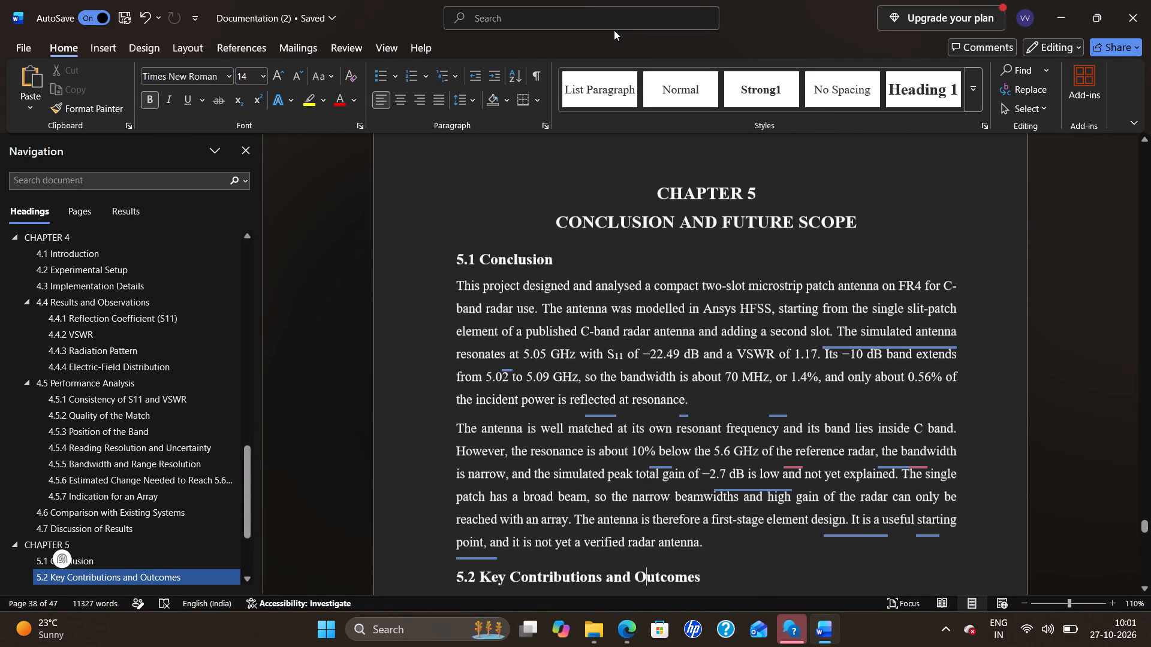
Examine the key contributions, the project limitations and the future scope list in sections 5.2 to 5.4.
{"action": "key", "text": "Down"}
{"action": "key", "text": "Down"}
{"action": "key", "text": "Down"}
{"action": "key", "text": "Down"}
{"action": "key", "text": "Down"}
{"action": "key", "text": "Down"}
{"action": "key", "text": "Down"}
{"action": "key", "text": "Down"}
{"action": "key", "text": "Down"}
{"action": "key", "text": "Down"}
{"action": "key", "text": "Down"}
{"action": "key", "text": "Down"}
{"action": "key", "text": "Down"}
{"action": "key", "text": "Down"}
{"action": "key", "text": "Down"}
{"action": "key", "text": "Down"}
{"action": "key", "text": "Down"}
{"action": "key", "text": "Down"}
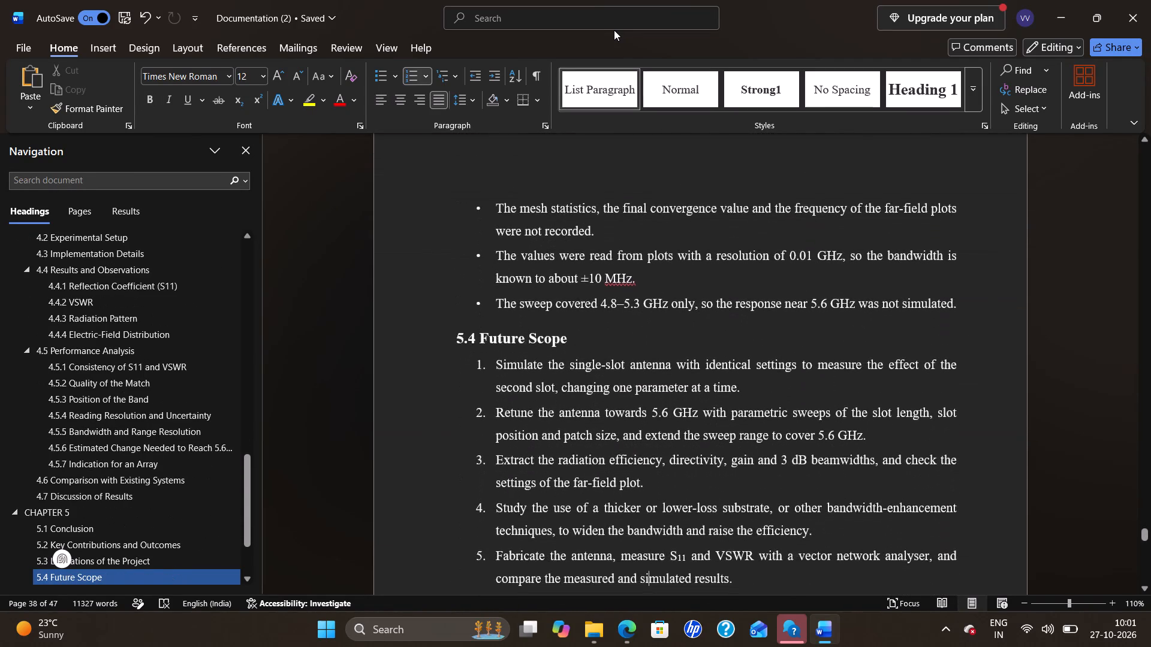
Examine the end of the future scope and the REFERENCES list through entry [15].
{"action": "key", "text": "Down"}
{"action": "key", "text": "Down"}
{"action": "key", "text": "Down"}
{"action": "key", "text": "Down"}
{"action": "key", "text": "Down"}
{"action": "key", "text": "Down"}
{"action": "key", "text": "Down"}
{"action": "key", "text": "Down"}
{"action": "key", "text": "Down"}
{"action": "key", "text": "Down"}
{"action": "key", "text": "Down"}
{"action": "key", "text": "Down"}
{"action": "key", "text": "Down"}
{"action": "key", "text": "Down"}
{"action": "key", "text": "Down"}
{"action": "key", "text": "Down"}
{"action": "key", "text": "Down"}
{"action": "key", "text": "Down"}
{"action": "key", "text": "Down"}
{"action": "key", "text": "Down"}
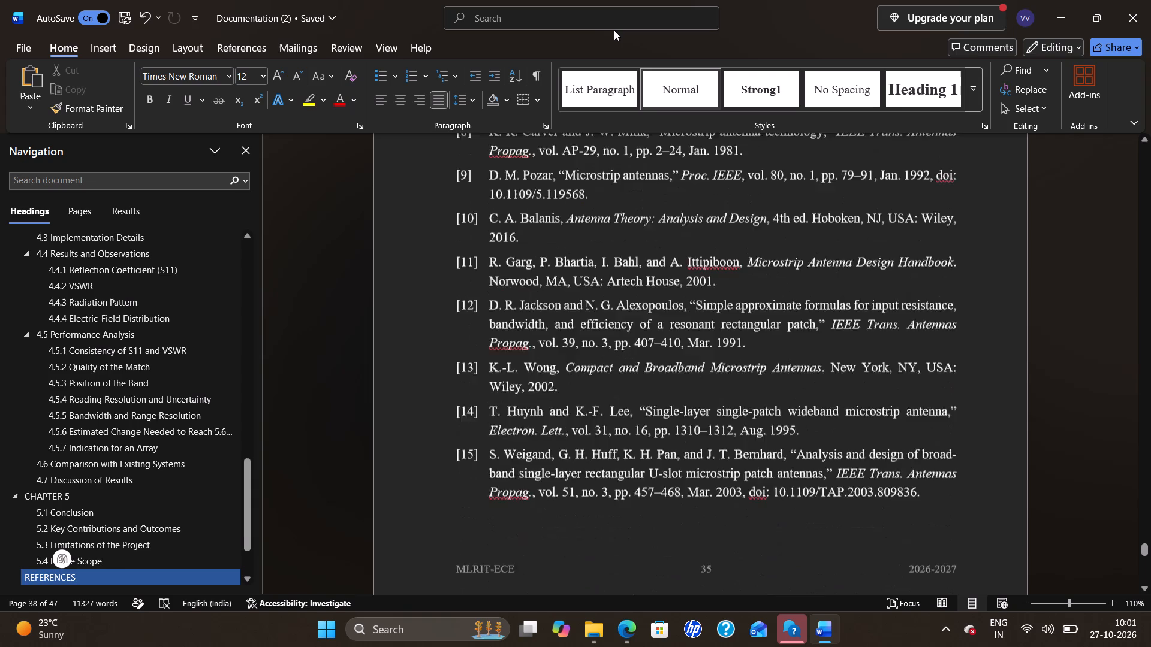
Examine Appendix A on the S11 relation and the start of Appendix B's list of abbreviations.
{"action": "key", "text": "Down"}
{"action": "key", "text": "Down"}
{"action": "key", "text": "Down"}
{"action": "key", "text": "Down"}
{"action": "key", "text": "Down"}
{"action": "key", "text": "Down"}
{"action": "key", "text": "Down"}
{"action": "key", "text": "Down"}
{"action": "key", "text": "Down"}
{"action": "key", "text": "Down"}
{"action": "key", "text": "Down"}
{"action": "key", "text": "Down"}
{"action": "key", "text": "Down"}
{"action": "key", "text": "Down"}
{"action": "key", "text": "Down"}
{"action": "key", "text": "Down"}
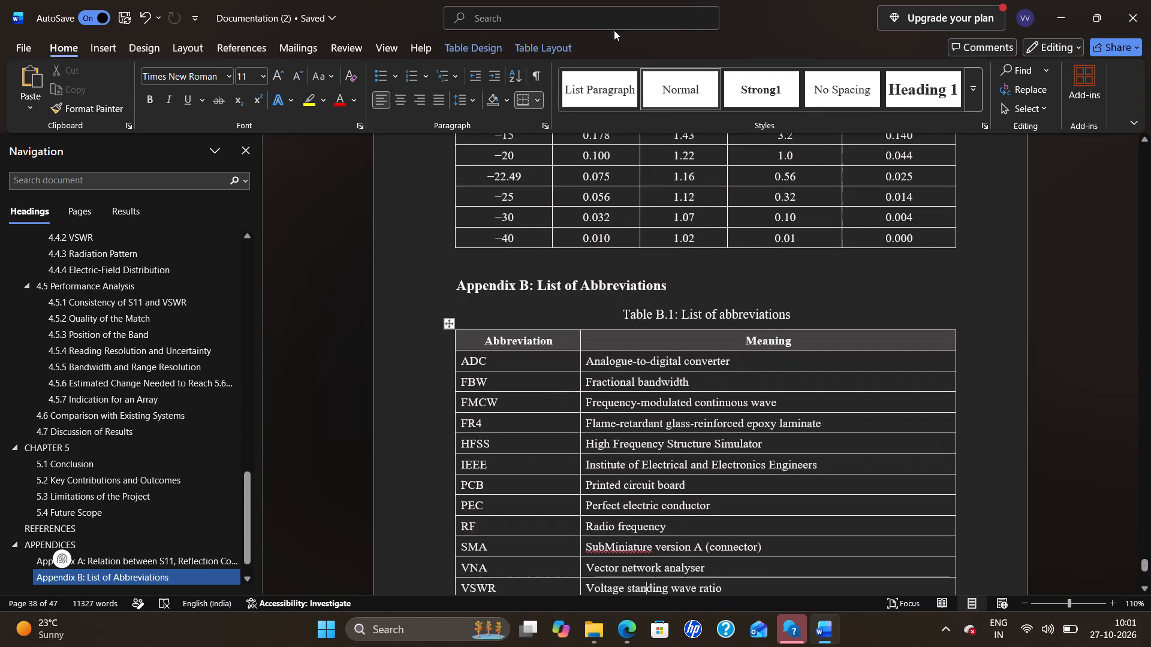
Examine the rest of the abbreviations in Table B.1 and the HFSS marker readings in Appendix C.
{"action": "key", "text": "Down"}
{"action": "key", "text": "Down"}
{"action": "key", "text": "Down"}
{"action": "key", "text": "Down"}
{"action": "key", "text": "Down"}
{"action": "key", "text": "Down"}
{"action": "key", "text": "Down"}
{"action": "key", "text": "Down"}
{"action": "key", "text": "Down"}
{"action": "key", "text": "Down"}
{"action": "key", "text": "Down"}
{"action": "key", "text": "Down"}
{"action": "key", "text": "Down"}
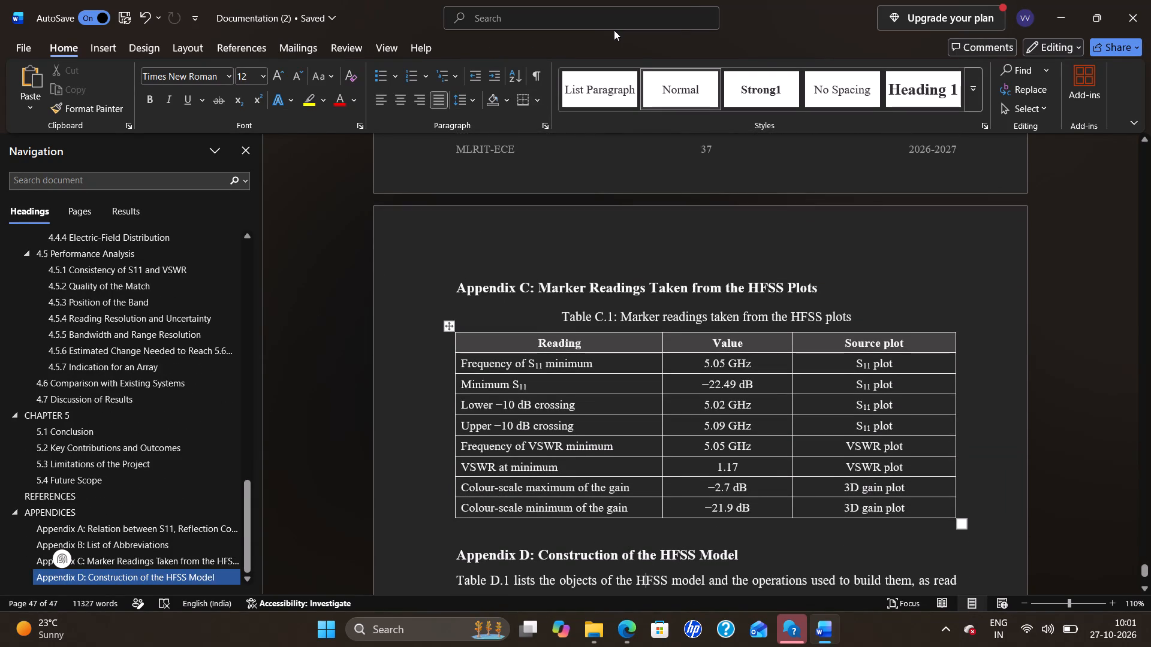
Examine Appendix D on the construction of the HFSS model, including Table D.1, through the end of the document.
{"action": "key", "text": "Down"}
{"action": "key", "text": "Down"}
{"action": "key", "text": "Down"}
{"action": "key", "text": "Down"}
{"action": "key", "text": "Down"}
{"action": "key", "text": "Down"}
{"action": "key", "text": "Down"}
{"action": "key", "text": "Down"}
{"action": "key", "text": "Down"}
{"action": "key", "text": "Down"}
{"action": "key", "text": "Down"}
{"action": "key", "text": "Down"}
{"action": "key", "text": "Down"}
{"action": "key", "text": "Down"}
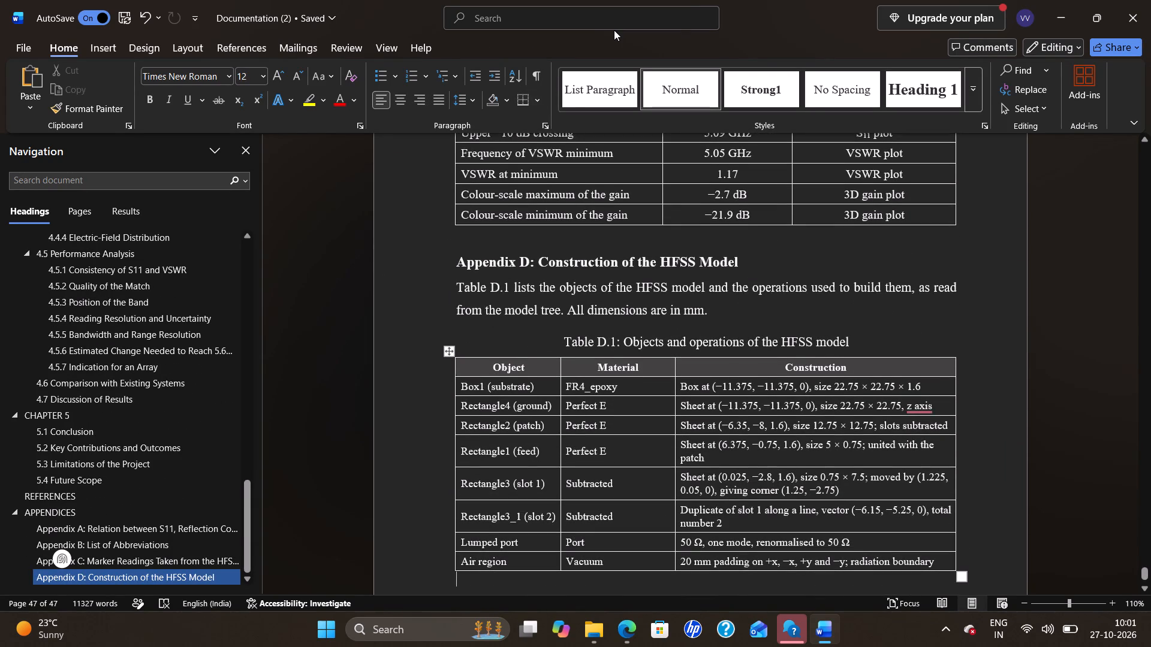
{"action": "key", "text": "Down"}
Save the reviewed documentation file.
{"action": "key", "text": "ctrl+s"}
{"action": "key", "text": "ctrl+s"}
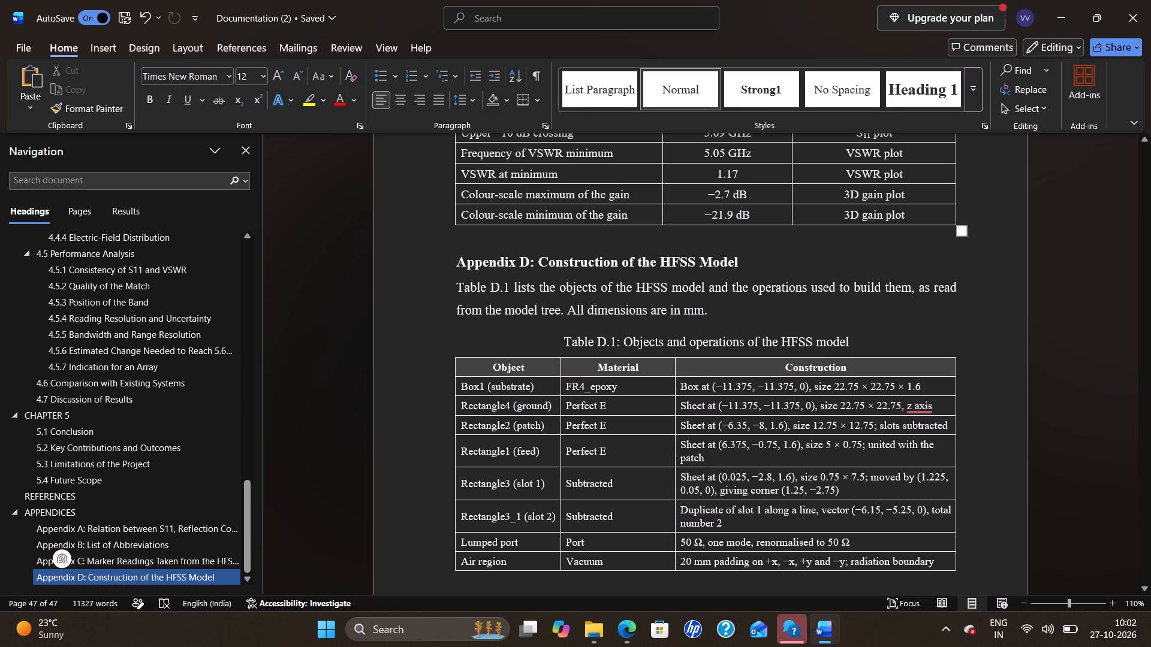
{"action": "left_click", "coordinate": [510, 285]}
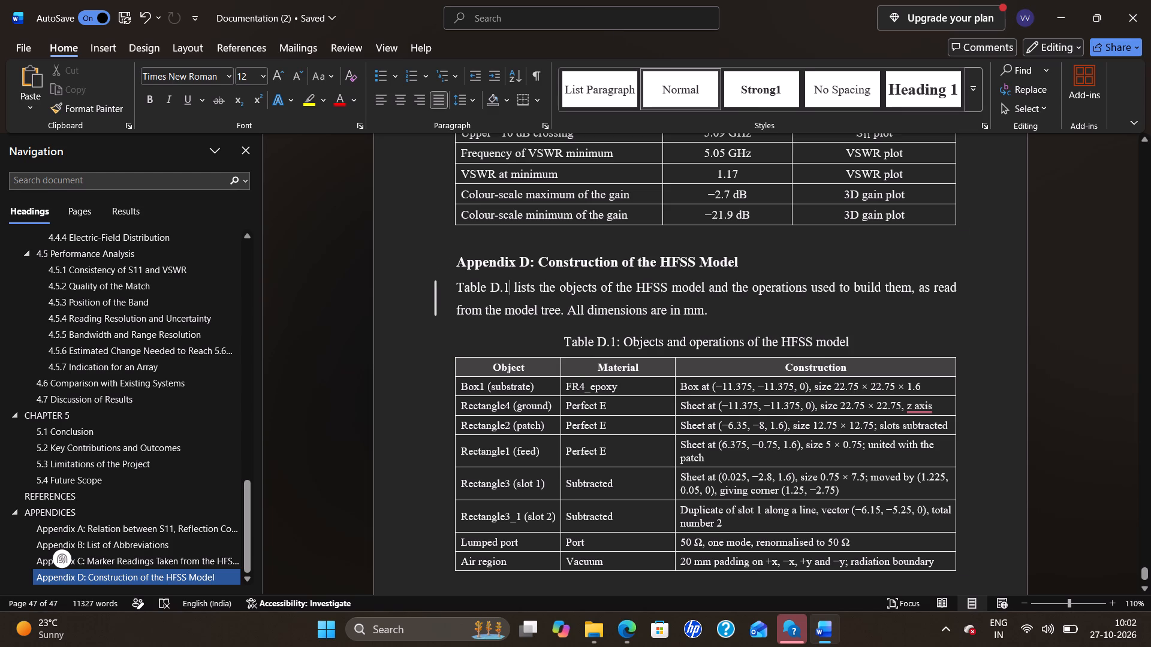
{"action": "key", "text": "ctrl+s"}
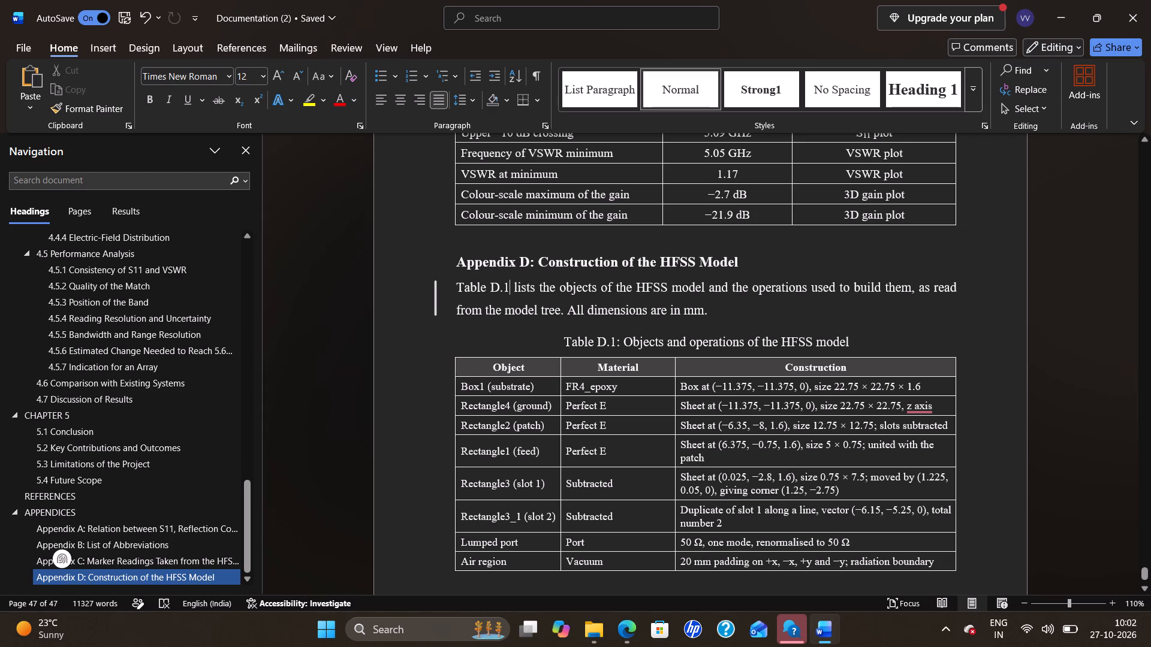
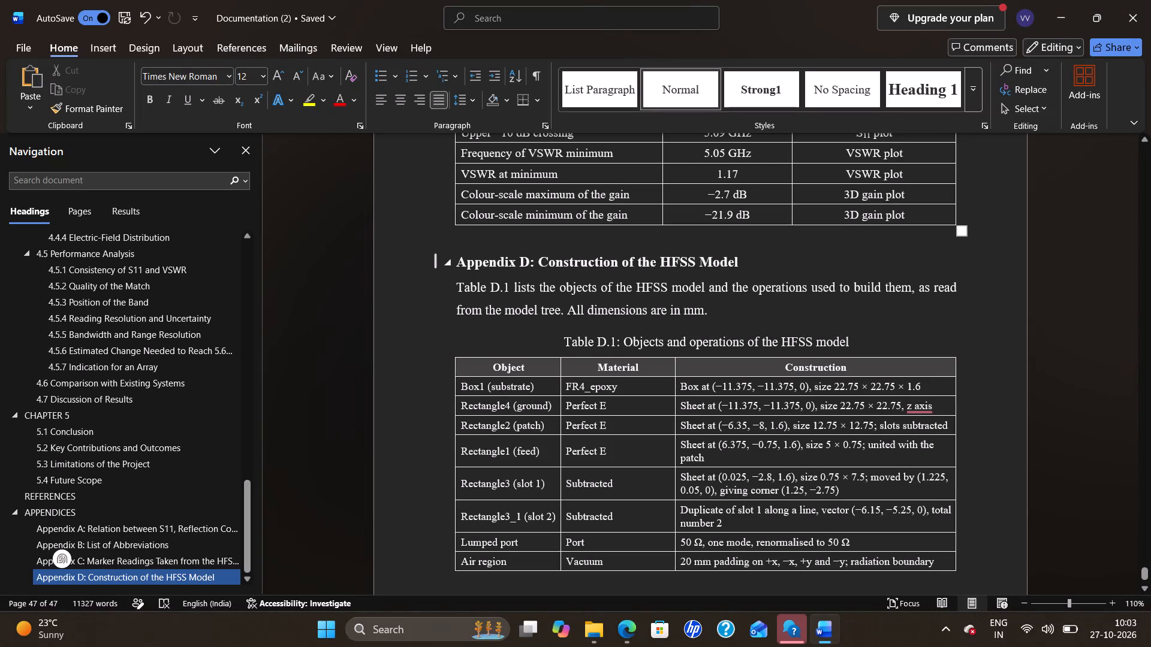
Save the Documentation (2) document again to make sure the reviewed version is kept.
{"action": "key", "text": "ctrl+s"}
{"action": "key", "text": "ctrl+s"}
{"action": "key", "text": "ctrl+s"}
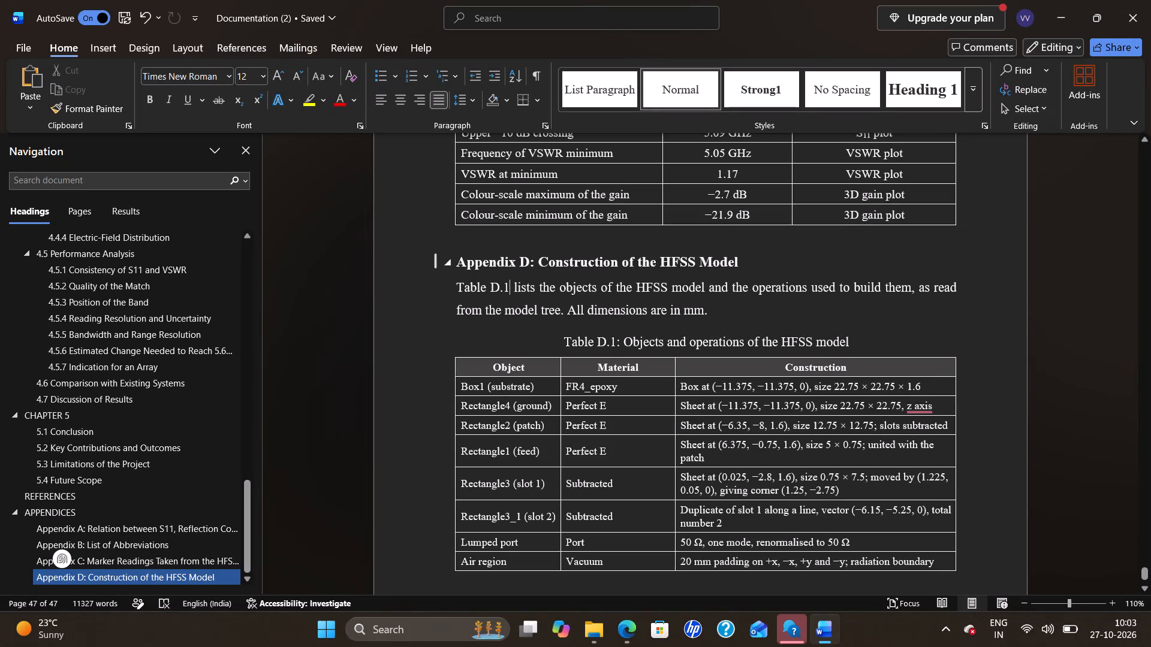
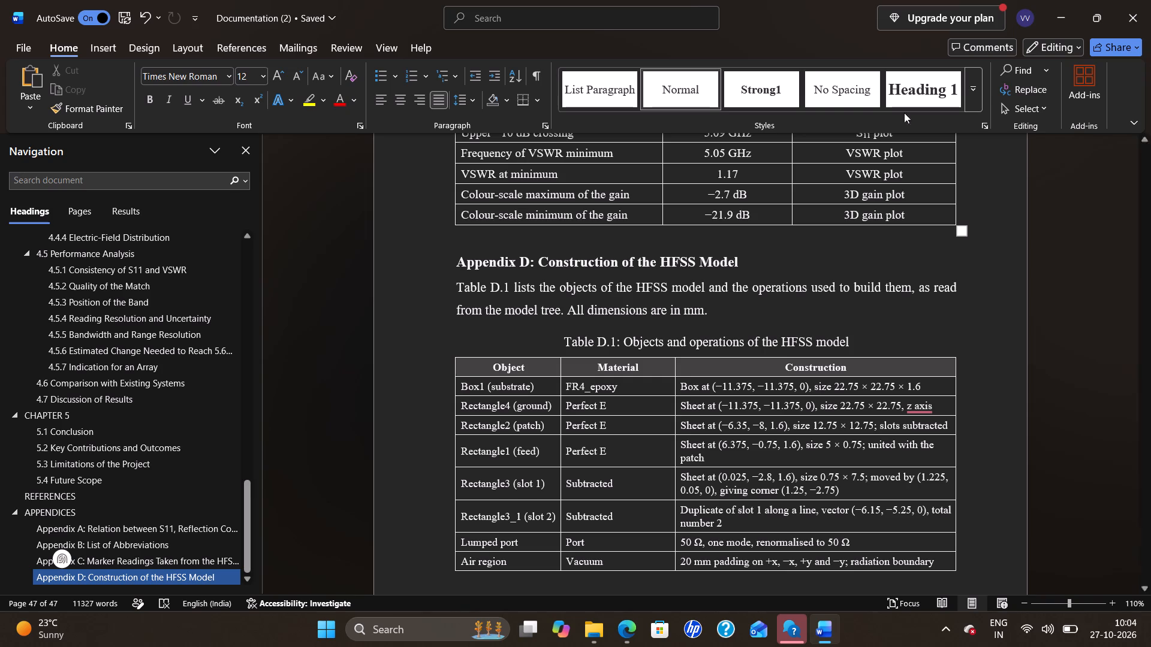
Switch to the Final Year Project folder in File Explorer and clear the file selection.
{"action": "left_click", "coordinate": [596, 620]}
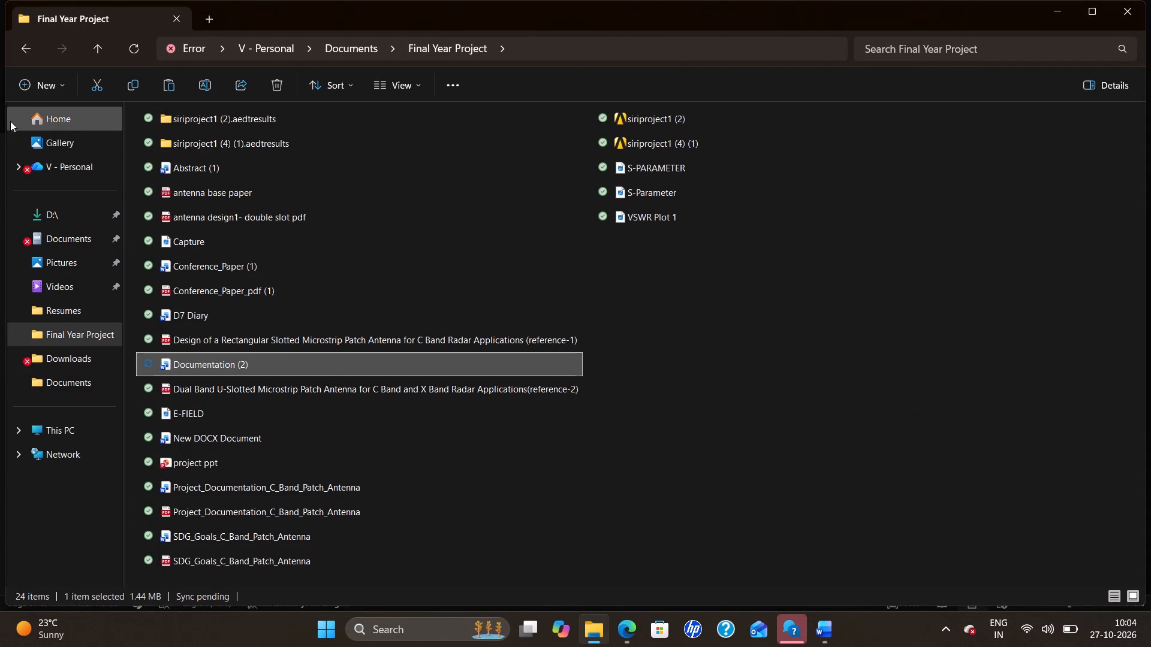
{"action": "left_click", "coordinate": [844, 396]}
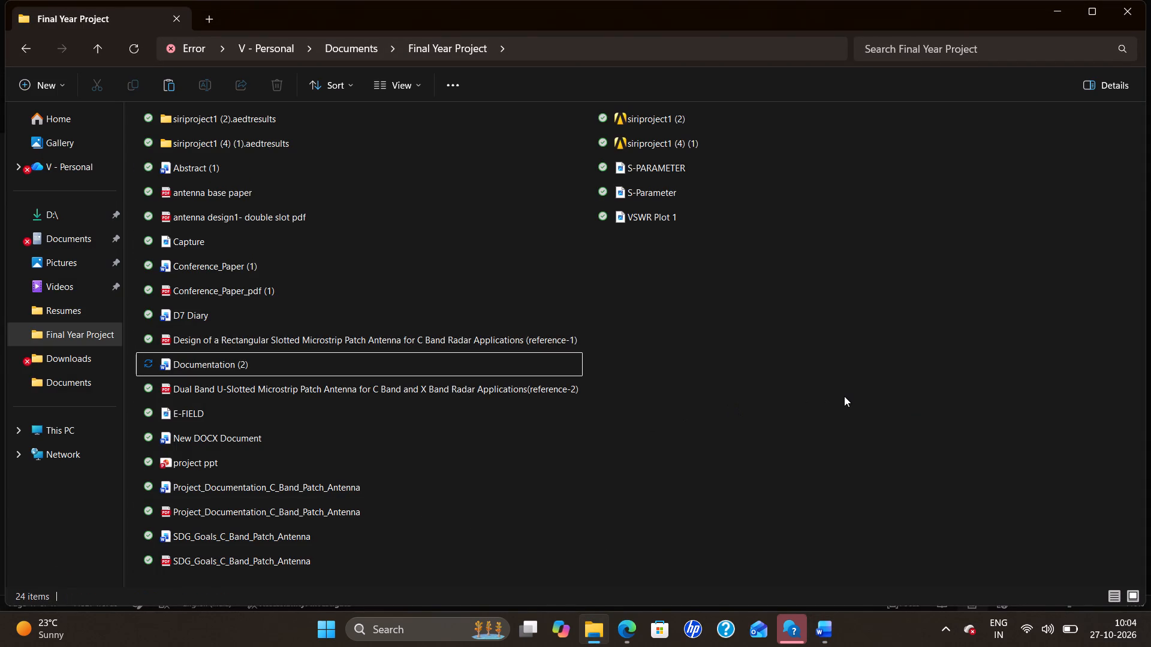
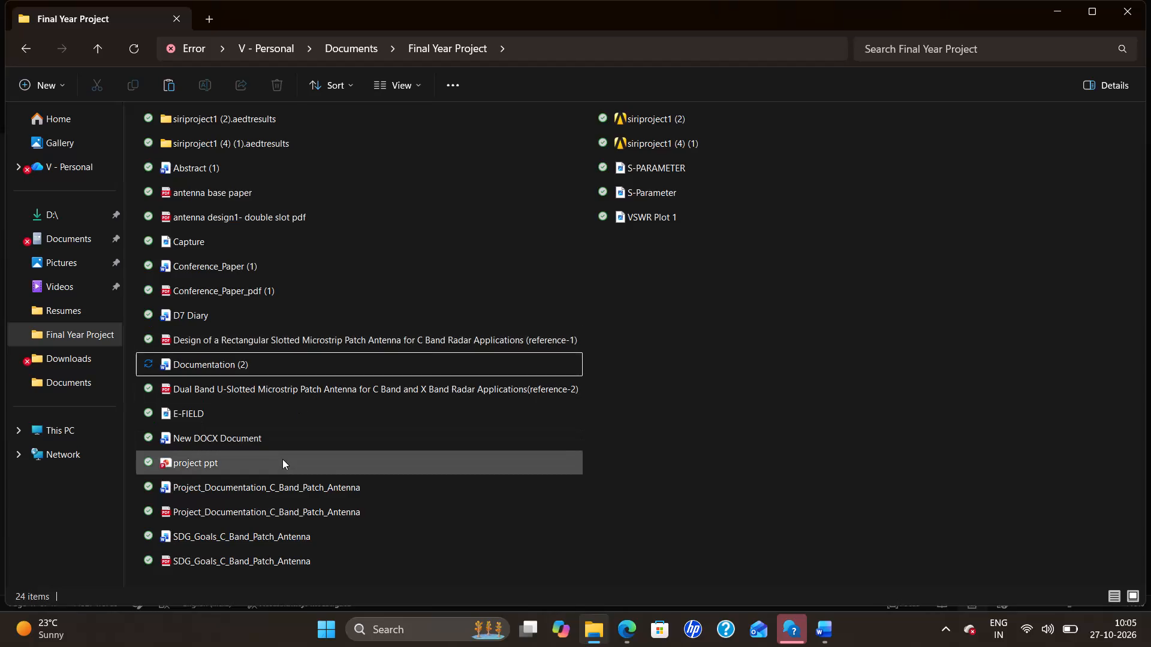
Open the Abstract (1) document from the Final Year Project folder in Word and read through the whole page.
{"action": "double_click", "coordinate": [237, 162]}
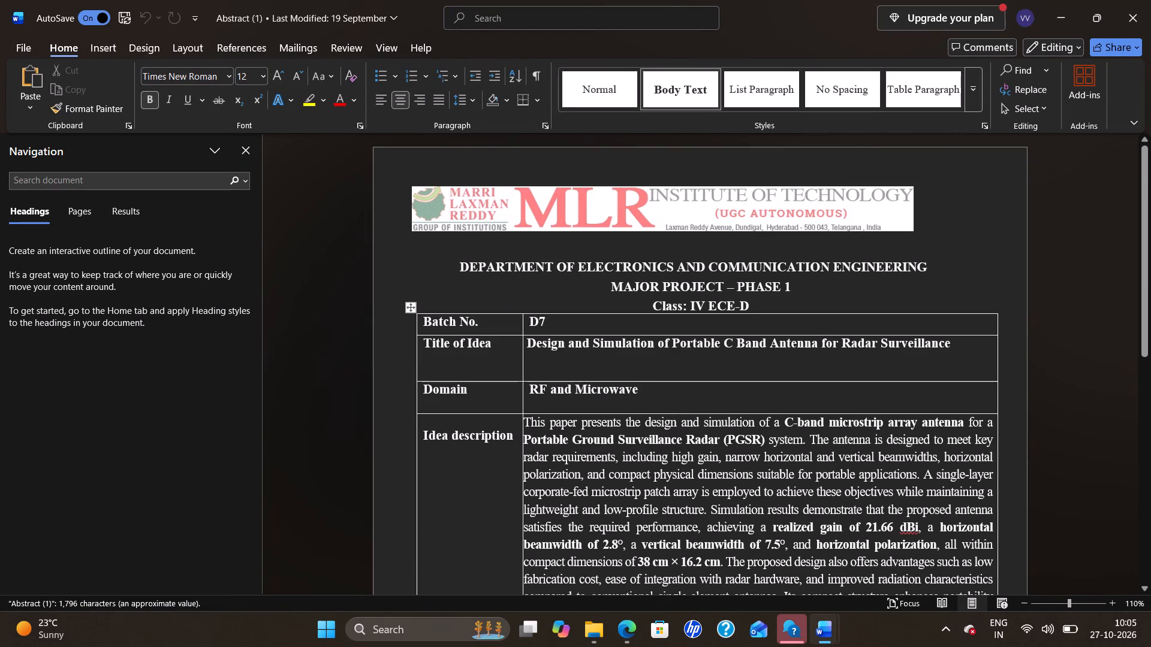
{"action": "scroll", "coordinate": [610, 383], "scroll_direction": "down", "scroll_amount": 2}
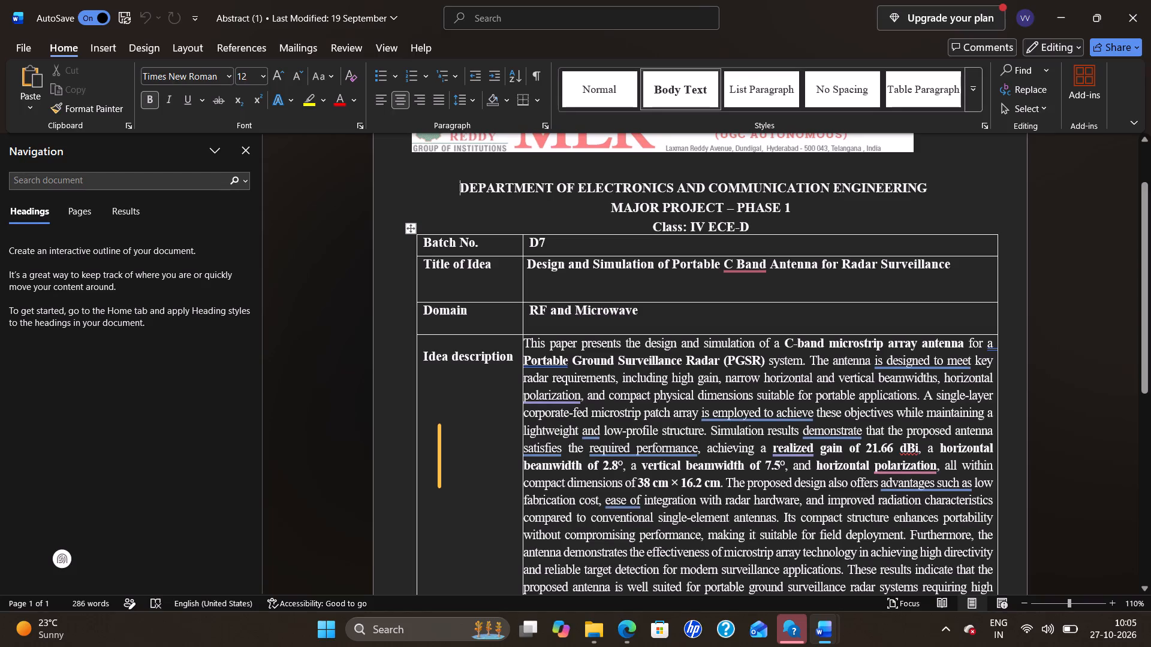
{"action": "scroll", "coordinate": [629, 380], "scroll_direction": "down", "scroll_amount": 4}
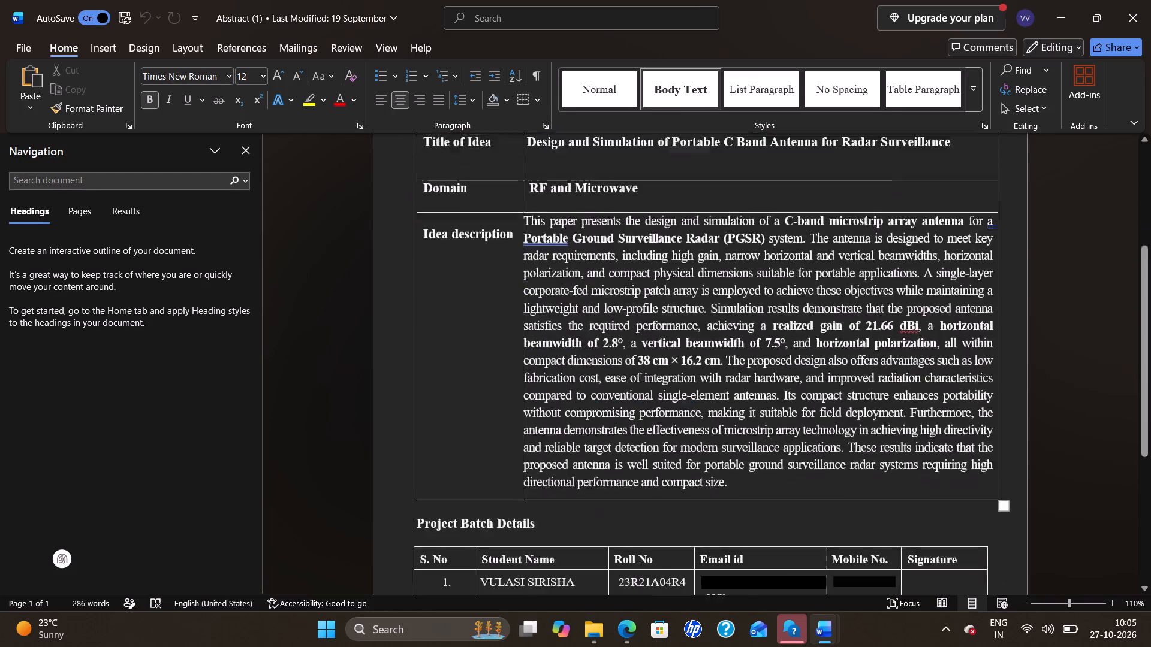
{"action": "scroll", "coordinate": [629, 380], "scroll_direction": "down", "scroll_amount": 9}
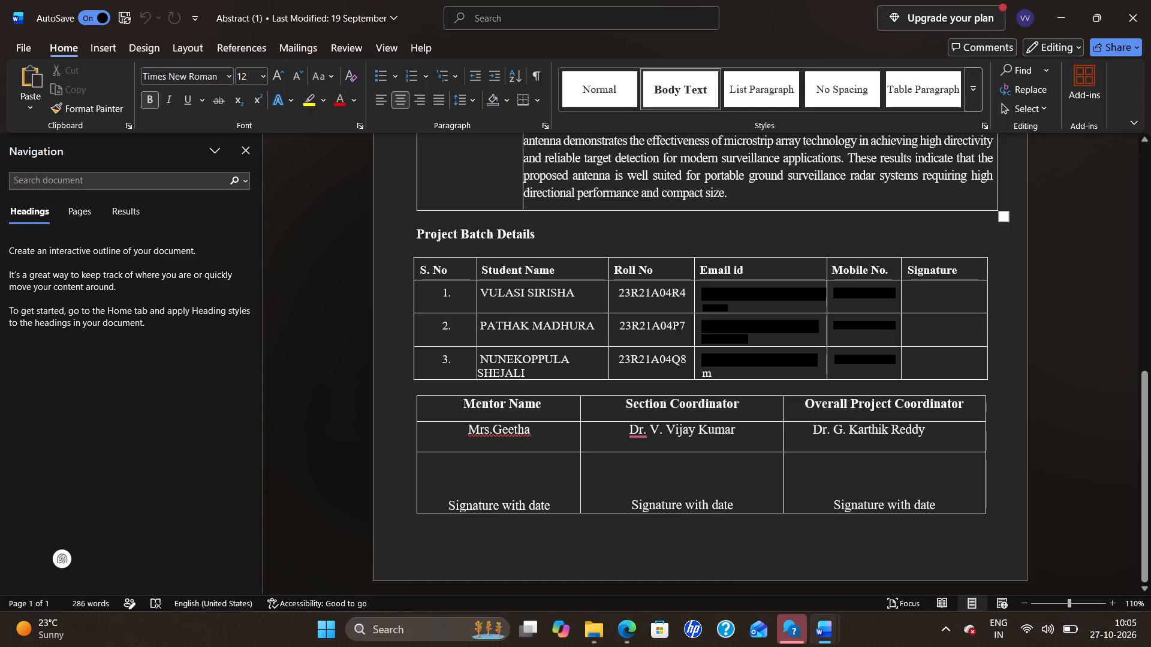
{"action": "scroll", "coordinate": [661, 392], "scroll_direction": "up", "scroll_amount": 3}
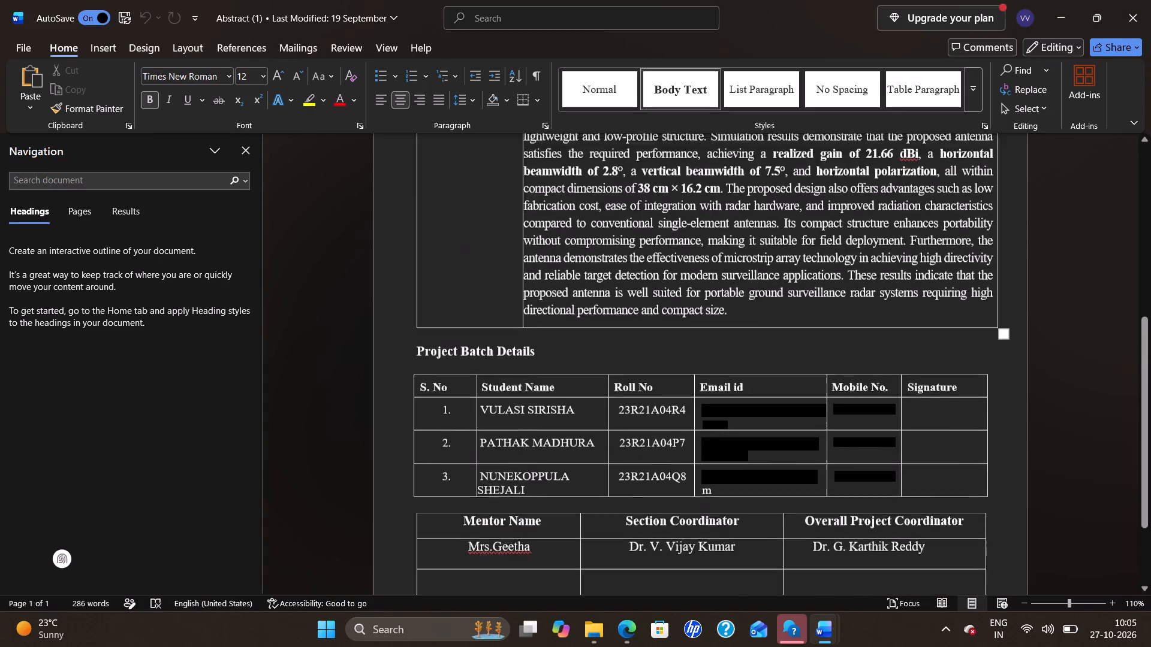
{"action": "scroll", "coordinate": [665, 392], "scroll_direction": "up", "scroll_amount": 10}
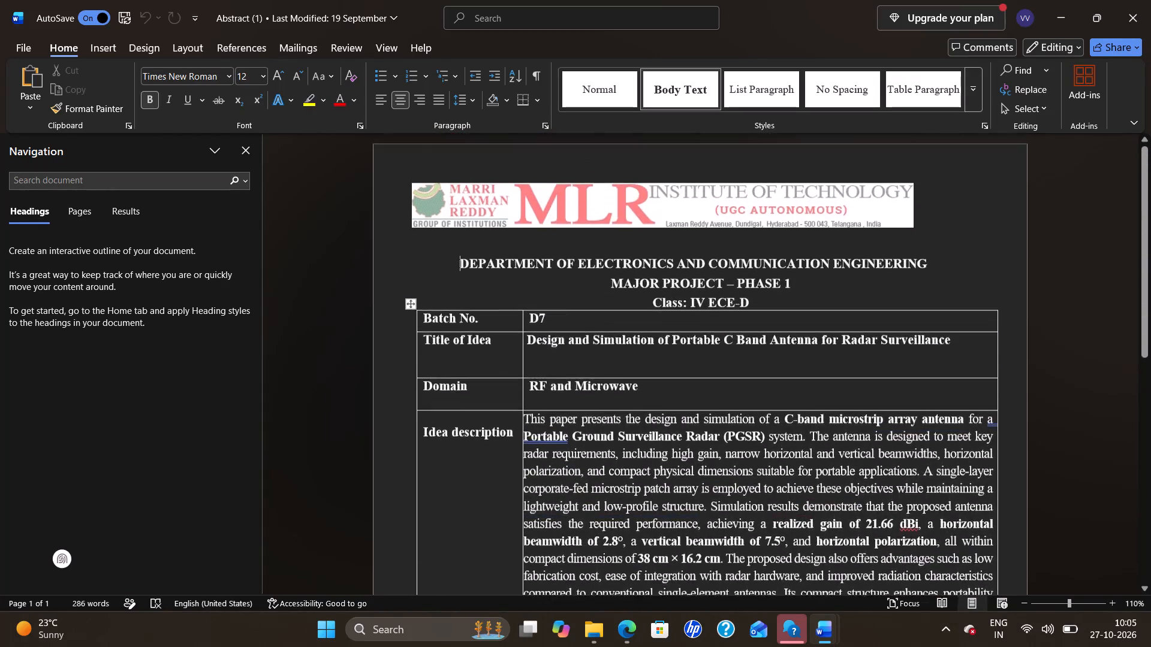
Reread the abstract's idea description and examine the Project Batch Details and mentor and coordinator signature tables.
{"action": "scroll", "coordinate": [668, 389], "scroll_direction": "down", "scroll_amount": 2}
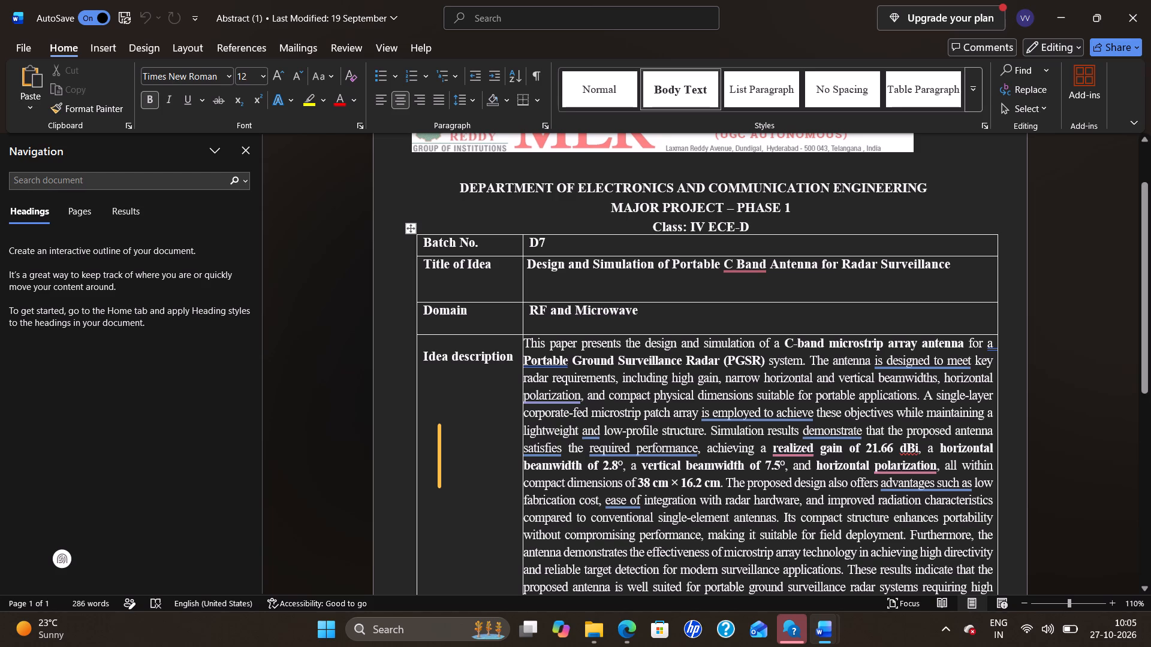
{"action": "scroll", "coordinate": [724, 459], "scroll_direction": "down", "scroll_amount": 5}
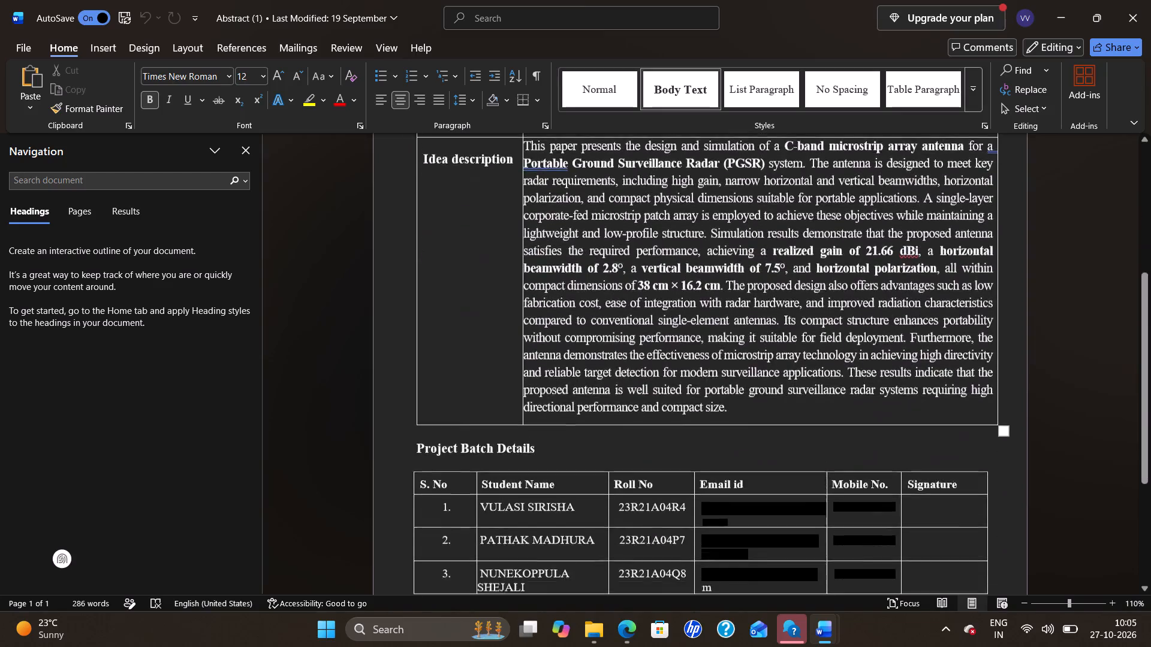
{"action": "scroll", "coordinate": [724, 460], "scroll_direction": "down", "scroll_amount": 10}
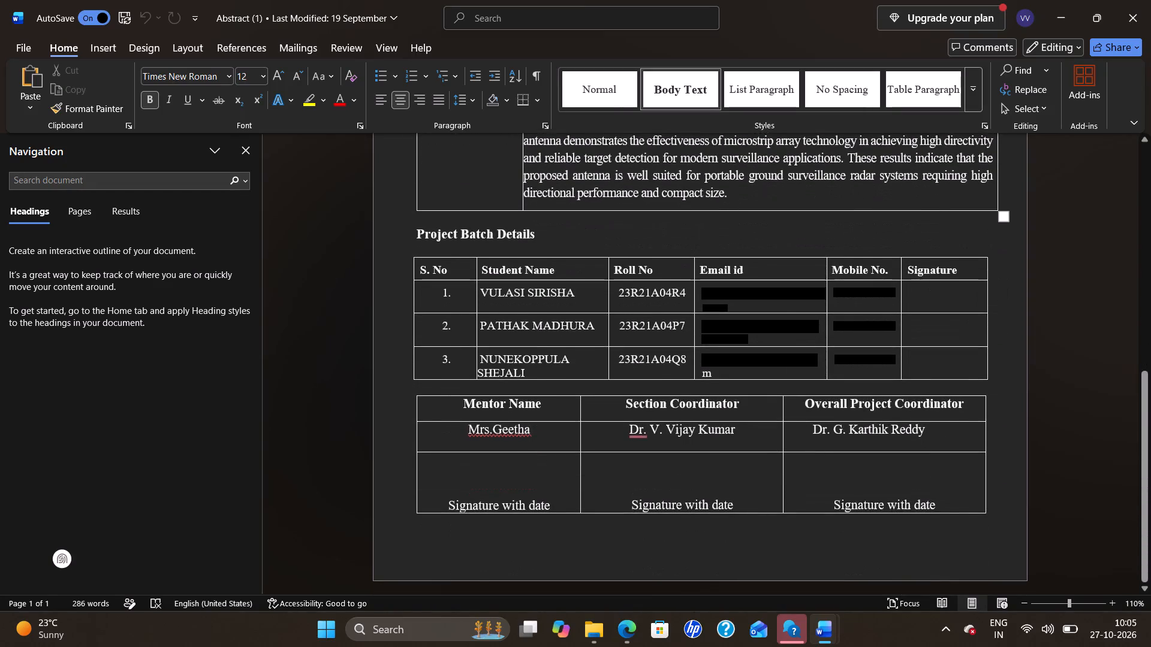
{"action": "scroll", "coordinate": [719, 455], "scroll_direction": "up", "scroll_amount": 2}
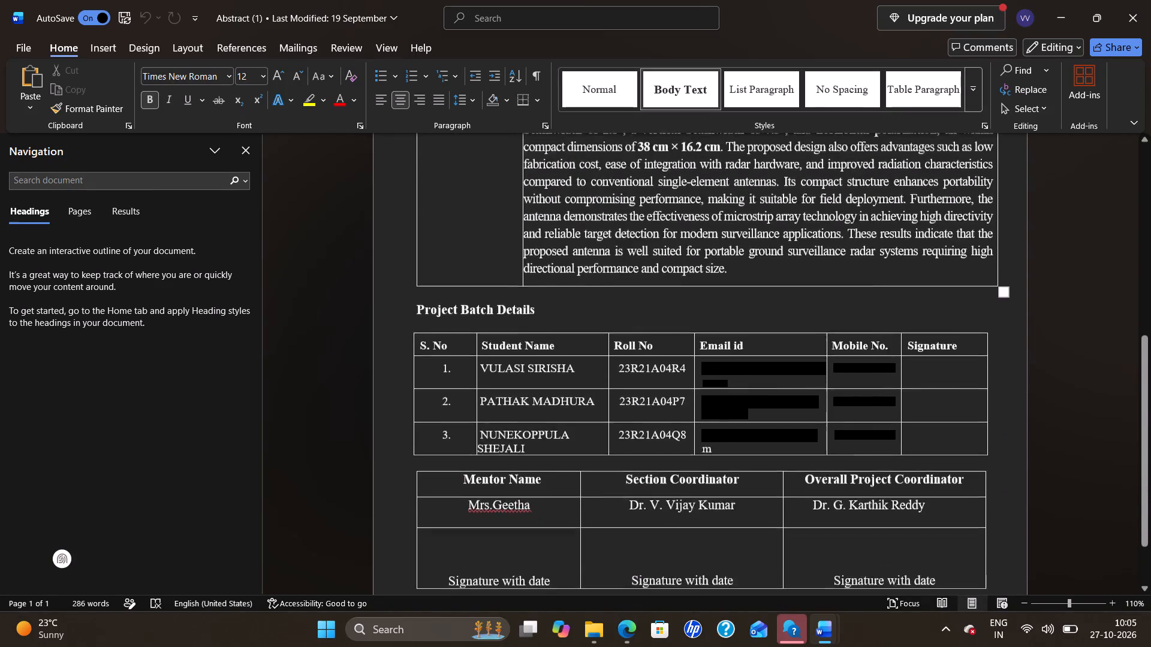
{"action": "scroll", "coordinate": [719, 455], "scroll_direction": "up", "scroll_amount": 16}
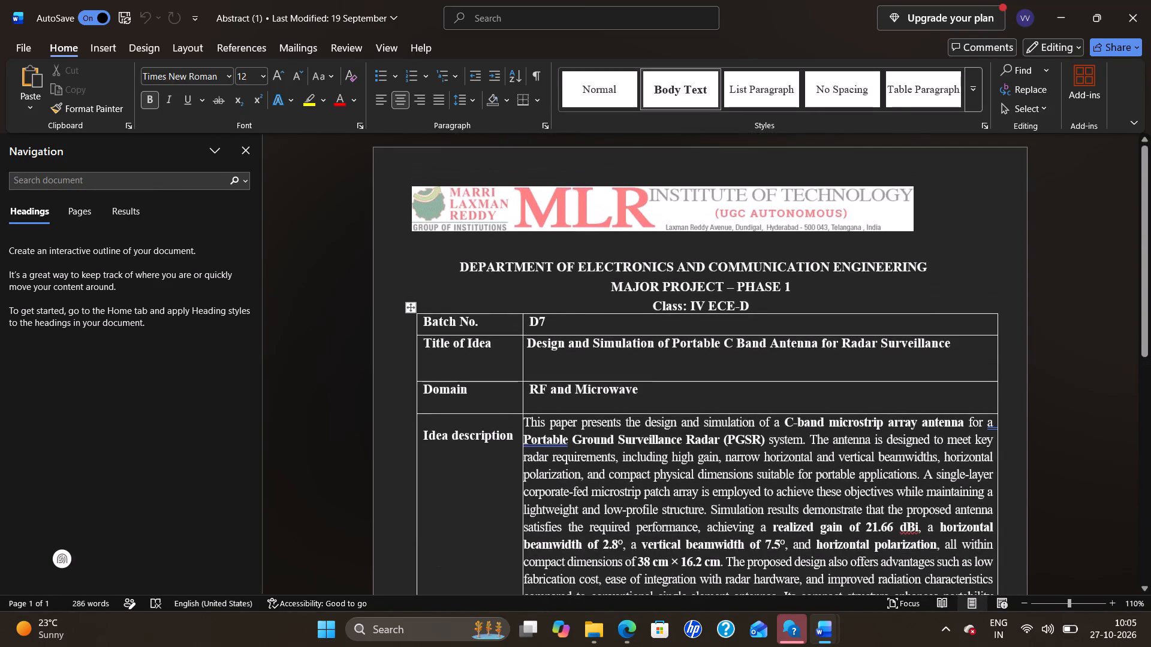
{"action": "scroll", "coordinate": [720, 452], "scroll_direction": "up", "scroll_amount": 2}
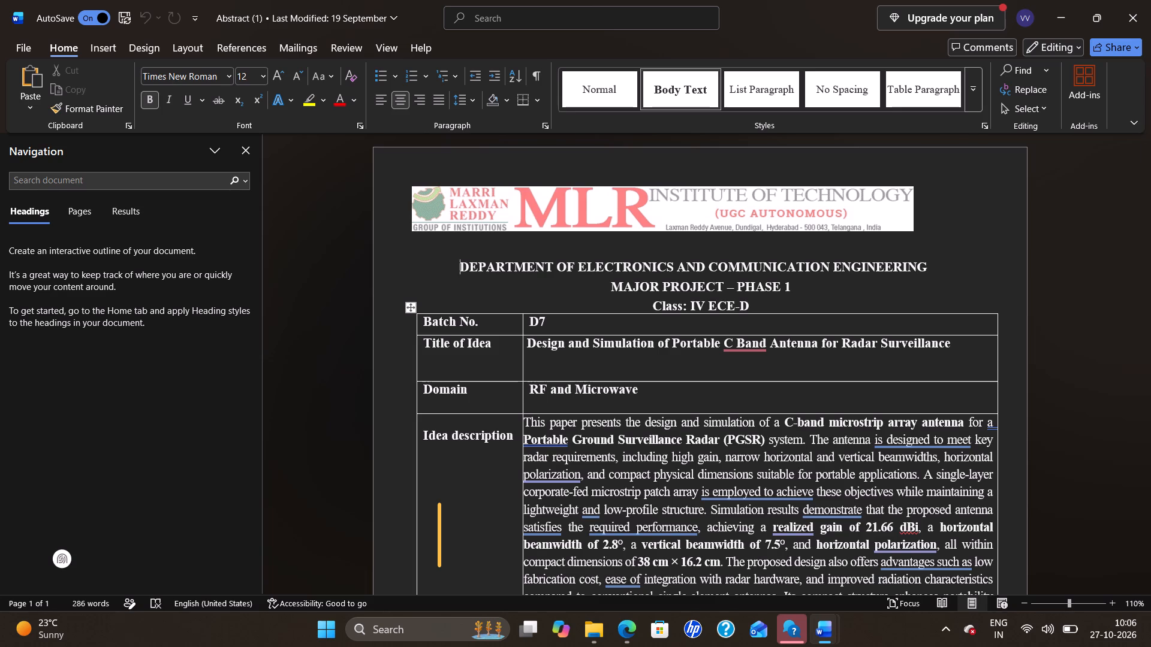
Check the abstract page once more, from the title and idea description down to the signature tables.
{"action": "scroll", "coordinate": [742, 411], "scroll_direction": "down", "scroll_amount": 4}
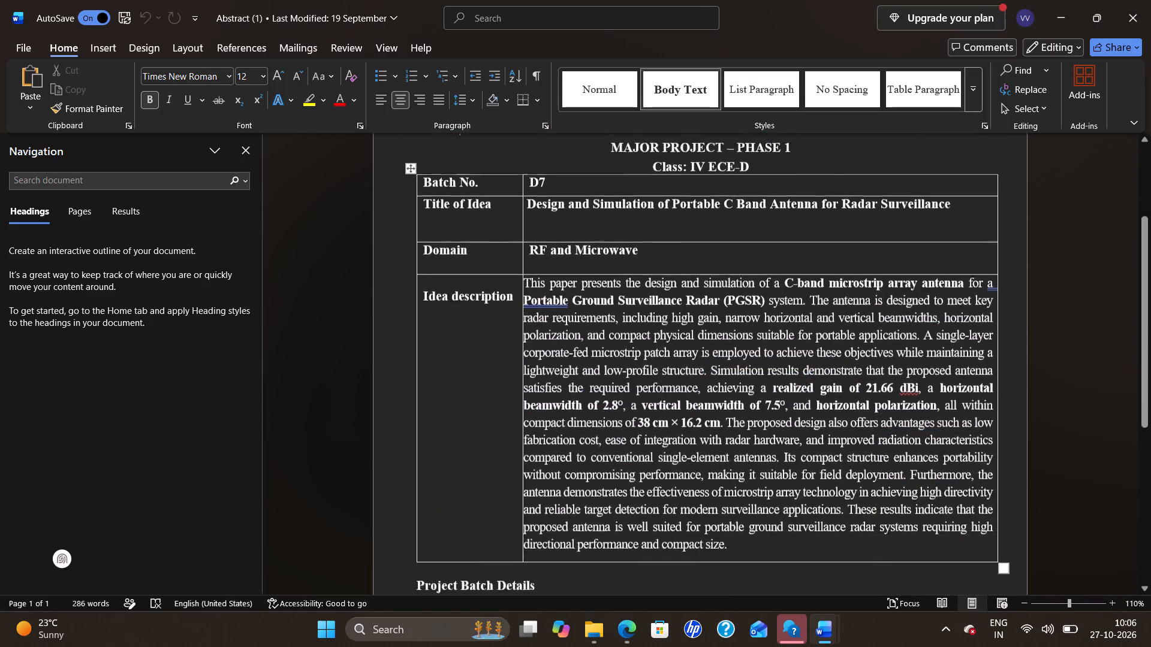
{"action": "scroll", "coordinate": [742, 411], "scroll_direction": "down", "scroll_amount": 14}
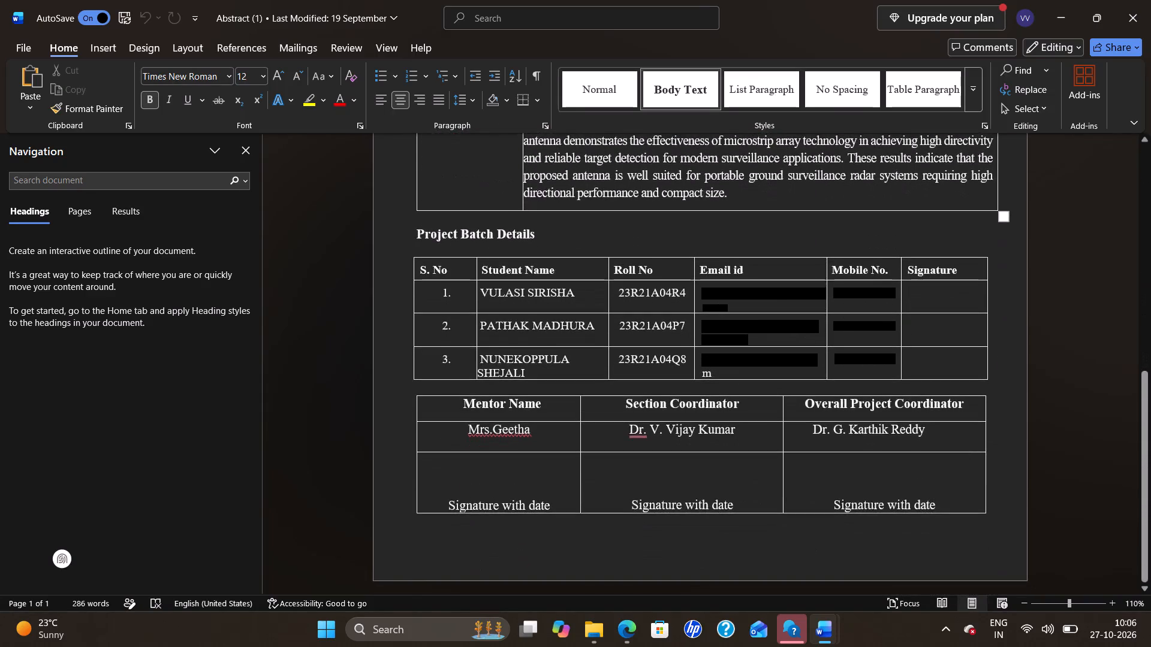
{"action": "scroll", "coordinate": [742, 411], "scroll_direction": "up", "scroll_amount": 6}
{"action": "scroll", "coordinate": [742, 411], "scroll_direction": "up", "scroll_amount": 15}
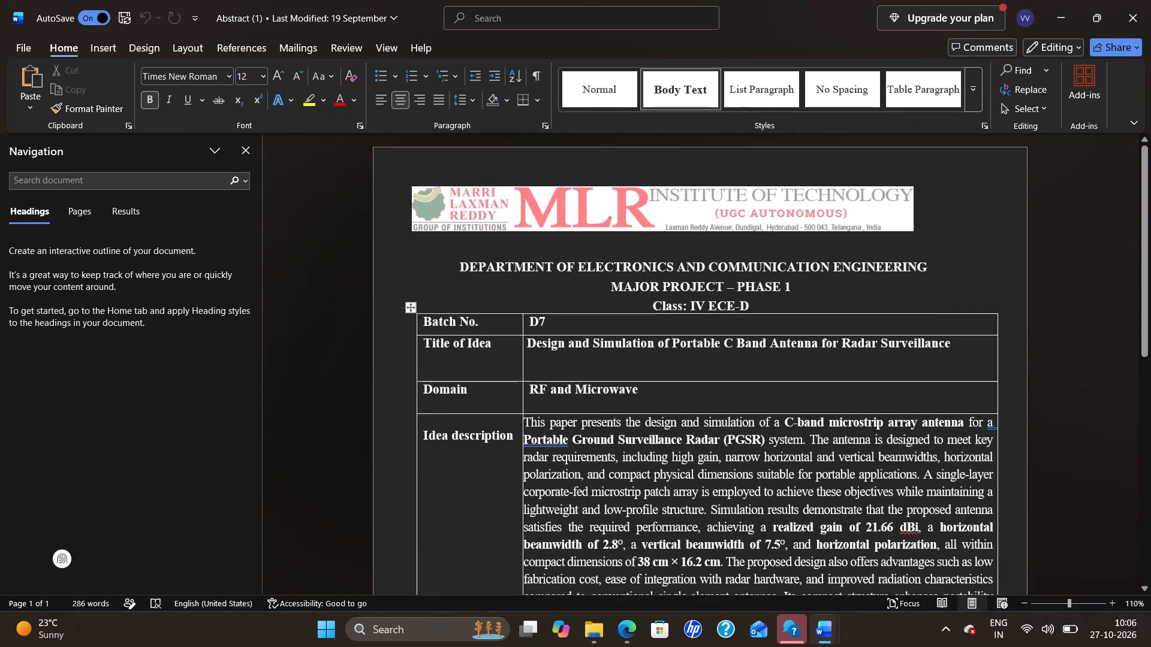
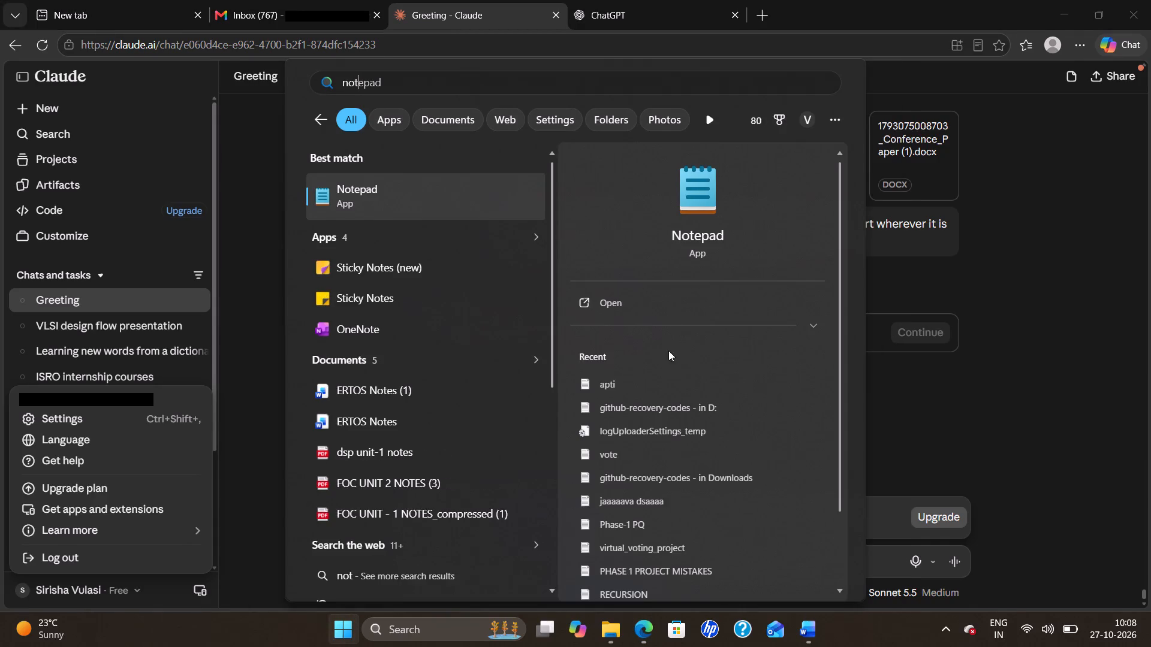
{"action": "left_click", "coordinate": [496, 196]}
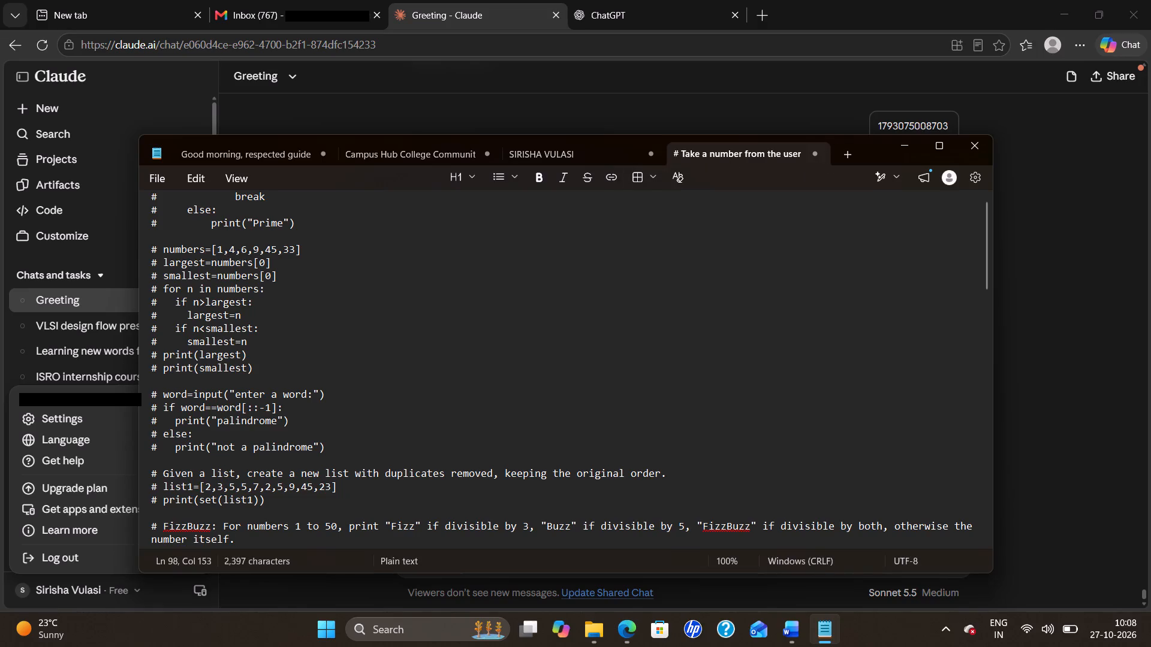
{"action": "scroll", "coordinate": [479, 323], "scroll_direction": "up", "scroll_amount": 16}
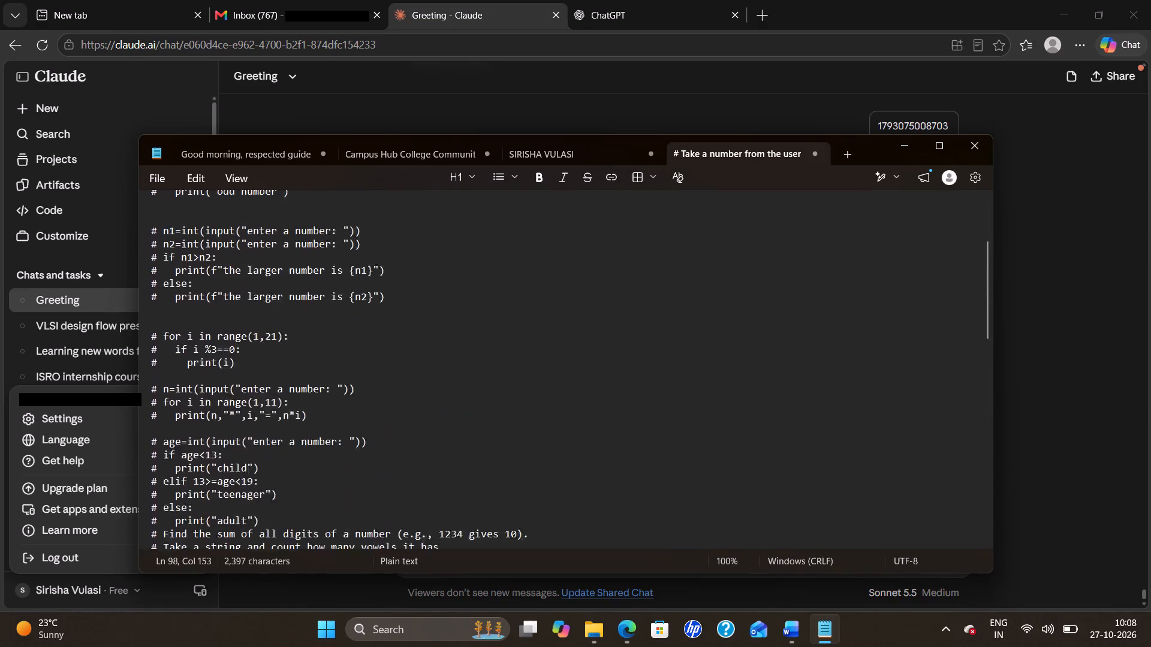
{"action": "scroll", "coordinate": [479, 323], "scroll_direction": "up", "scroll_amount": 6}
Check the résumé note from its end back to the top, and delete all of its text.
{"action": "left_click", "coordinate": [607, 155]}
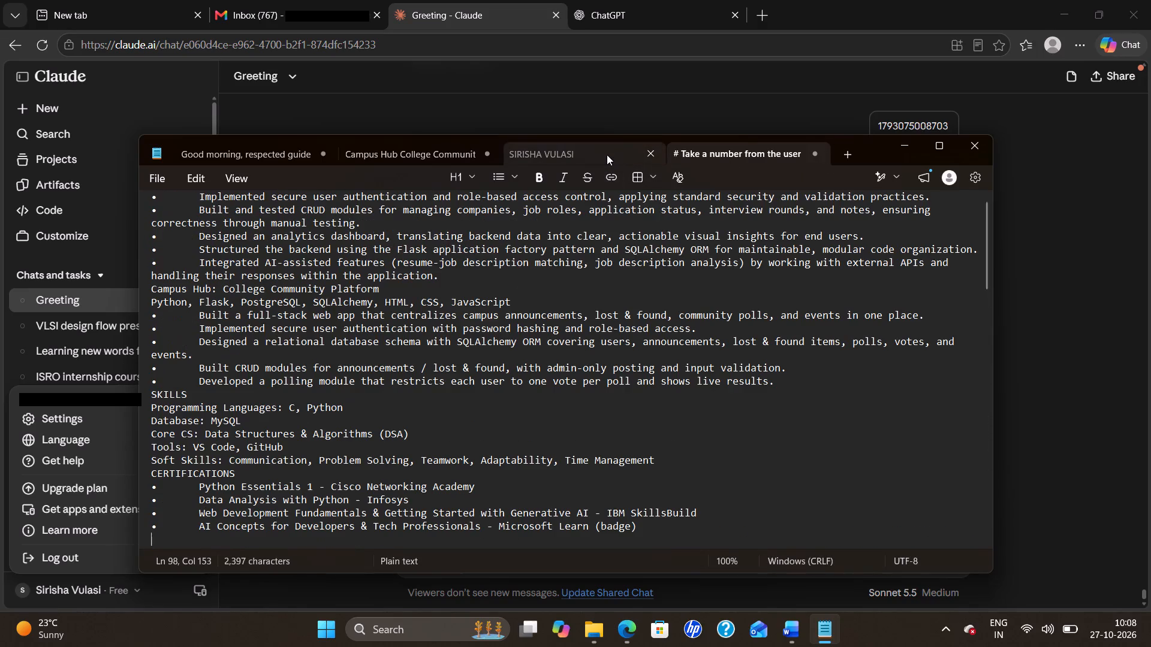
{"action": "scroll", "coordinate": [554, 321], "scroll_direction": "up", "scroll_amount": 6}
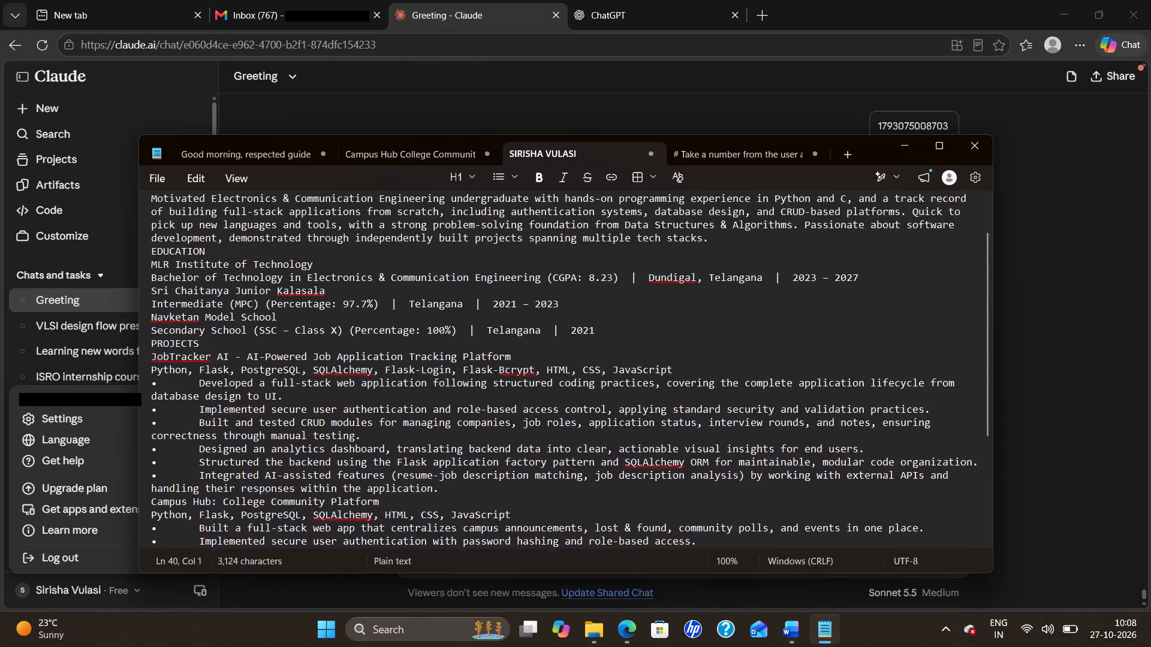
{"action": "scroll", "coordinate": [554, 321], "scroll_direction": "up", "scroll_amount": 7}
{"action": "left_click", "coordinate": [554, 321]}
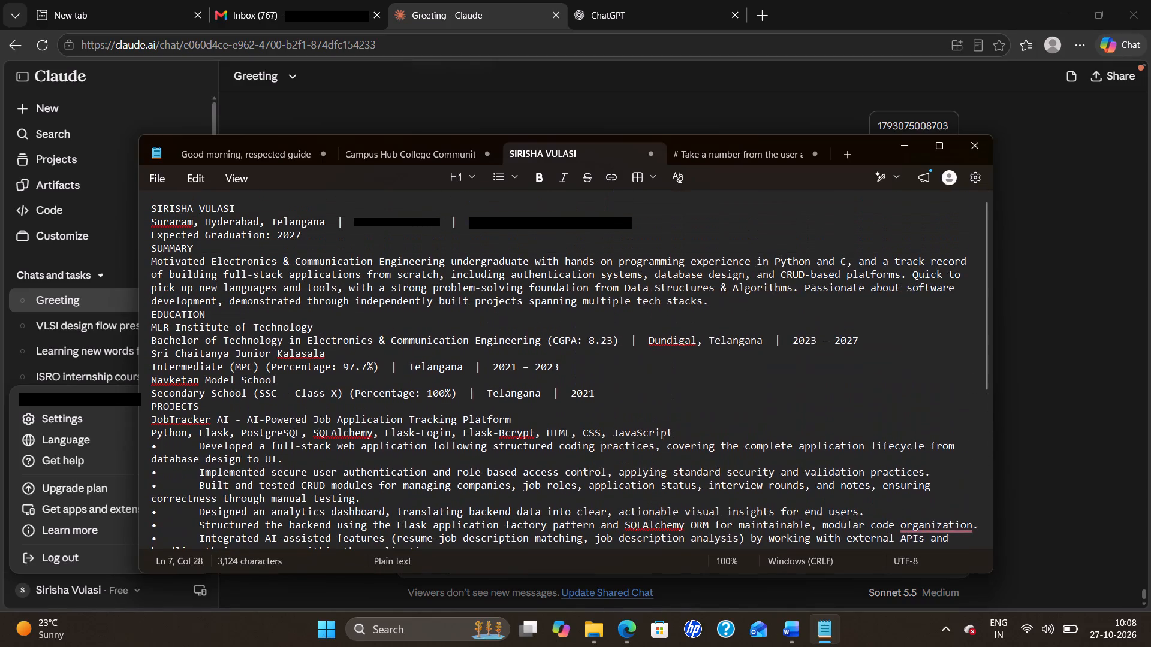
{"action": "key", "text": "ctrl+a"}
{"action": "key", "text": "BackSpace"}
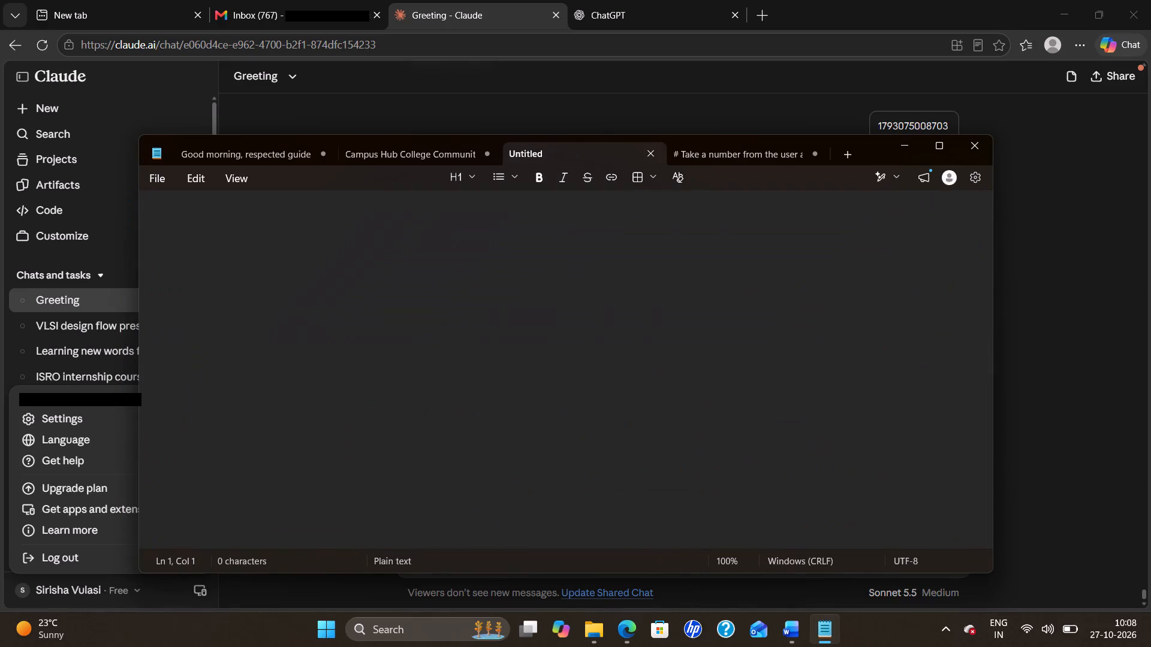
Enter the heading "abstract:" in the emptied note and start a new line below it.
{"action": "type", "text": "an"}
{"action": "key", "text": "BackSpace"}
{"action": "type", "text": "bstarct"}
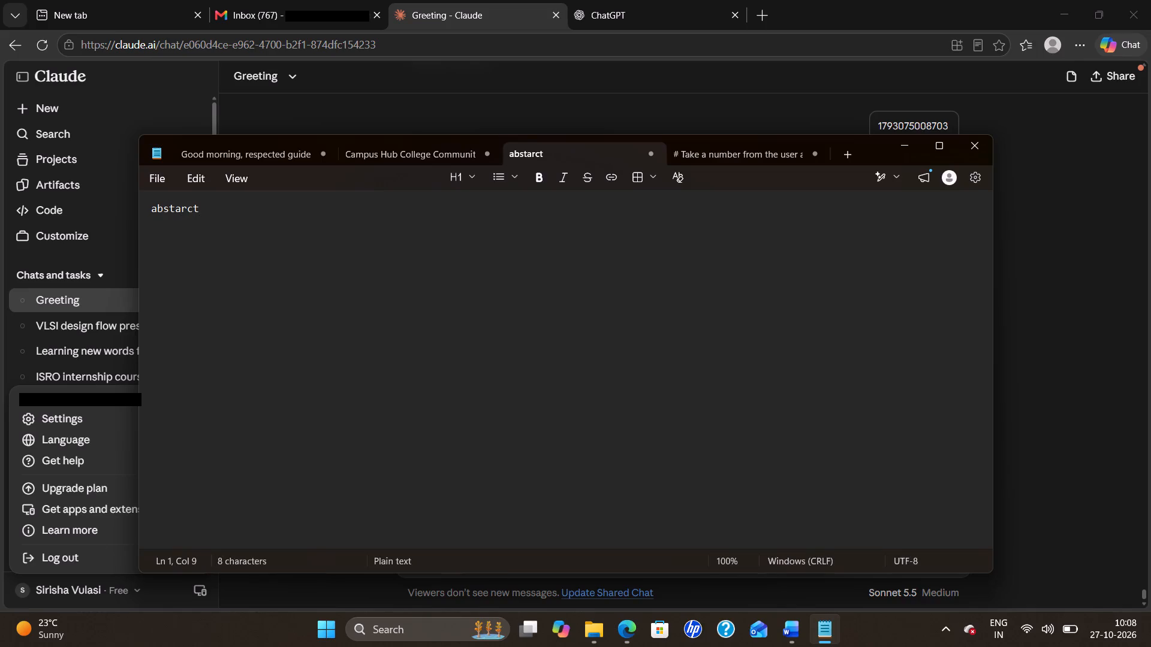
{"action": "key", "text": "shift+colon"}
{"action": "key", "text": "Return"}
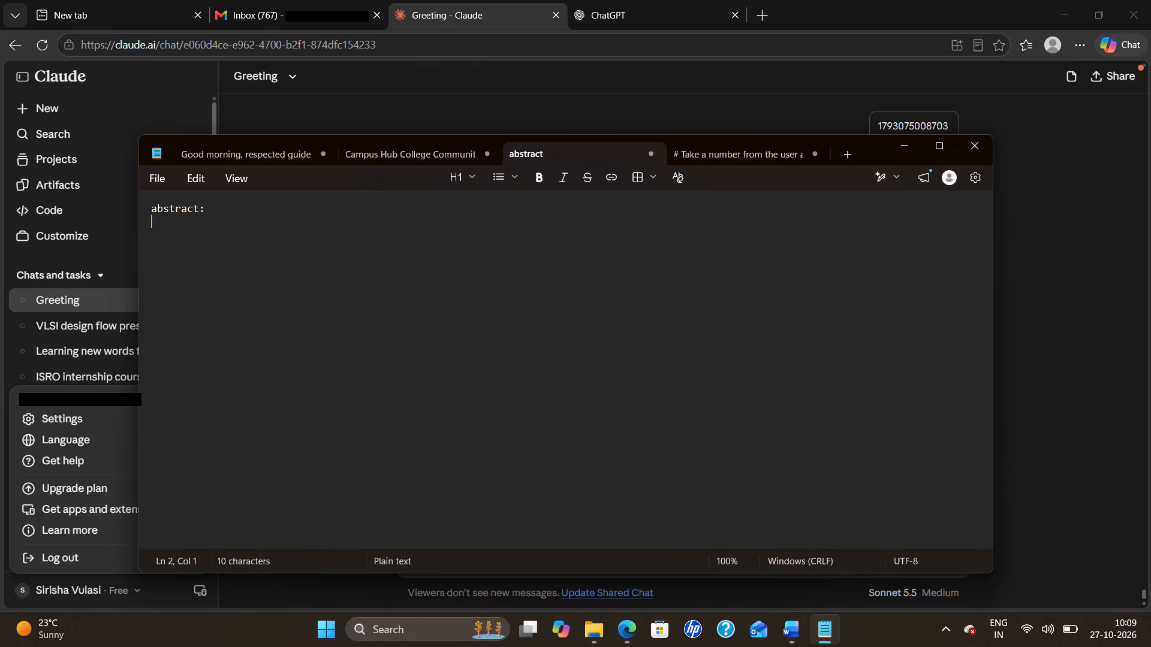
Write "generate the an abstract" on the line below the heading.
{"action": "type", "text": "genarate the a"}
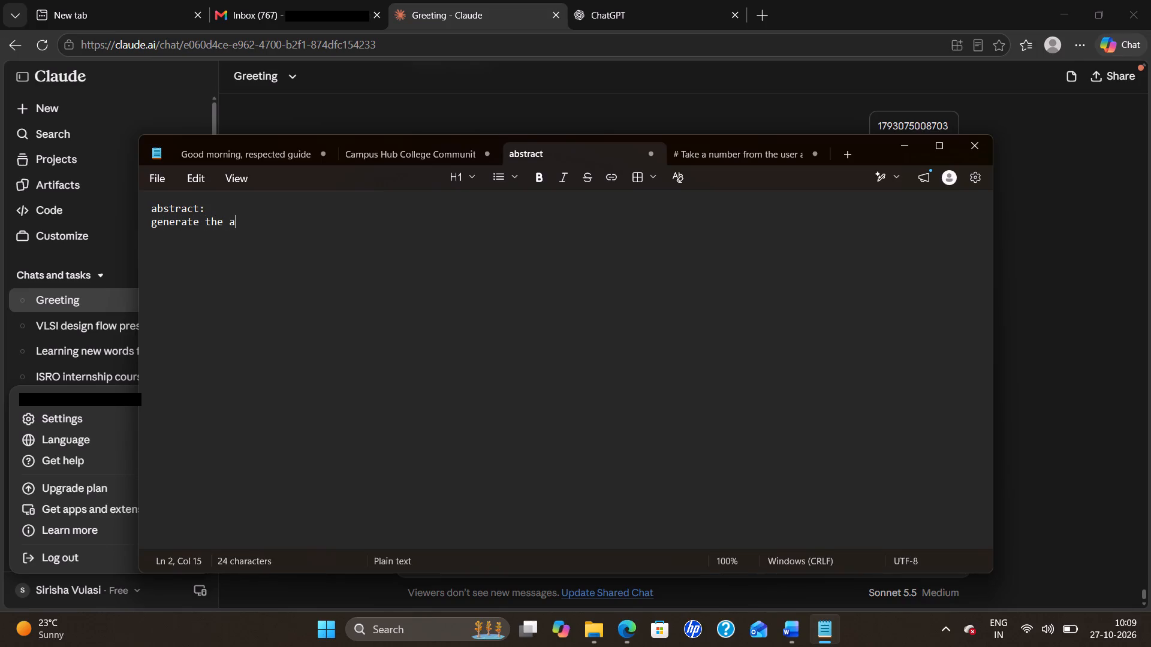
{"action": "key", "text": "BackSpace"}
{"action": "type", "text": "an abst"}
{"action": "key", "text": "BackSpace"}
{"action": "type", "text": "tract"}
{"action": "key", "text": "space"}
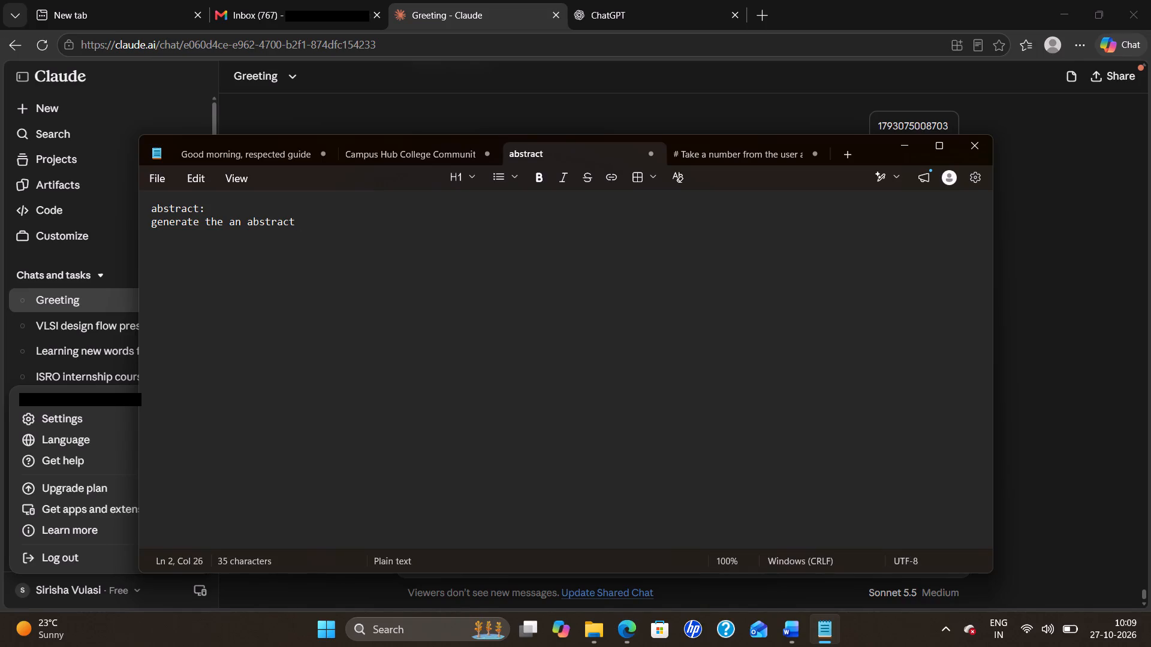
Remove the extra word "the" so the line reads "generate an abstract", and return to its end.
{"action": "key", "text": "Left"}
{"action": "key", "text": "Left"}
{"action": "key", "text": "Left"}
{"action": "key", "text": "Left"}
{"action": "key", "text": "Left"}
{"action": "key", "text": "Left"}
{"action": "key", "text": "Left"}
{"action": "key", "text": "Left"}
{"action": "key", "text": "Left"}
{"action": "key", "text": "Left"}
{"action": "key", "text": "Left"}
{"action": "key", "text": "Left"}
{"action": "key", "text": "Left"}
{"action": "key", "text": "BackSpace"}
{"action": "key", "text": "BackSpace"}
{"action": "key", "text": "BackSpace"}
{"action": "key", "text": "BackSpace"}
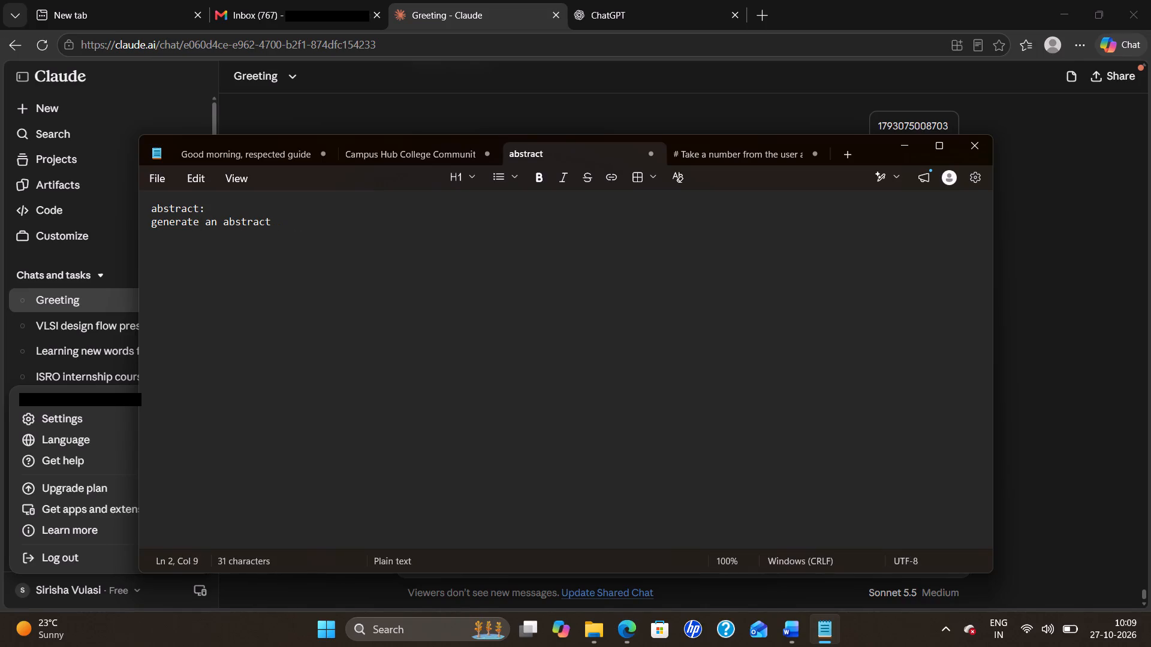
{"action": "key", "text": "Right"}
{"action": "key", "text": "Right"}
{"action": "key", "text": "Right"}
{"action": "key", "text": "Right"}
{"action": "key", "text": "Right"}
{"action": "key", "text": "Right"}
{"action": "key", "text": "Right"}
{"action": "key", "text": "Right"}
{"action": "key", "text": "Right"}
{"action": "key", "text": "Right"}
{"action": "key", "text": "Right"}
{"action": "key", "text": "Right"}
Continue the line with "in the above pdf format.".
{"action": "key", "text": "space"}
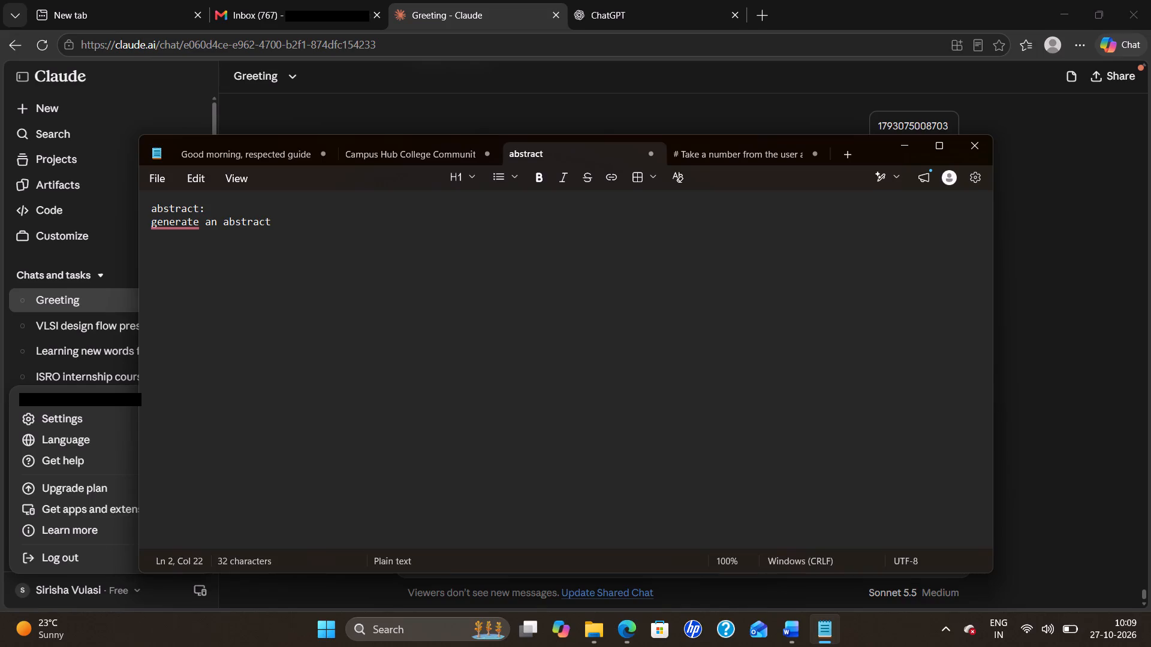
{"action": "type", "text": "ii"}
{"action": "key", "text": "BackSpace"}
{"action": "type", "text": "n the above pdf format."}
{"action": "key", "text": "space"}
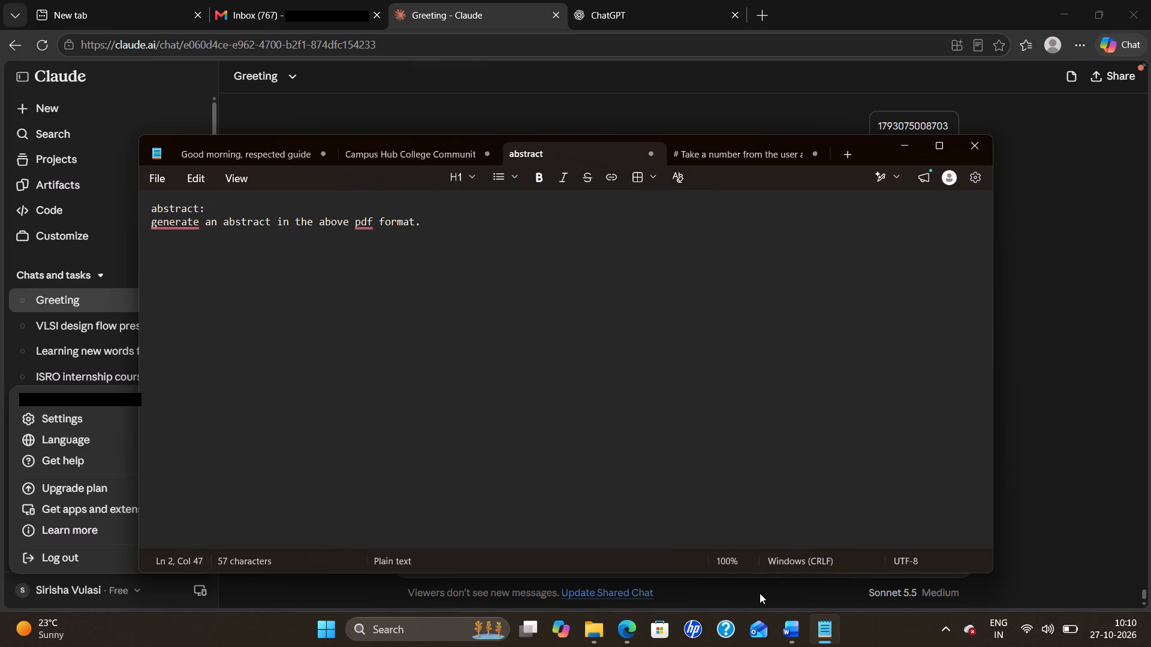
Switch to the Abstract (1) document in Word and review its title, domain, idea description and Project Batch Details layout.
{"action": "left_click", "coordinate": [860, 569]}
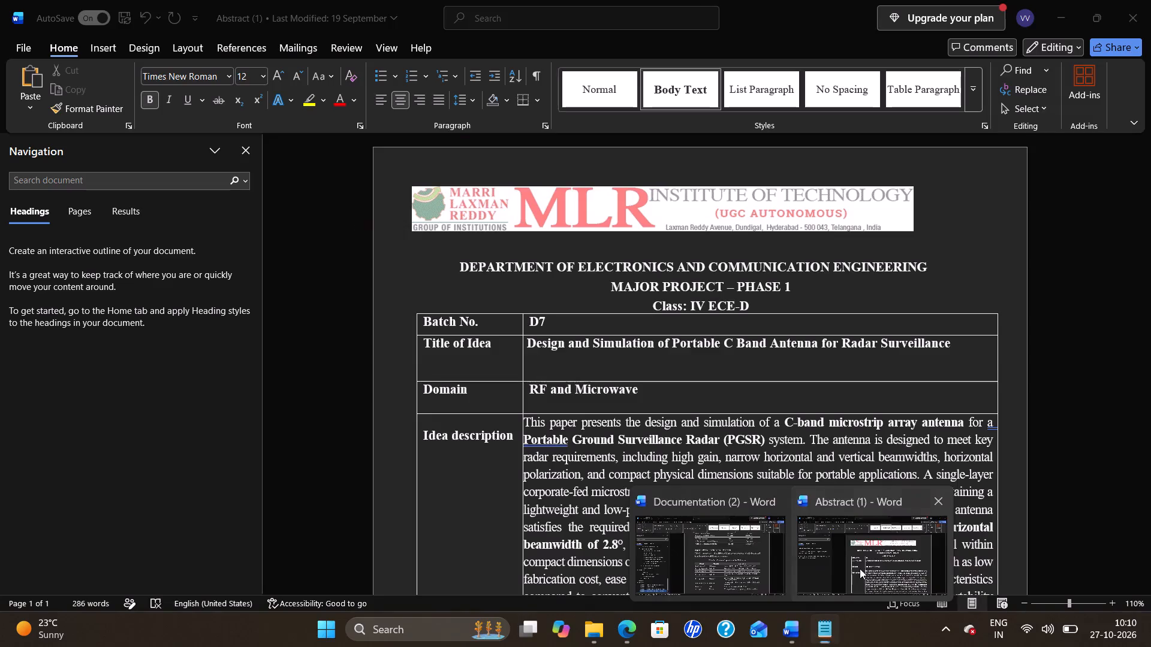
{"action": "scroll", "coordinate": [676, 369], "scroll_direction": "down", "scroll_amount": 1}
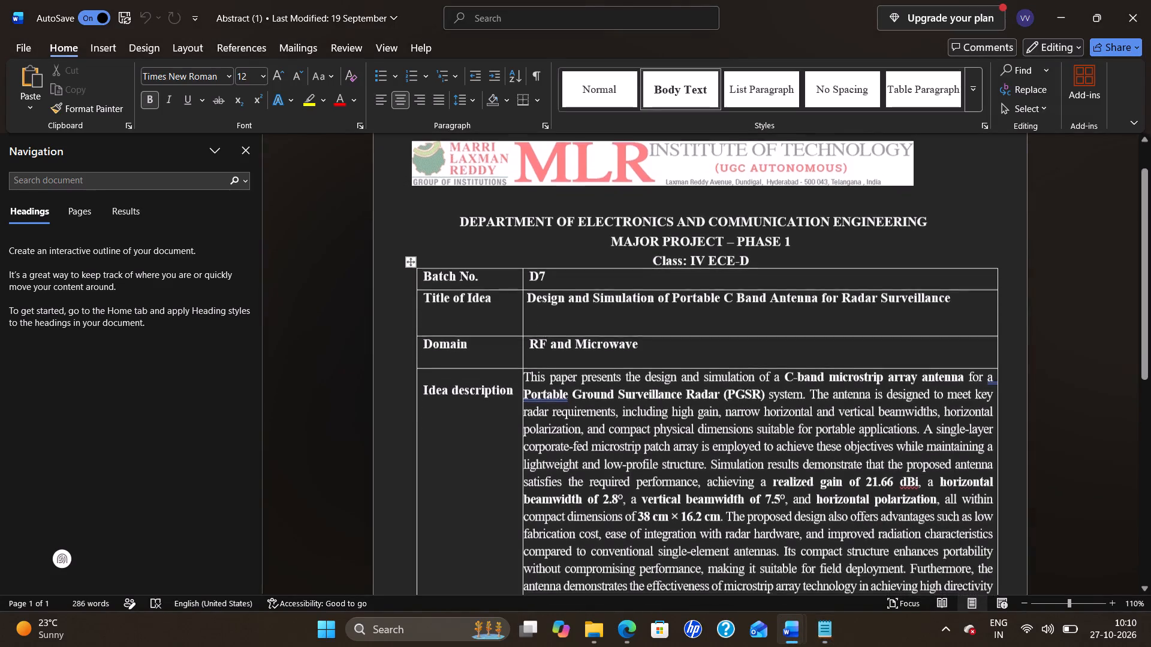
{"action": "scroll", "coordinate": [676, 369], "scroll_direction": "down", "scroll_amount": 3}
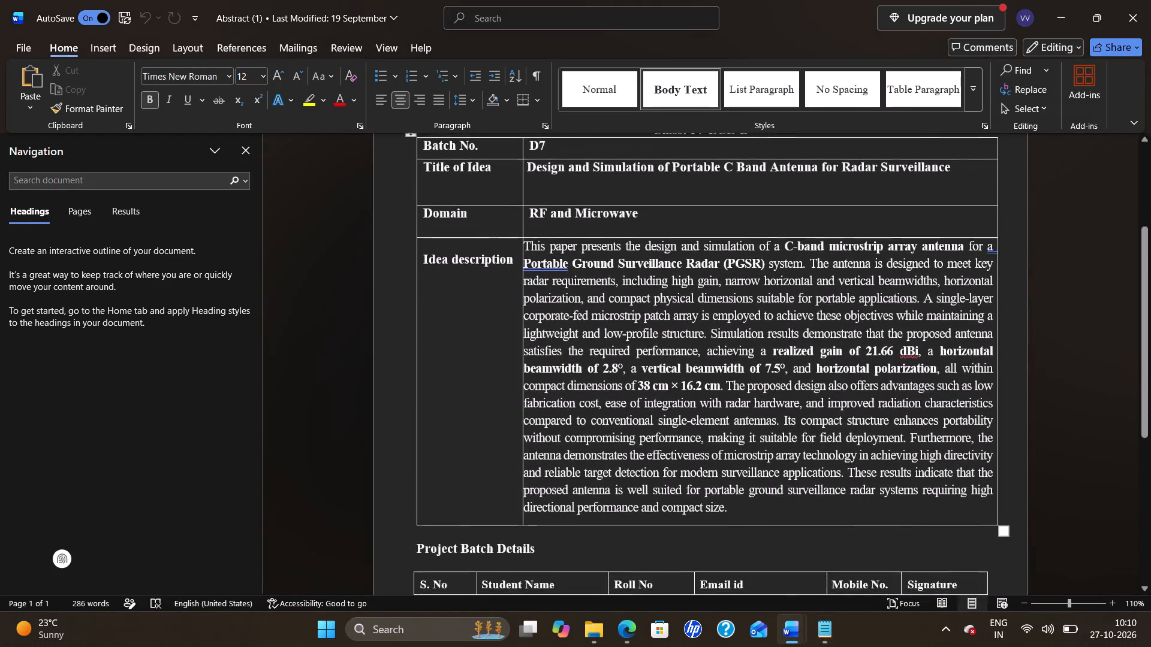
{"action": "scroll", "coordinate": [676, 369], "scroll_direction": "down", "scroll_amount": 3}
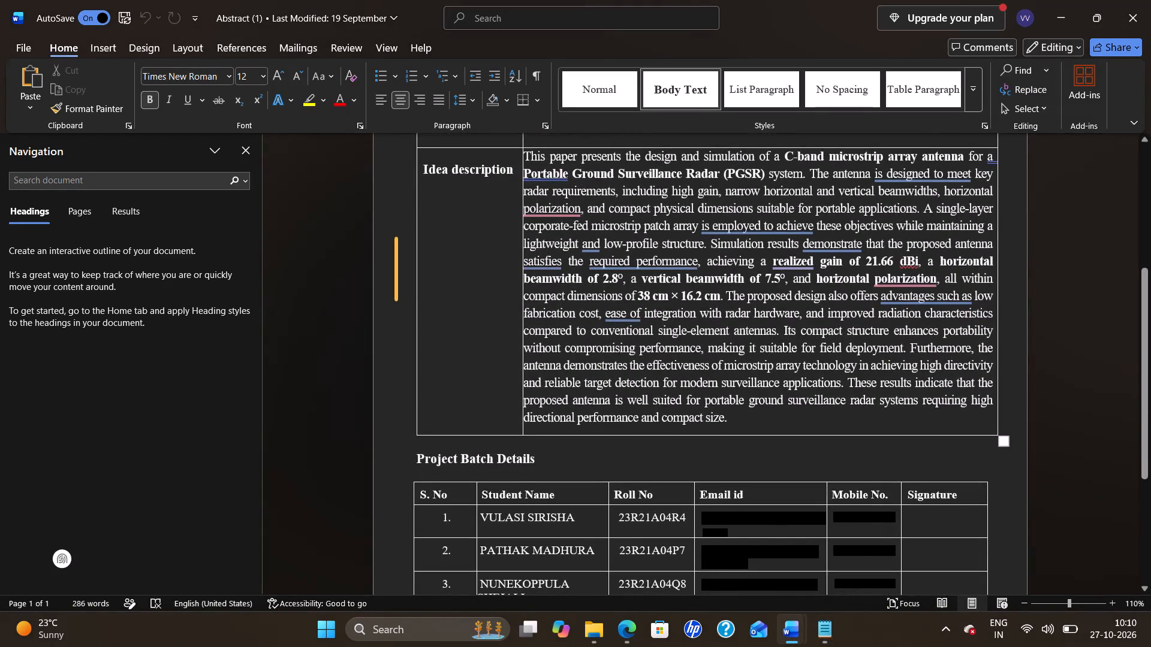
{"action": "scroll", "coordinate": [676, 369], "scroll_direction": "down", "scroll_amount": 2}
{"action": "scroll", "coordinate": [669, 321], "scroll_direction": "up", "scroll_amount": 2}
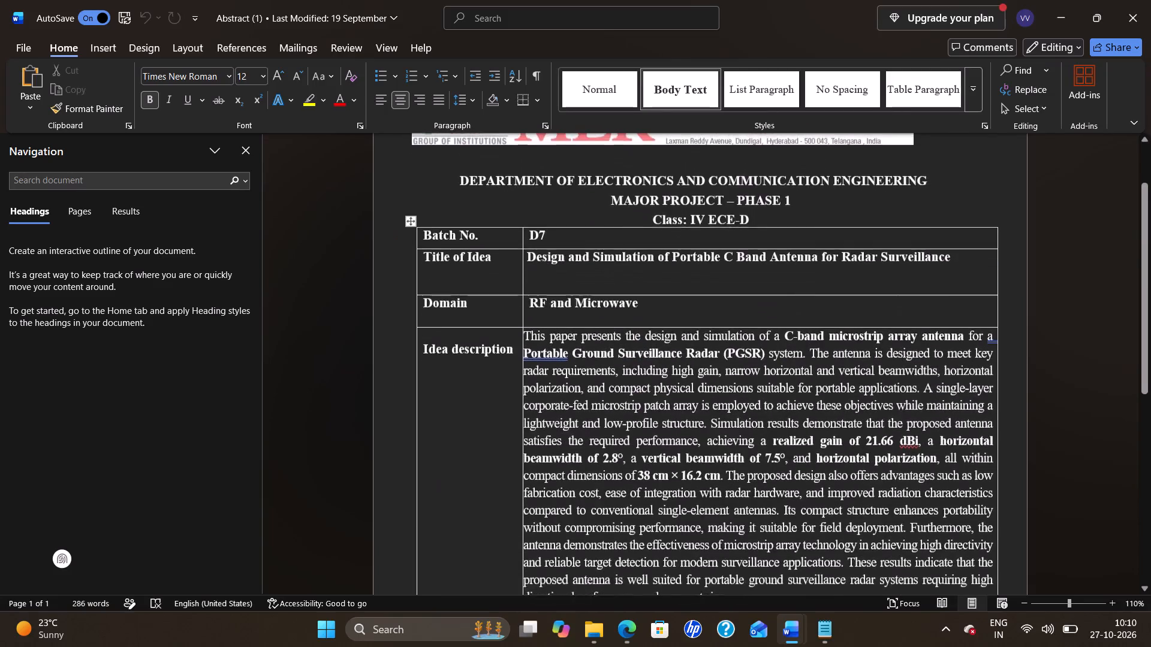
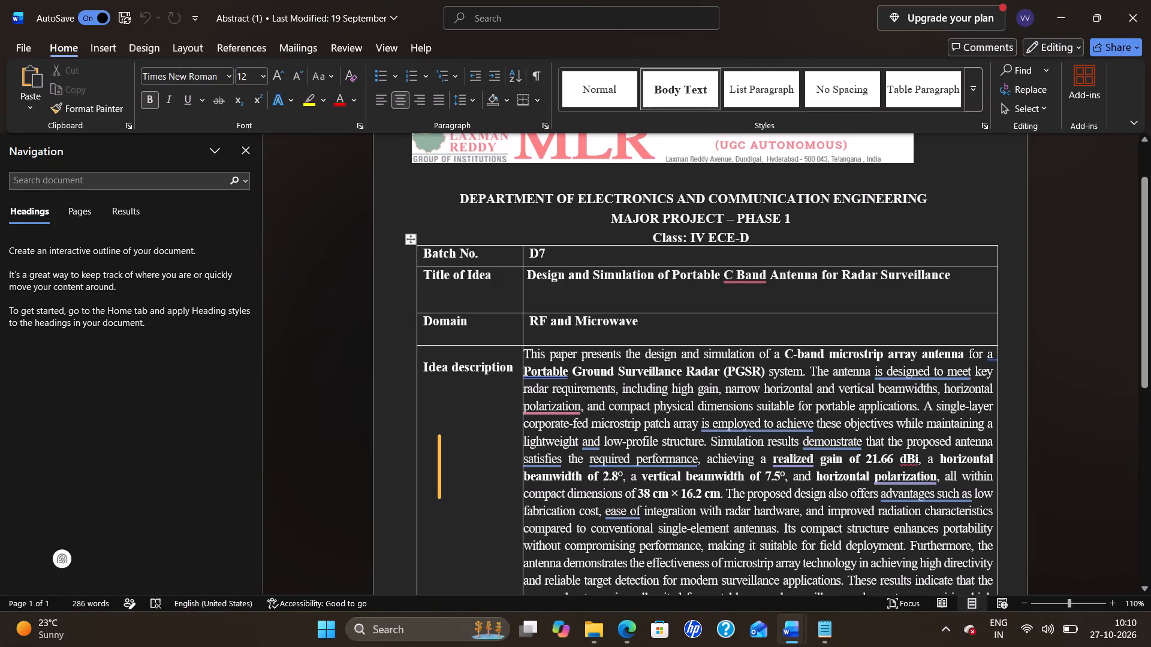
Reread the abstract document from the idea description through the Project Batch Details and coordinator tables, and return to its top.
{"action": "scroll", "coordinate": [556, 350], "scroll_direction": "down", "scroll_amount": 1}
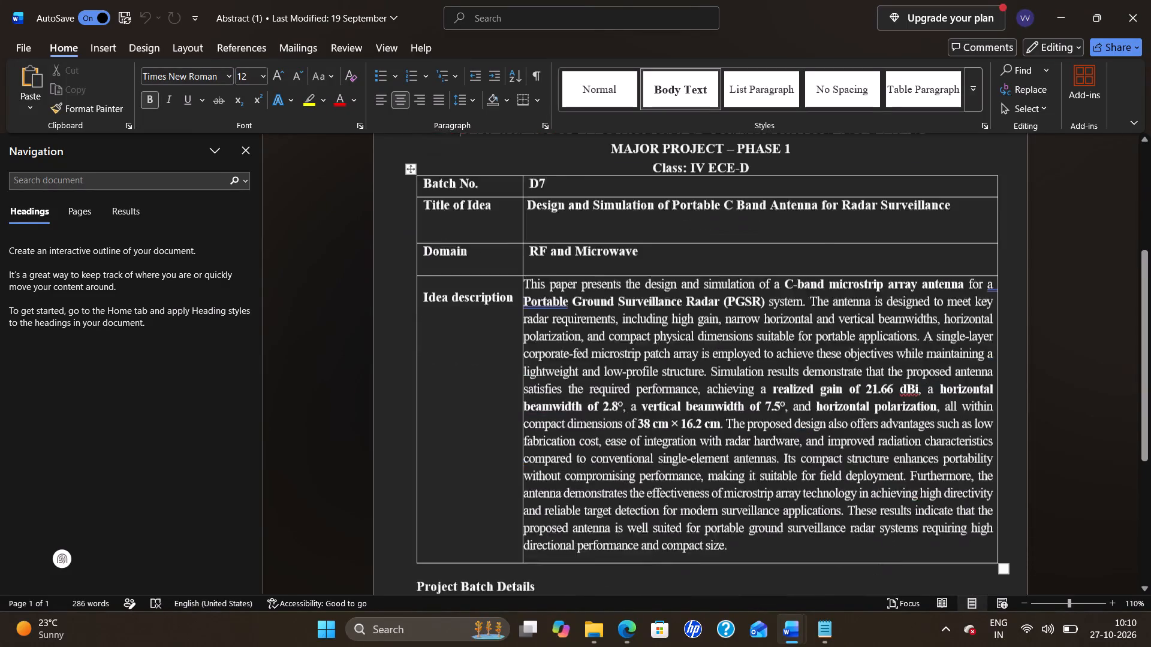
{"action": "scroll", "coordinate": [556, 350], "scroll_direction": "down", "scroll_amount": 3}
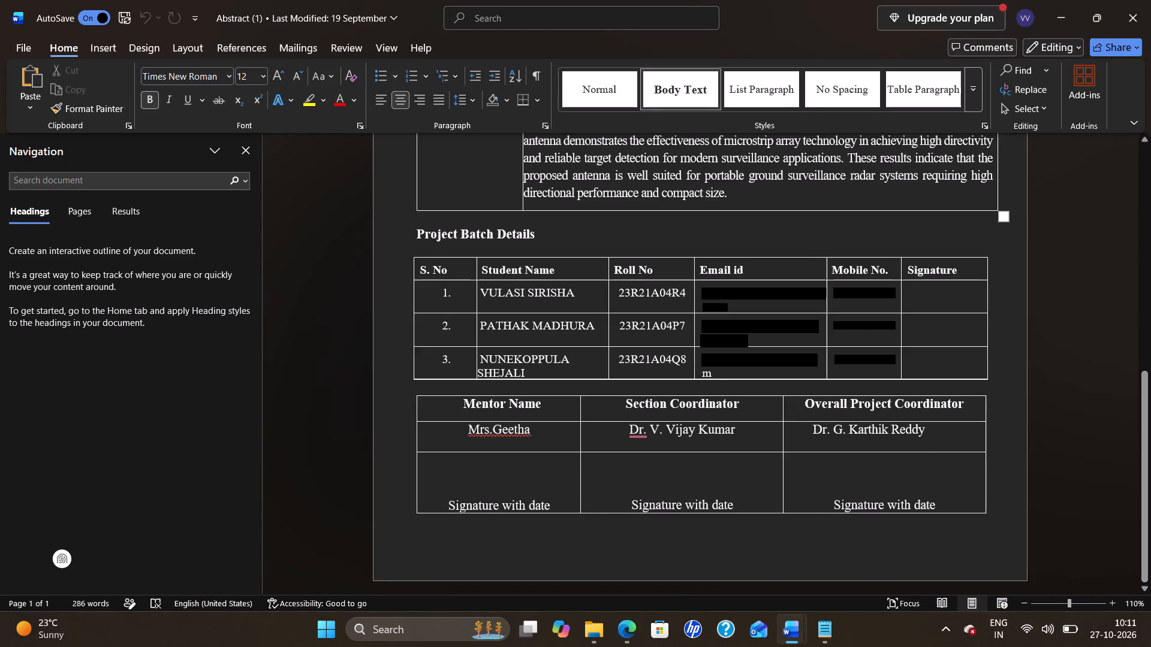
{"action": "scroll", "coordinate": [734, 470], "scroll_direction": "up", "scroll_amount": 2}
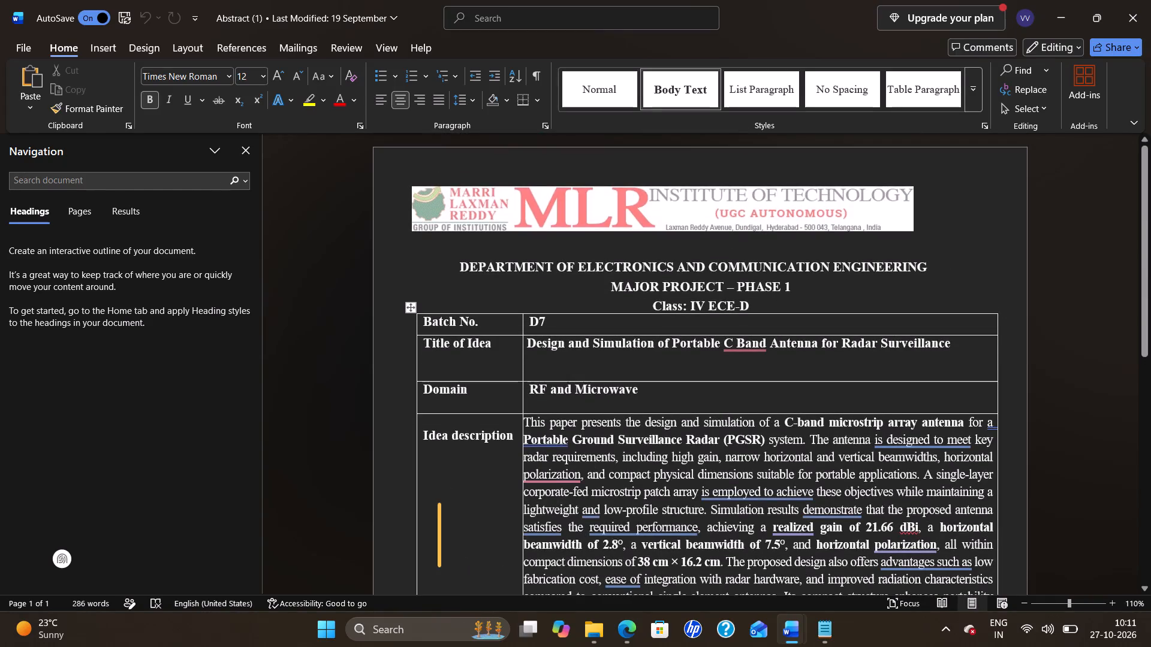
{"action": "scroll", "coordinate": [734, 470], "scroll_direction": "up", "scroll_amount": 2}
Switch to the abstract note in Notepad and continue its line with "change title of the idea, domain and idea description".
{"action": "left_click", "coordinate": [819, 644]}
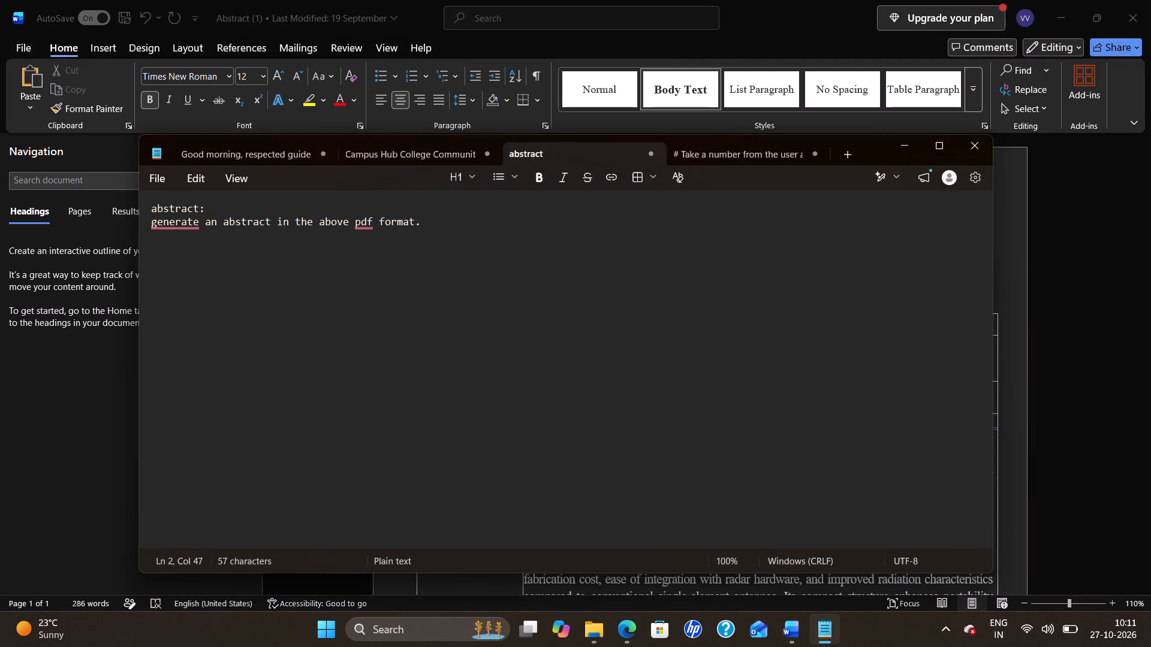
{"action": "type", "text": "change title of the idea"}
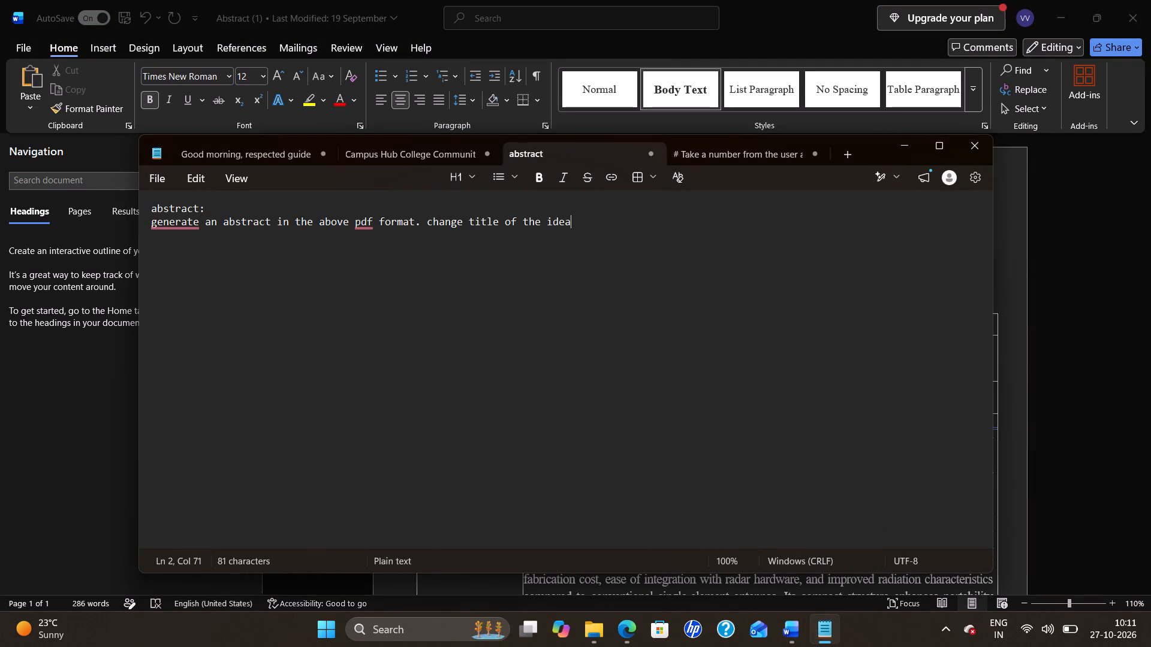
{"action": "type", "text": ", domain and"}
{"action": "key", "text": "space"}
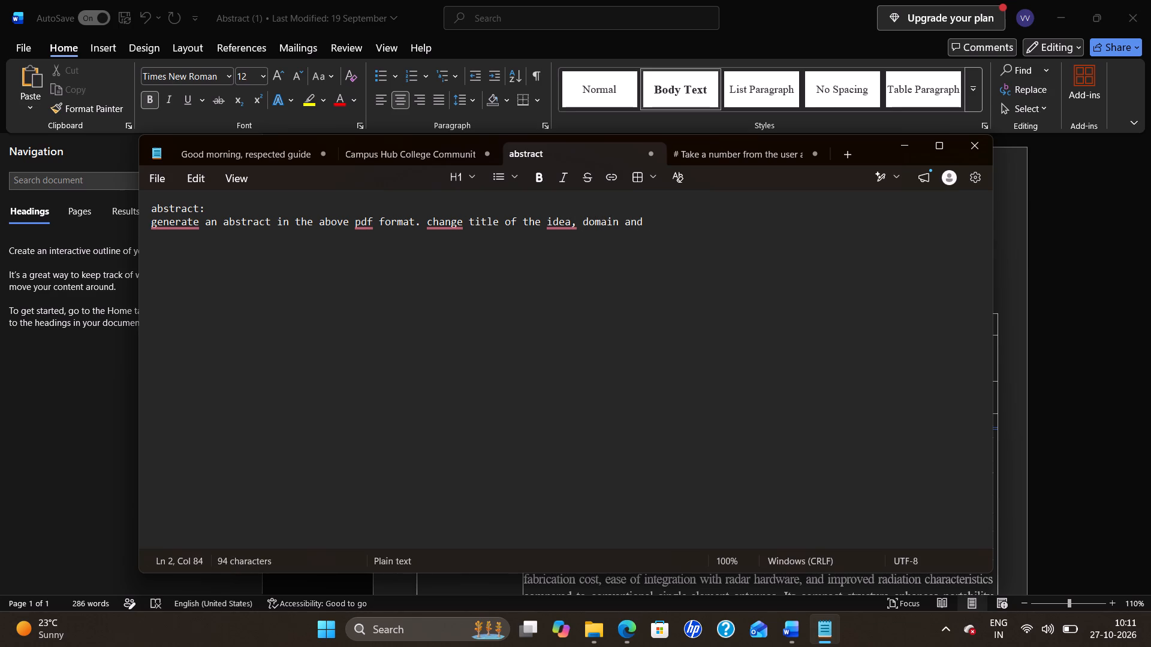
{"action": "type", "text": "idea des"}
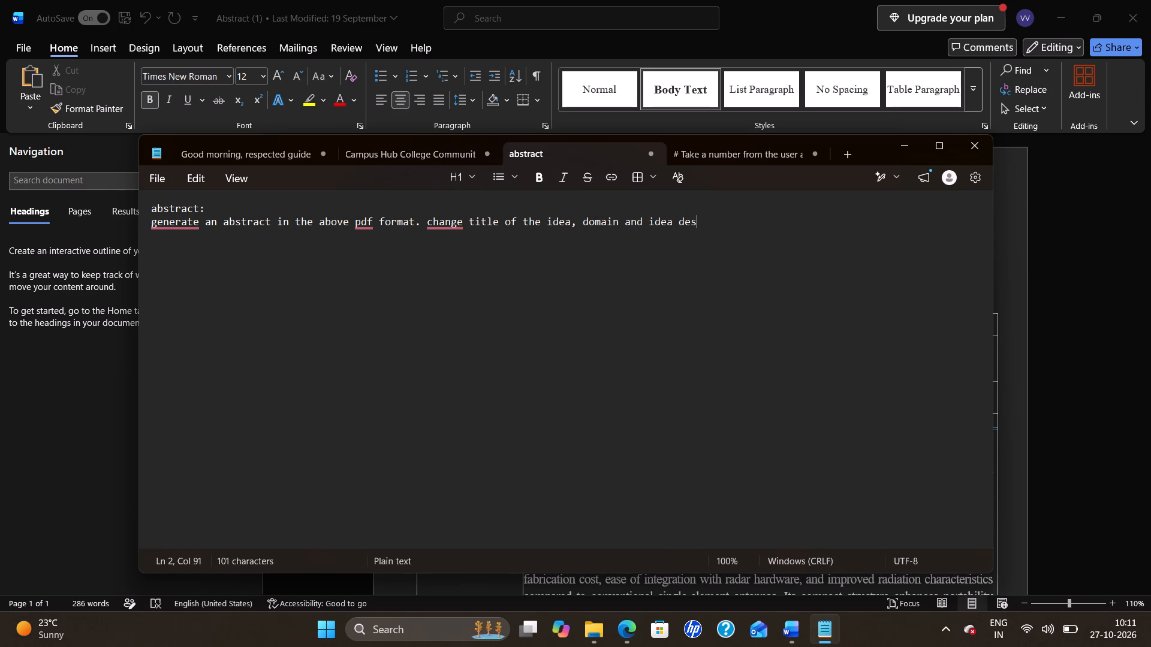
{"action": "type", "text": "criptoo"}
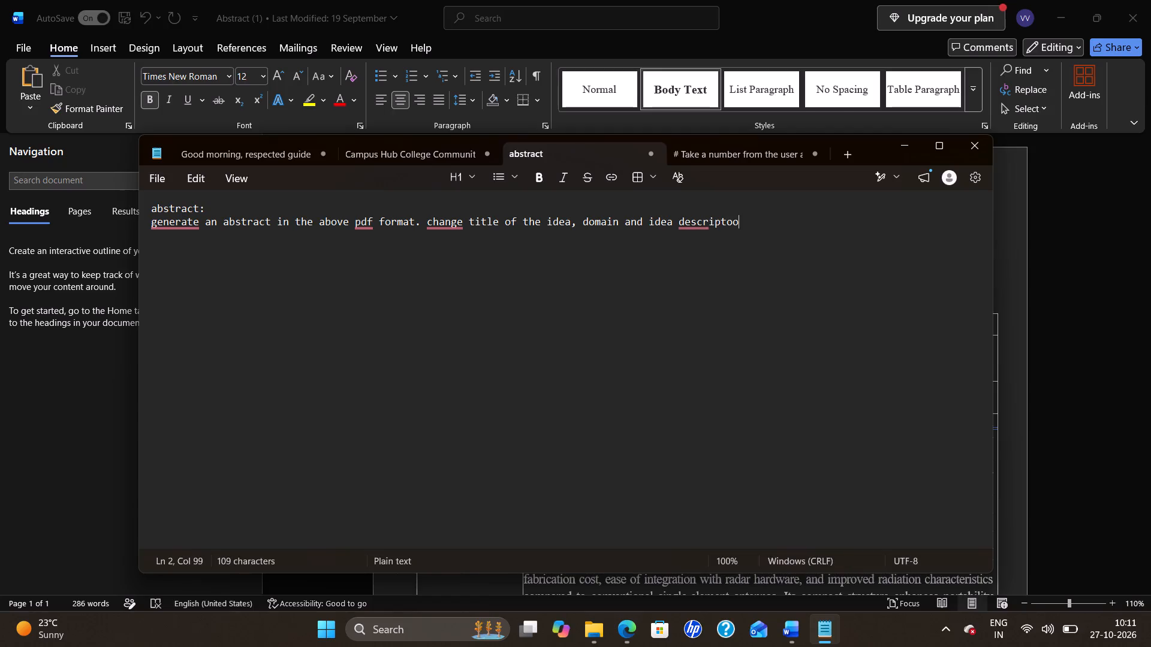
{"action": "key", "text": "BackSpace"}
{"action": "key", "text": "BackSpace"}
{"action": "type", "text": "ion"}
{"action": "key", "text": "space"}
Check the Word abstract's fields, and back in the Notepad note complete the sentence with "as per my project.".
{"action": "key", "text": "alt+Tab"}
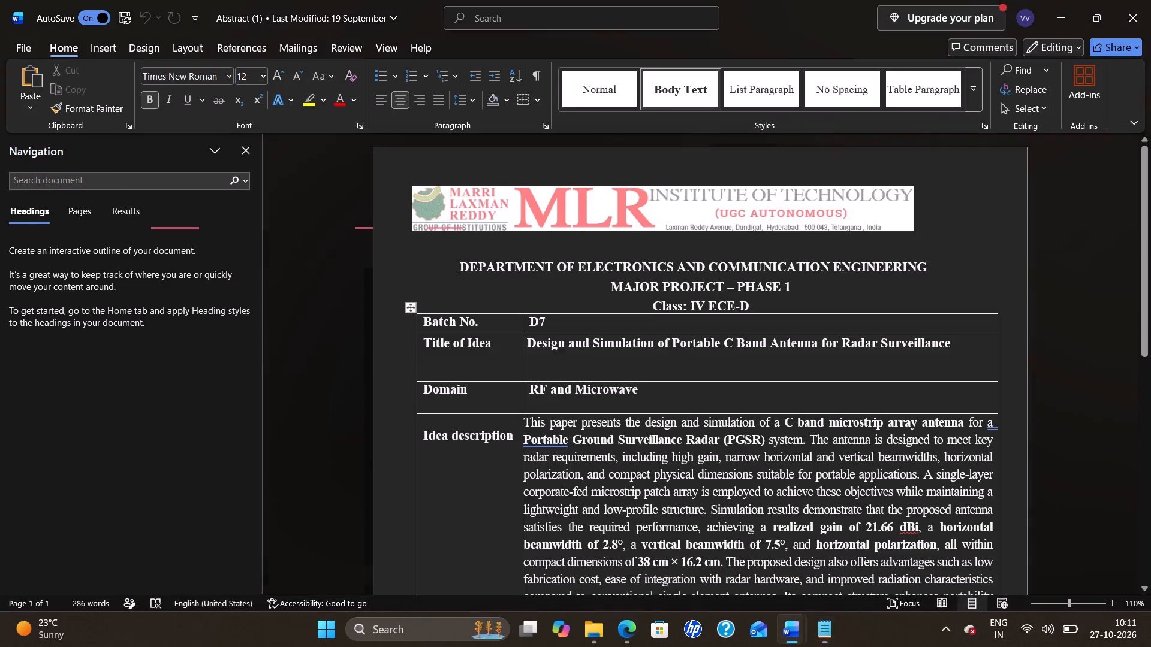
{"action": "scroll", "coordinate": [636, 344], "scroll_direction": "down", "scroll_amount": 1}
{"action": "key", "text": "alt+Tab"}
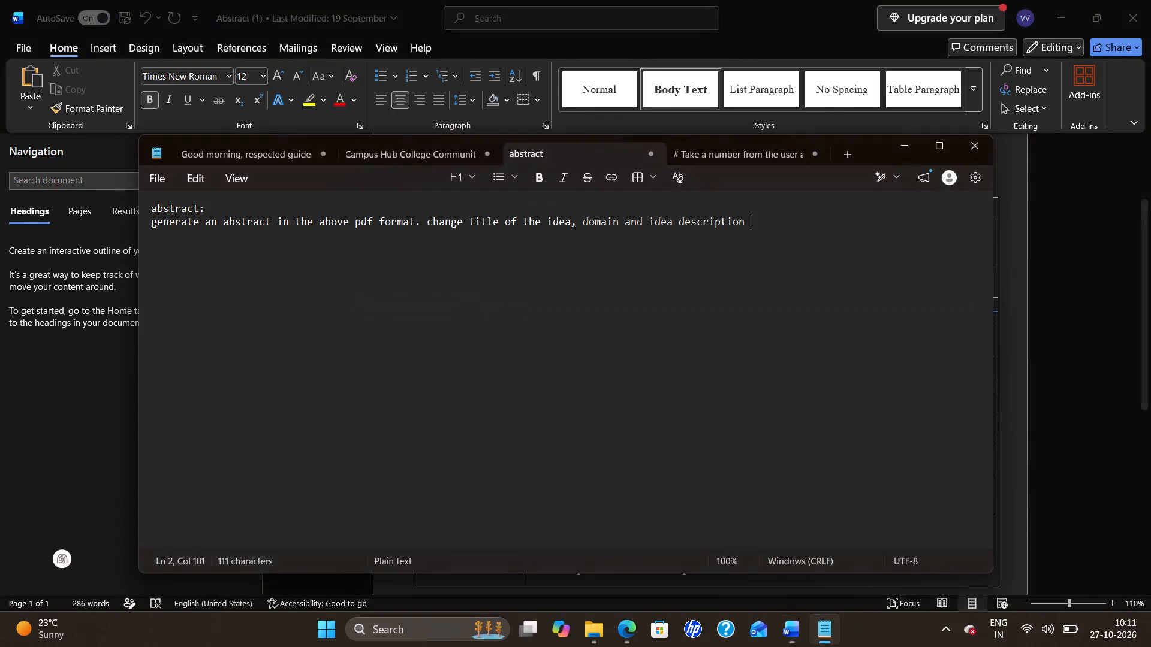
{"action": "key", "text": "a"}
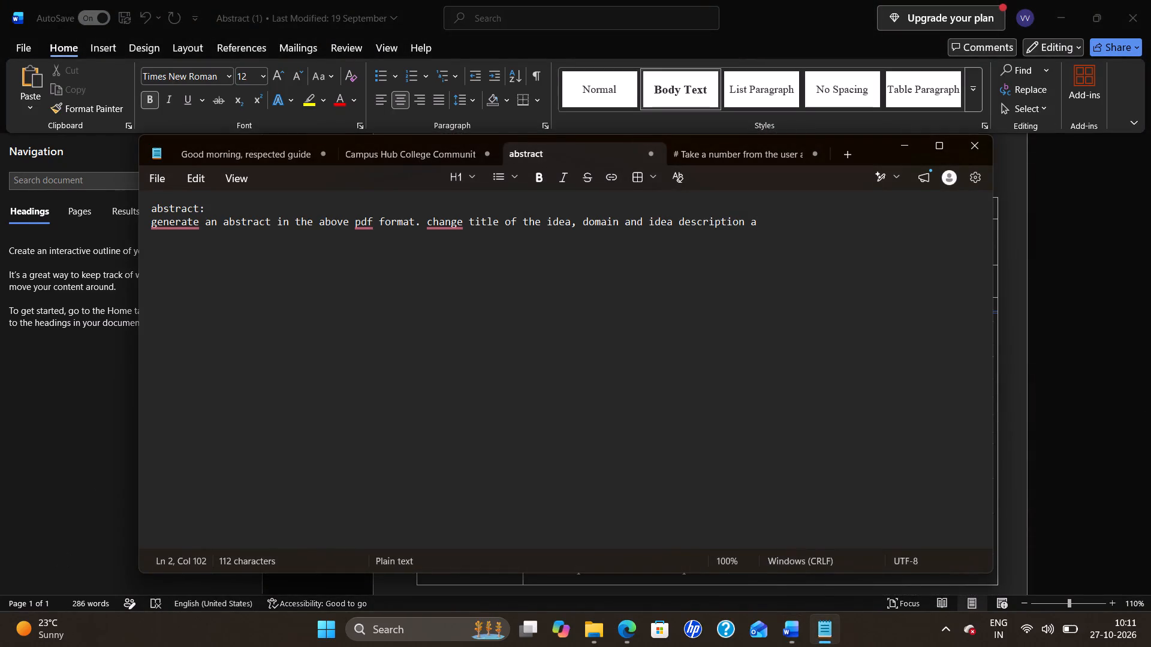
{"action": "key", "text": "BackSpace"}
{"action": "key", "text": "BackSpace"}
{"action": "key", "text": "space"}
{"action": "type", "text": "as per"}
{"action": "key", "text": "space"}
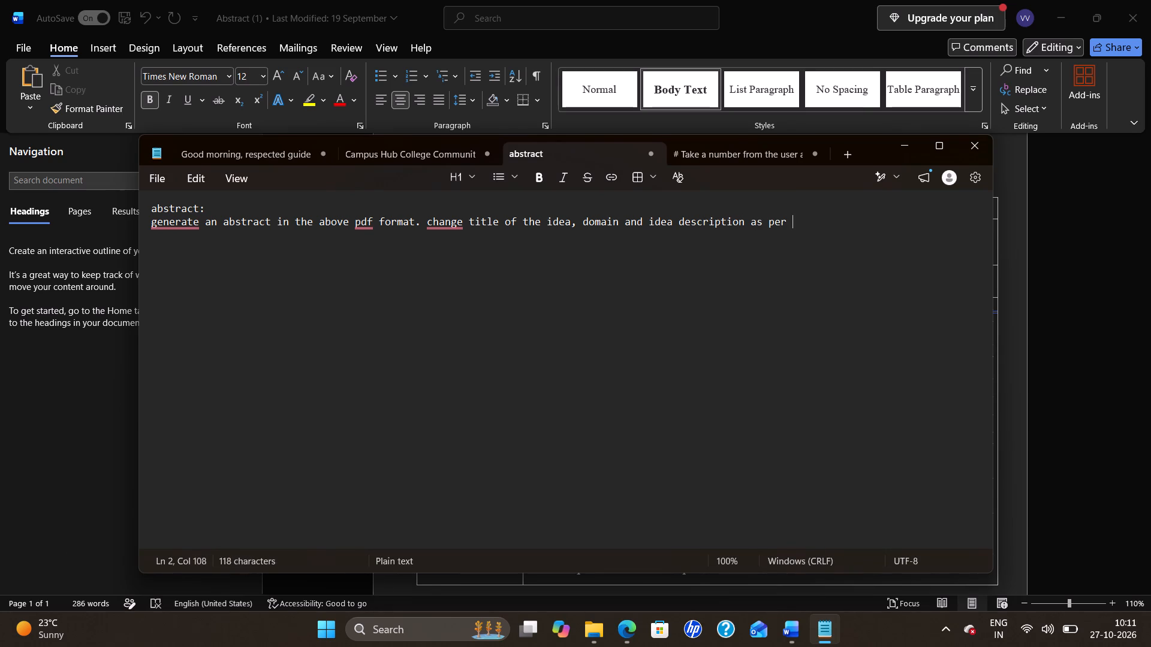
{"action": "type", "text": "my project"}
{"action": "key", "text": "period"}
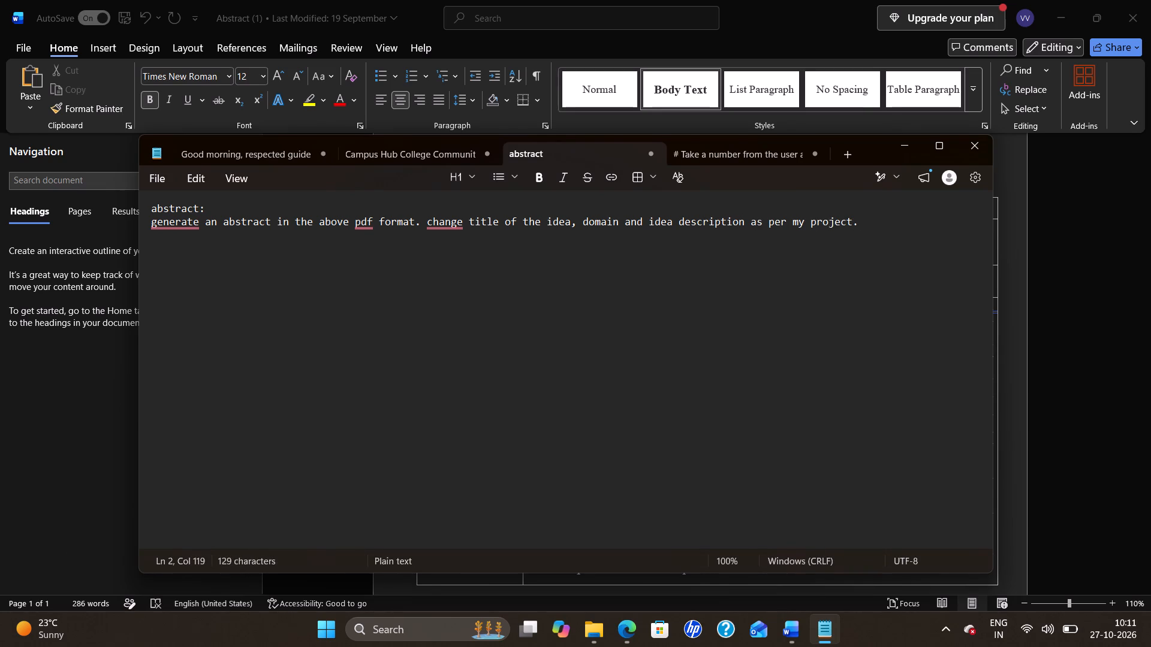
Begin a parenthetical after the sentence reading "(remaining like batch number,".
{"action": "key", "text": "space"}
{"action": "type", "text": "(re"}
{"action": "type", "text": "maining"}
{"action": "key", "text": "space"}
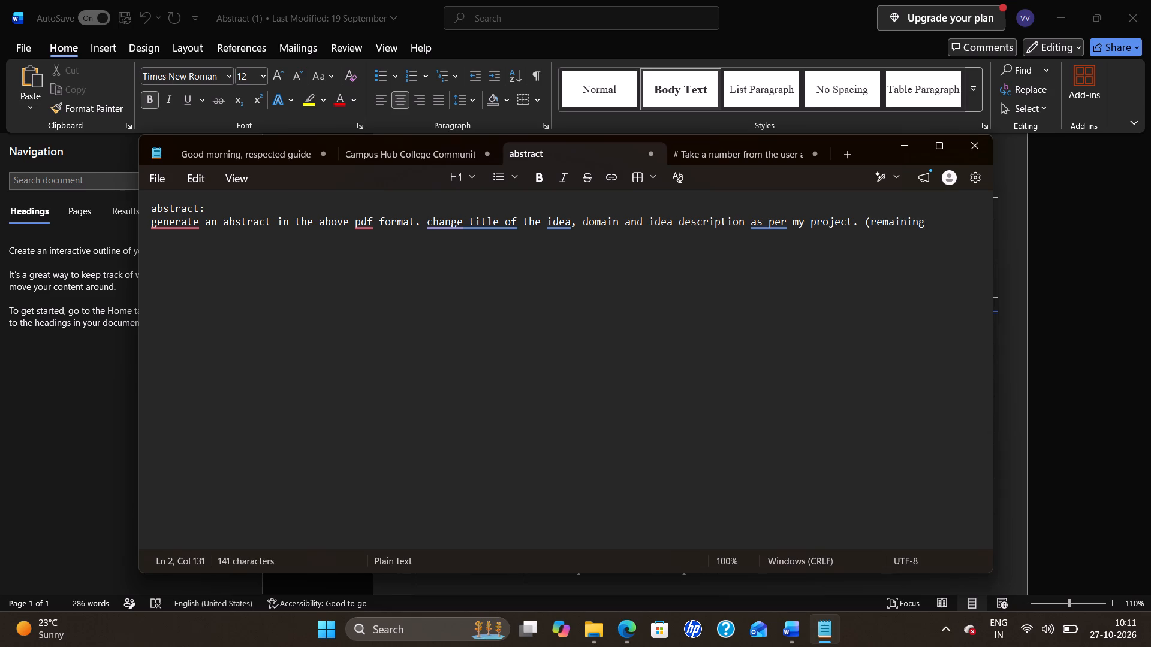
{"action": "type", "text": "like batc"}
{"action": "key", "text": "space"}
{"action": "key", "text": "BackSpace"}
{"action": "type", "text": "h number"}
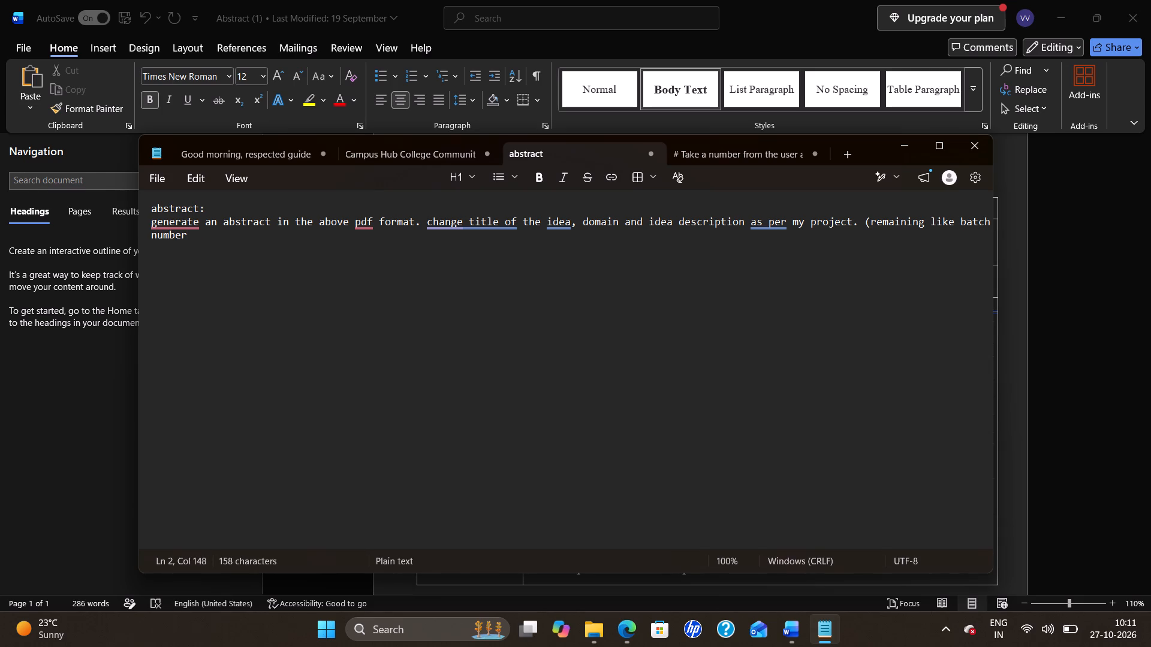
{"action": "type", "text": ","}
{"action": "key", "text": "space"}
Consult the Word abstract's lower tables and extend the Notepad parenthetical with "project batch details , mentor names".
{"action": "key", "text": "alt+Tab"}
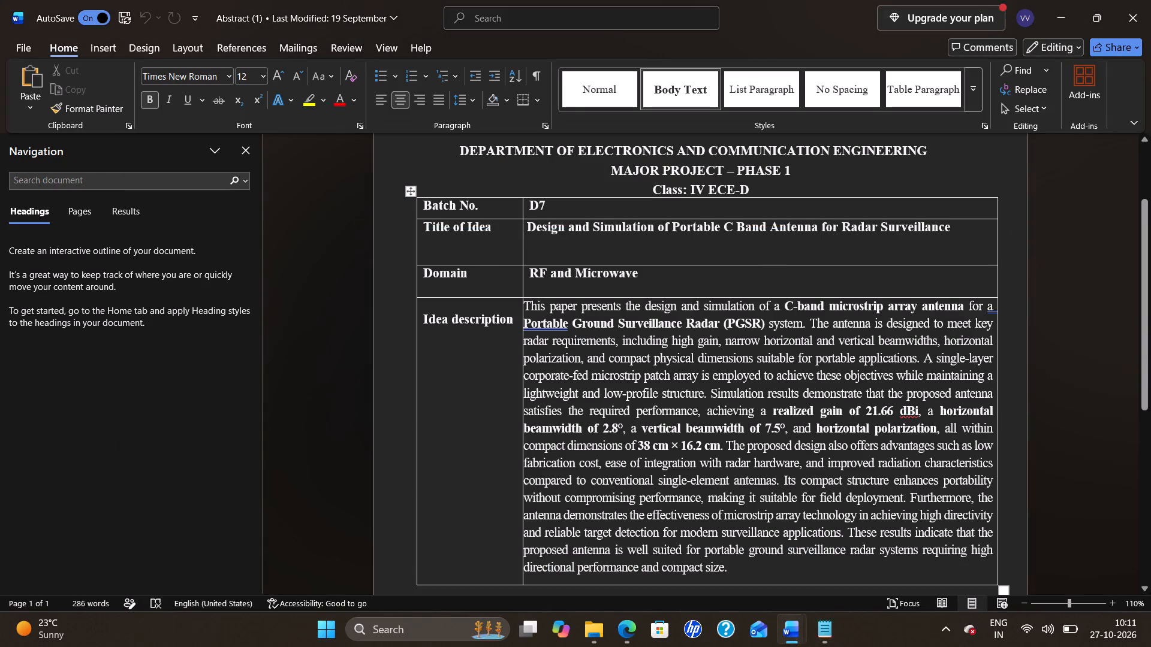
{"action": "scroll", "coordinate": [641, 364], "scroll_direction": "down", "scroll_amount": 3}
{"action": "key", "text": "alt+Tab"}
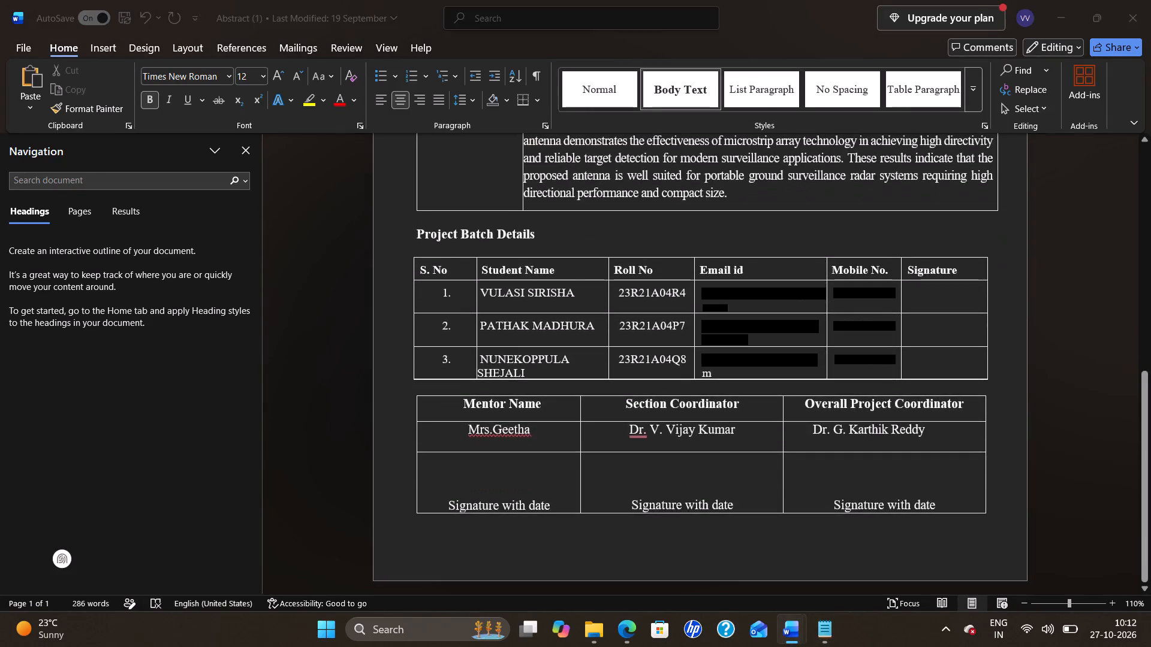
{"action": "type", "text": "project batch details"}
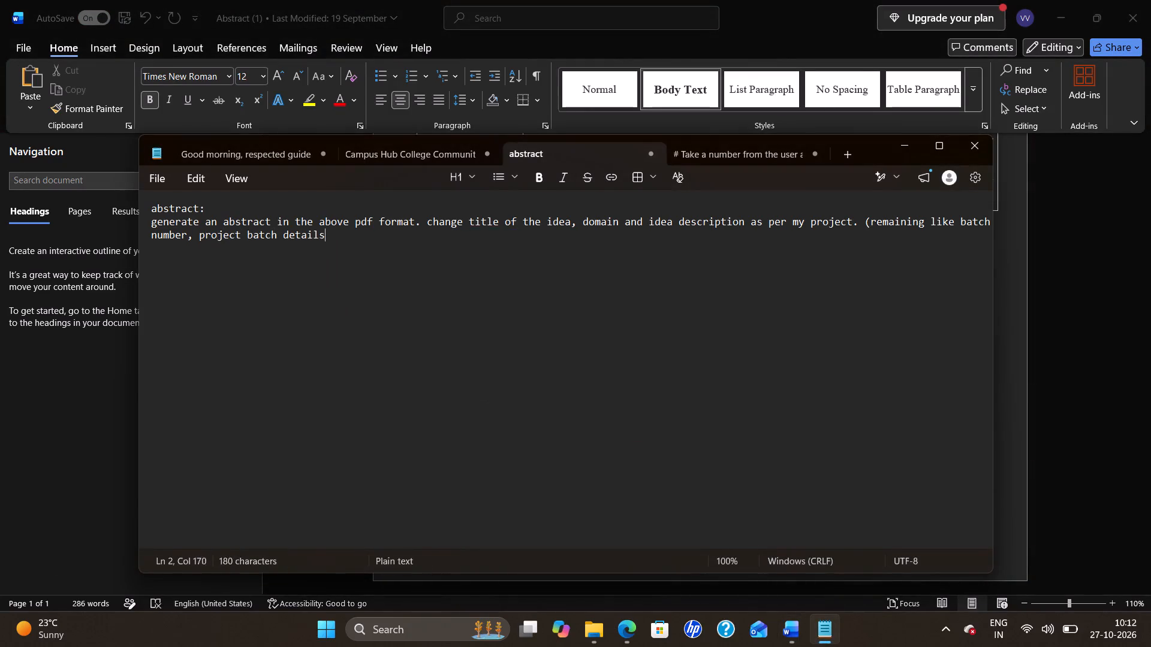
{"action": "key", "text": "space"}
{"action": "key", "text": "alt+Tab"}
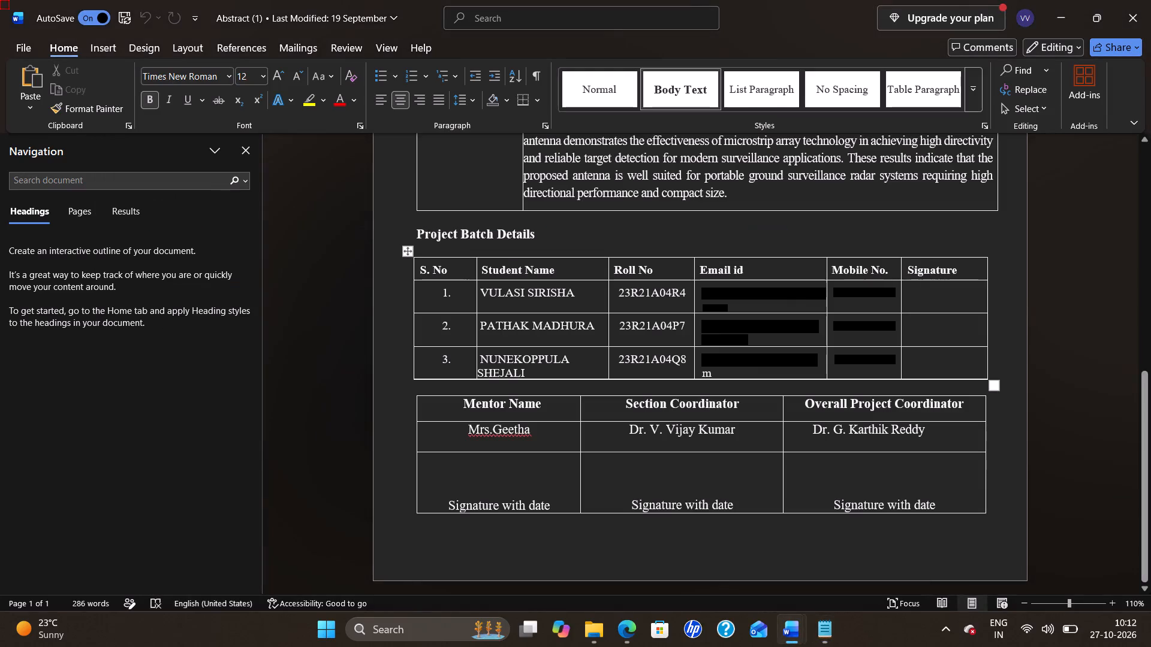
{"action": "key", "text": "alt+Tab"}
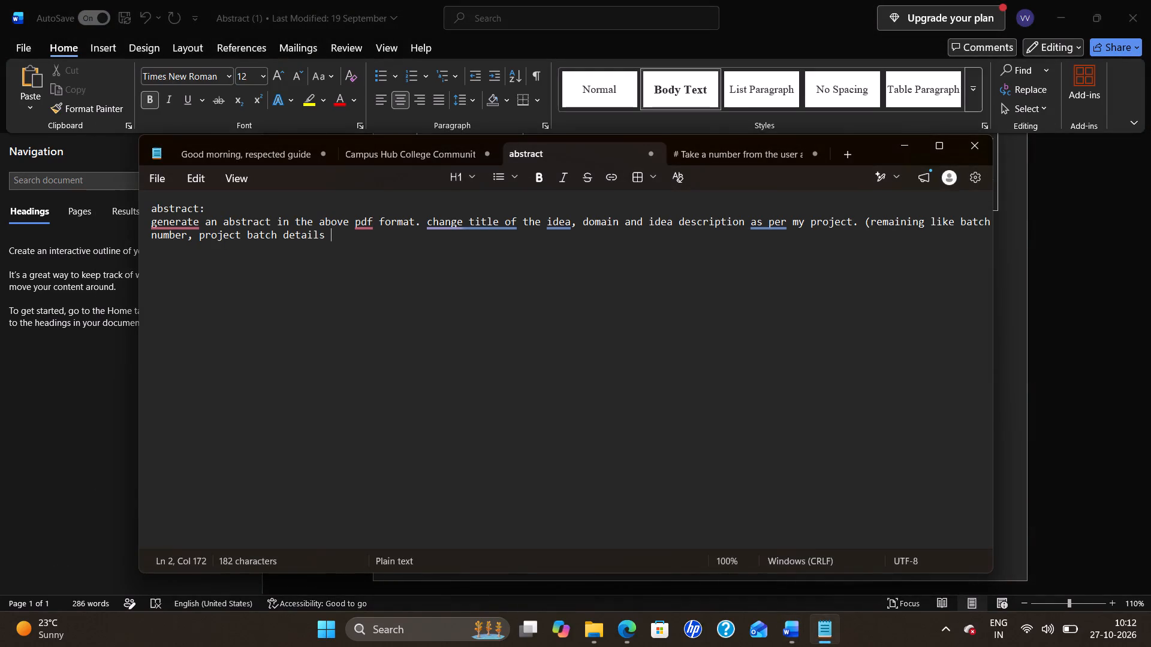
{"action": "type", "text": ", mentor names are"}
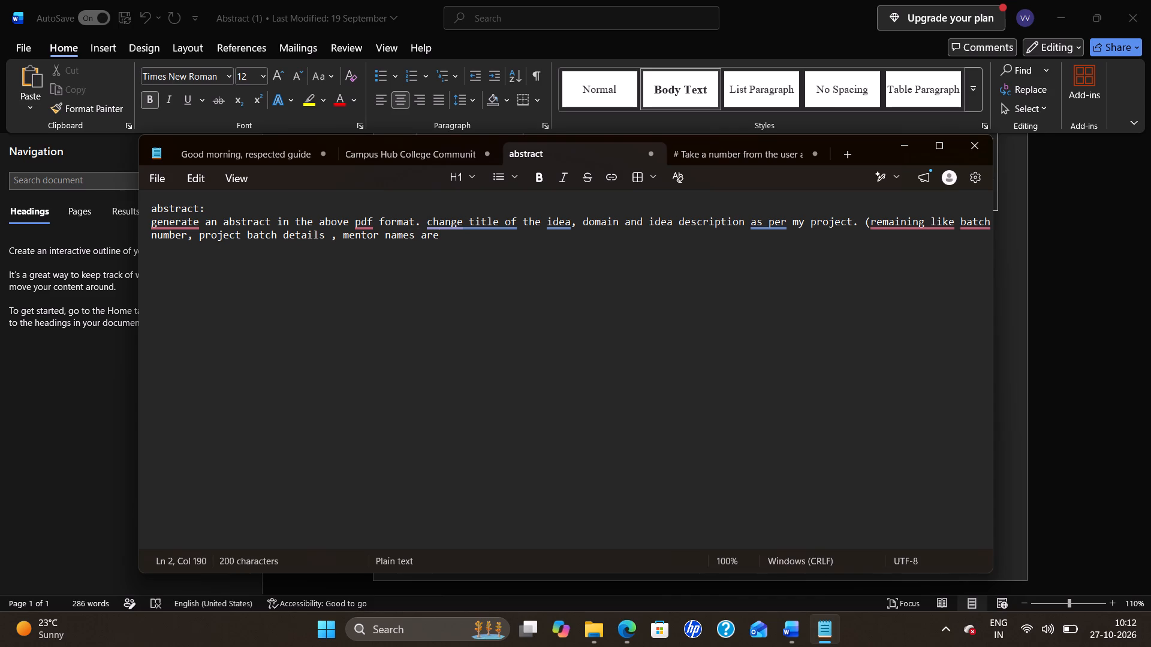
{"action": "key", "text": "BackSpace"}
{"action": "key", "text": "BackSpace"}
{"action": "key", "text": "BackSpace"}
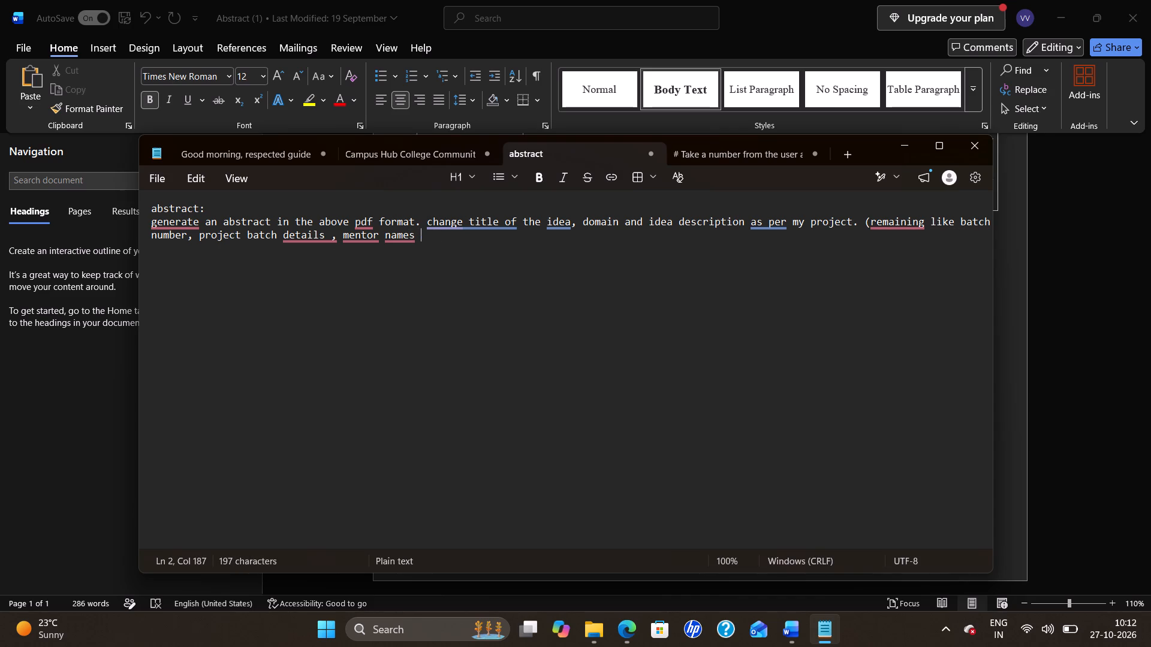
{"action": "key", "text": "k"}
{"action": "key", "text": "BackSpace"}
Insert "dont change" before the word "remaining" inside the parenthetical.
{"action": "left_click", "coordinate": [872, 223]}
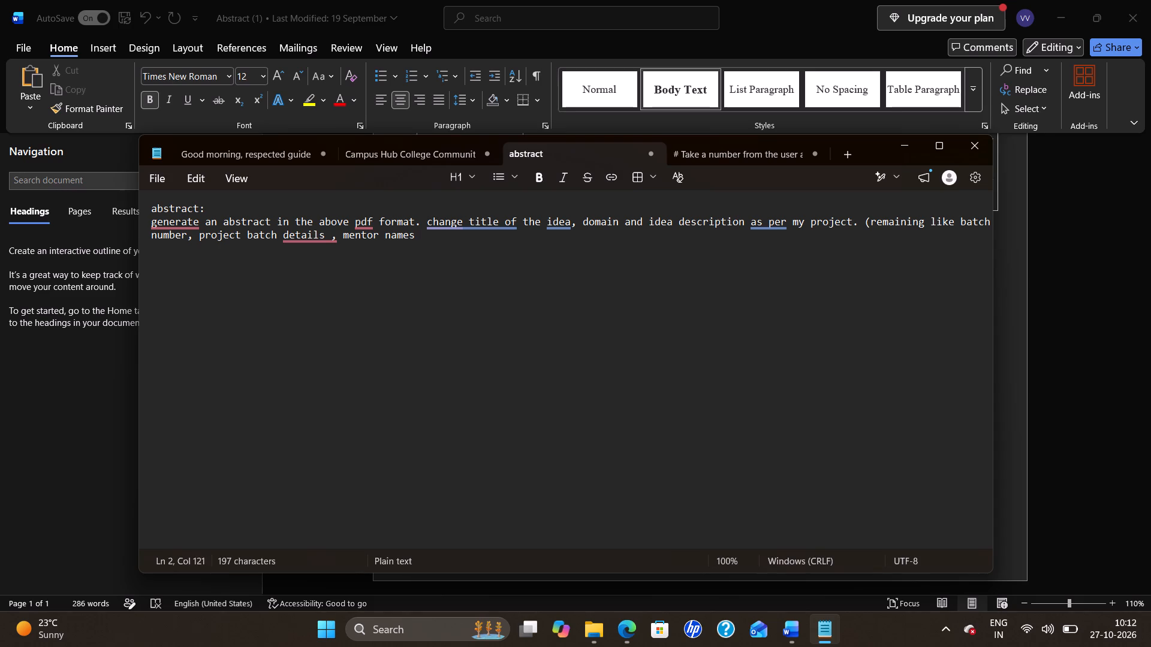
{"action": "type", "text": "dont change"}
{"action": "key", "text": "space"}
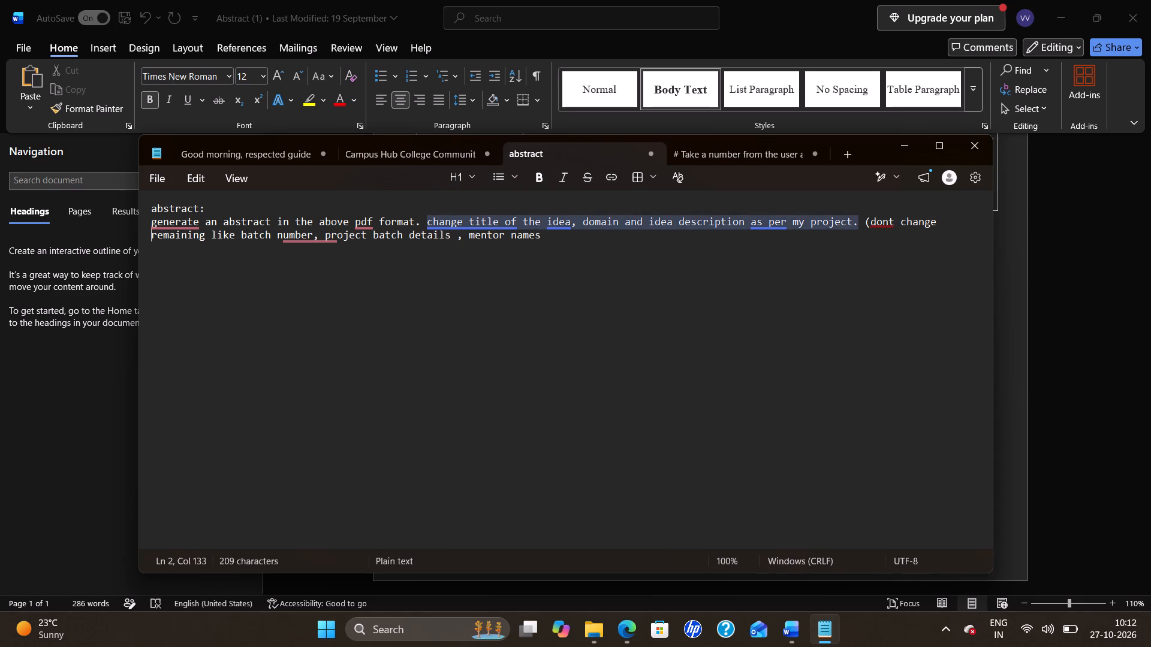
Close the parenthetical after "mentor names" and finish the sentence with a period.
{"action": "left_click", "coordinate": [540, 238]}
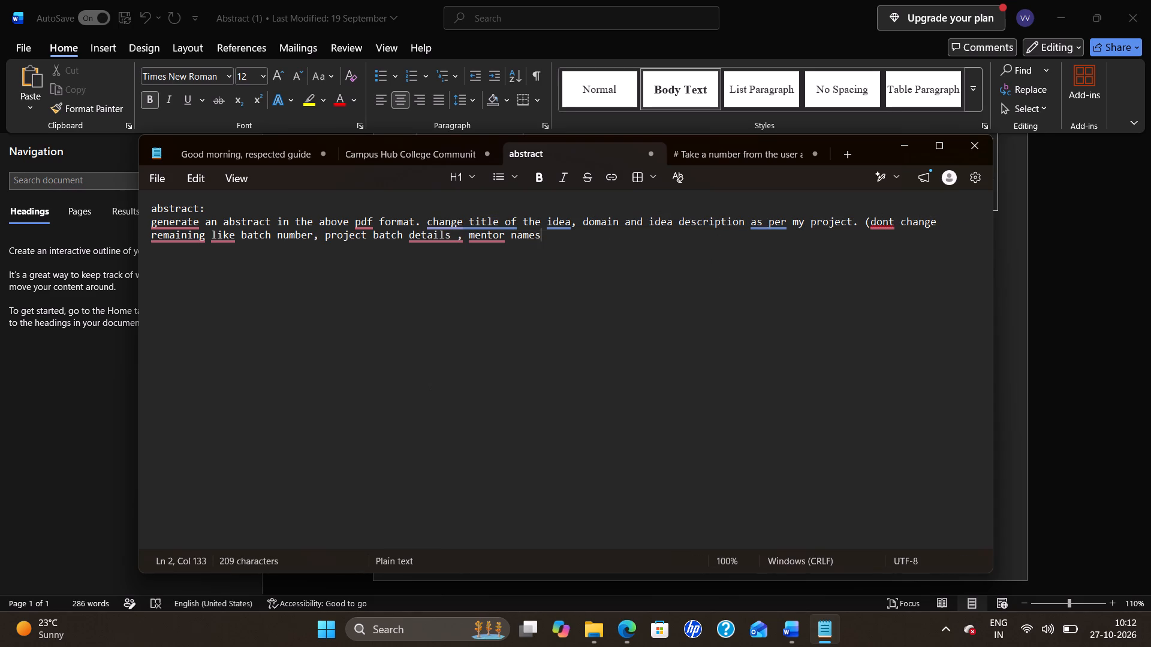
{"action": "key", "text": "shift+parenright"}
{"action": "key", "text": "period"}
Add the heading "individual documentation:" below the abstract prompt, separated by a blank line.
{"action": "key", "text": "shift+Return"}
{"action": "key", "text": "shift+Return"}
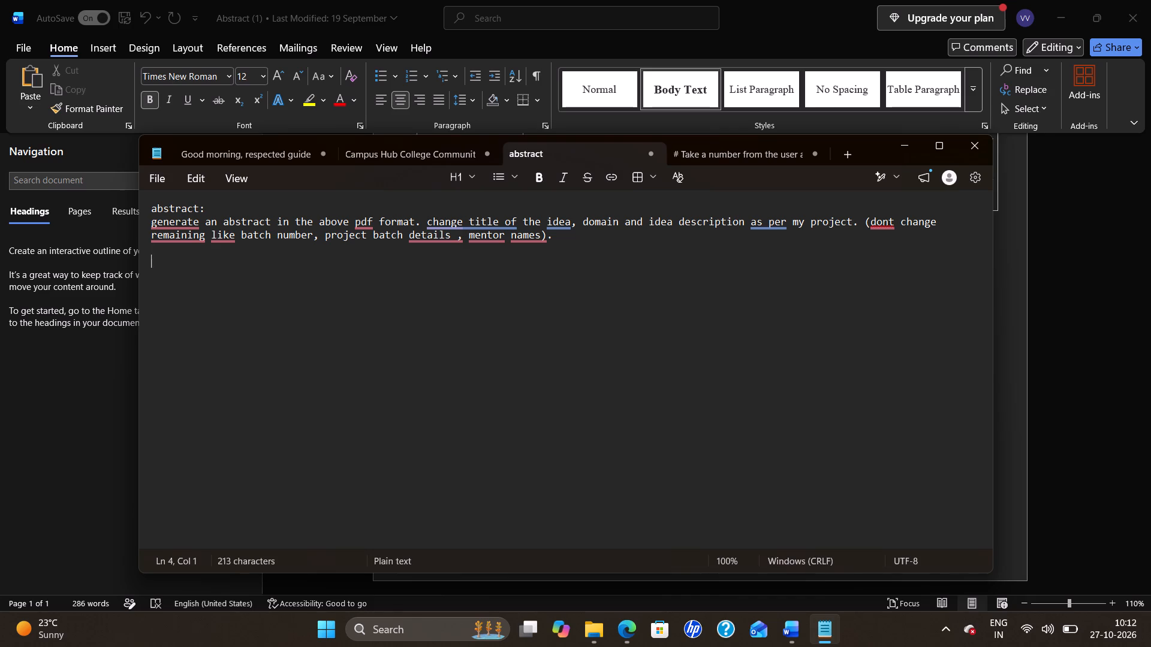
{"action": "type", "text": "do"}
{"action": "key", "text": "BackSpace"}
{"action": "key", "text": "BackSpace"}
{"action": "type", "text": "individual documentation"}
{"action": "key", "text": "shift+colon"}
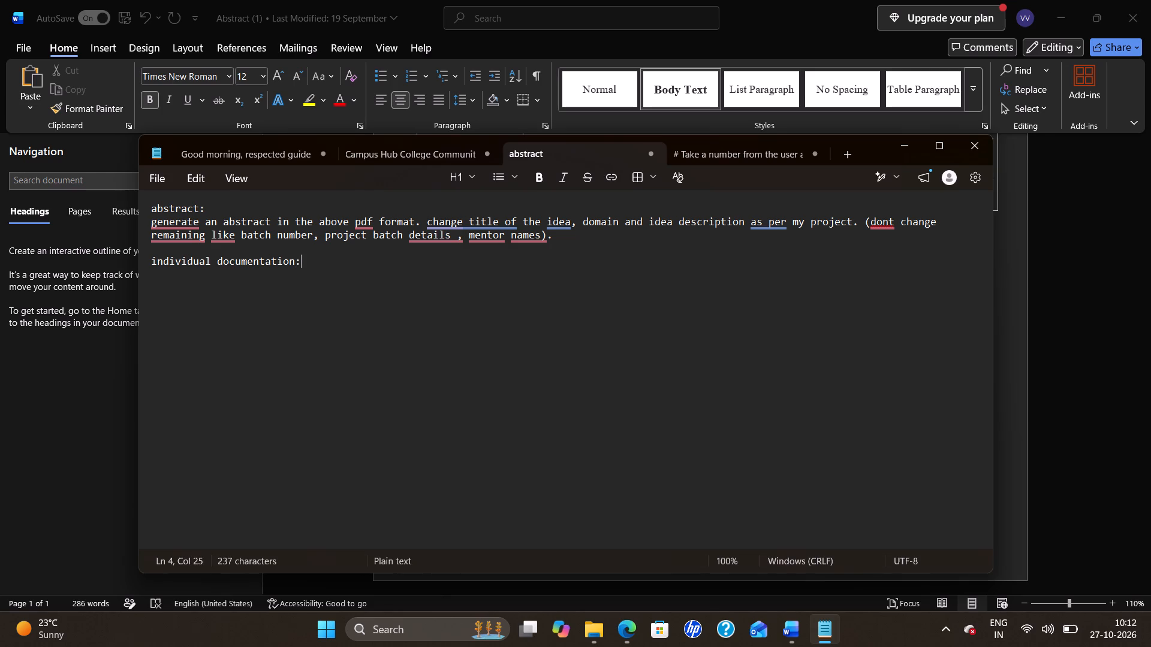
Write "we have done group documentation. now we have to individual documention." on the line below the new heading.
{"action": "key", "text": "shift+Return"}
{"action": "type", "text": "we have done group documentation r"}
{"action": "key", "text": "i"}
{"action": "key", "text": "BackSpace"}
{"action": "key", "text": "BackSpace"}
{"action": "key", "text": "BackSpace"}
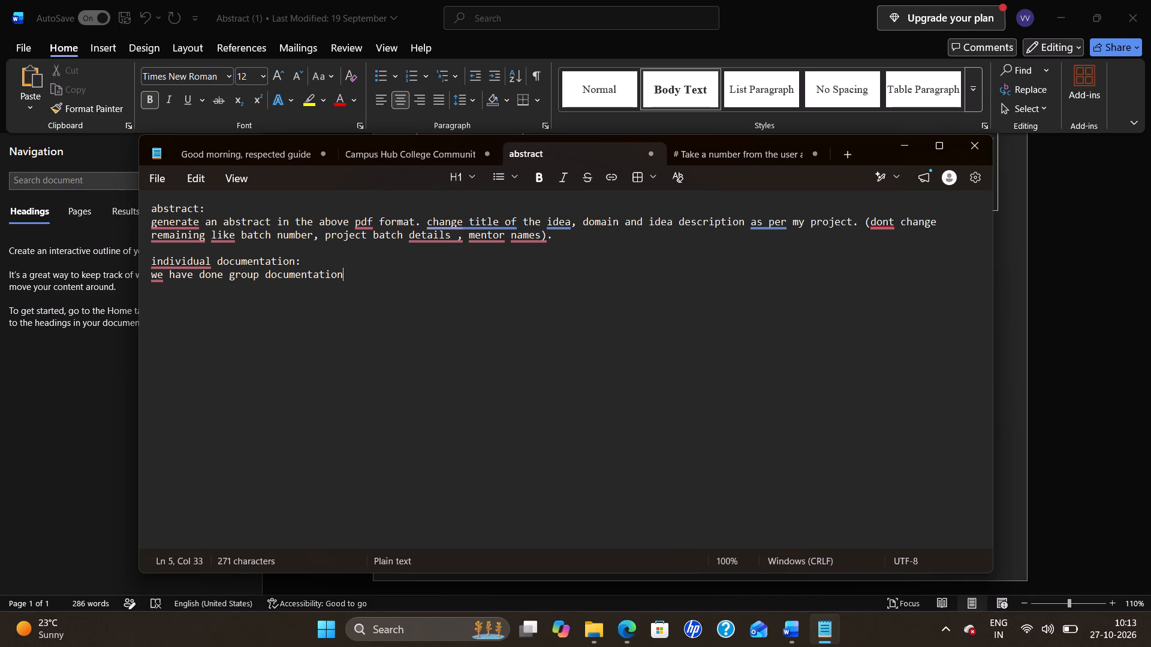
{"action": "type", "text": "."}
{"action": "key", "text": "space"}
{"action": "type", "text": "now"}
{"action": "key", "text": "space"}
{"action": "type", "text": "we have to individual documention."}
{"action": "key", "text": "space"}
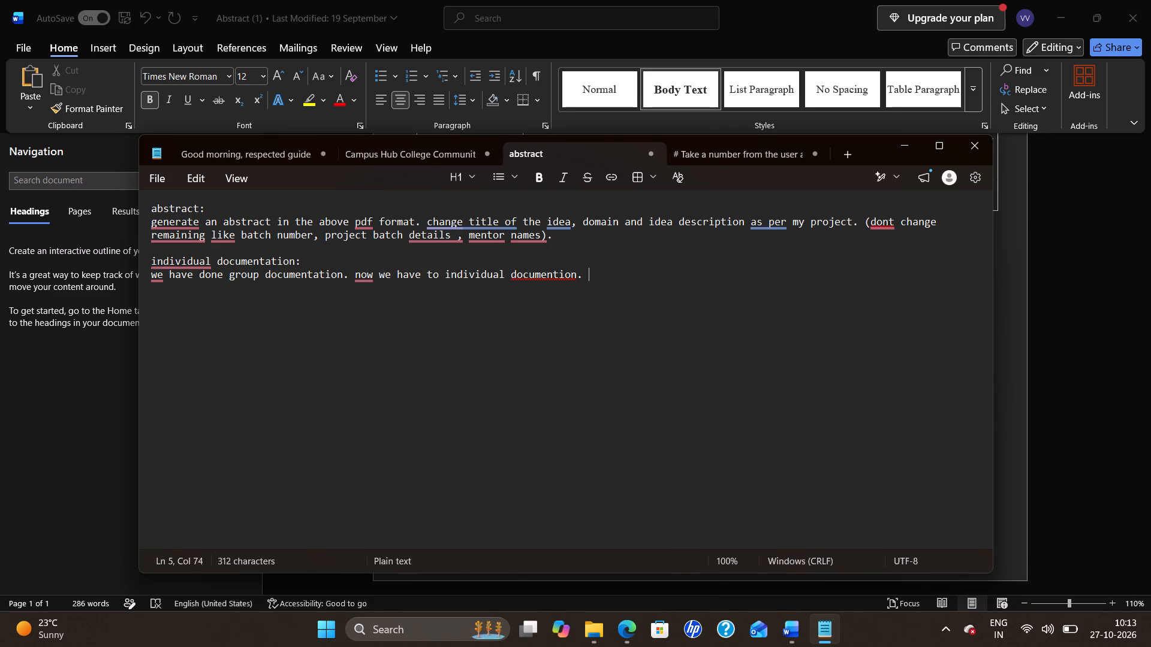
Continue the individual documentation prompt with the sentence "dont change the matter of the documentation.".
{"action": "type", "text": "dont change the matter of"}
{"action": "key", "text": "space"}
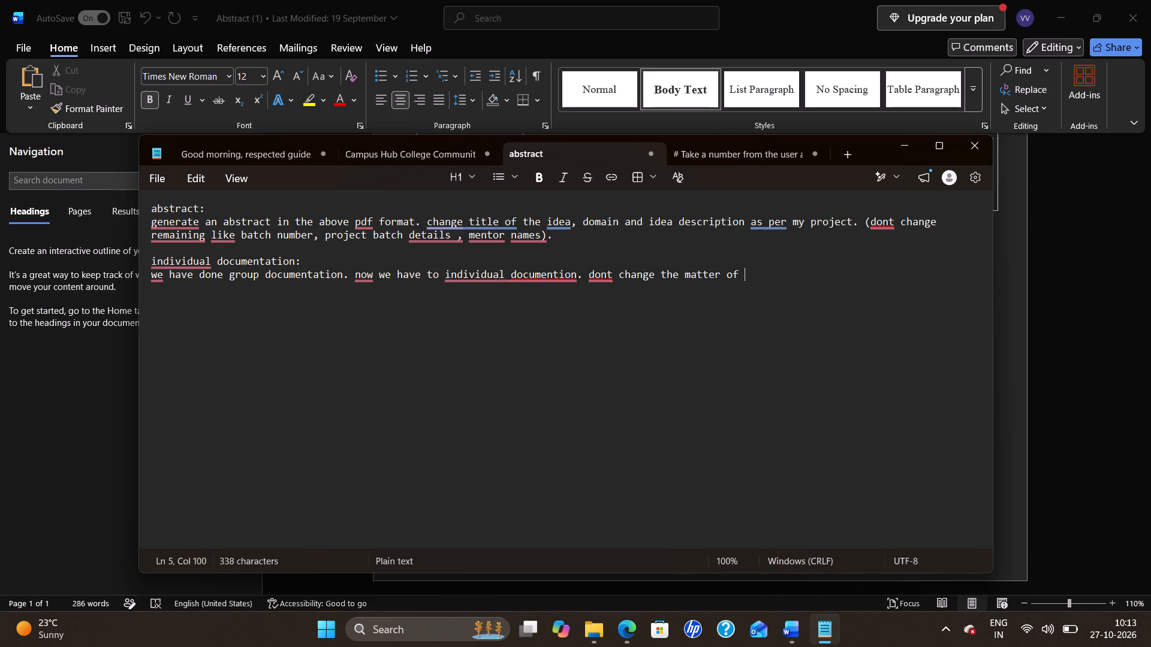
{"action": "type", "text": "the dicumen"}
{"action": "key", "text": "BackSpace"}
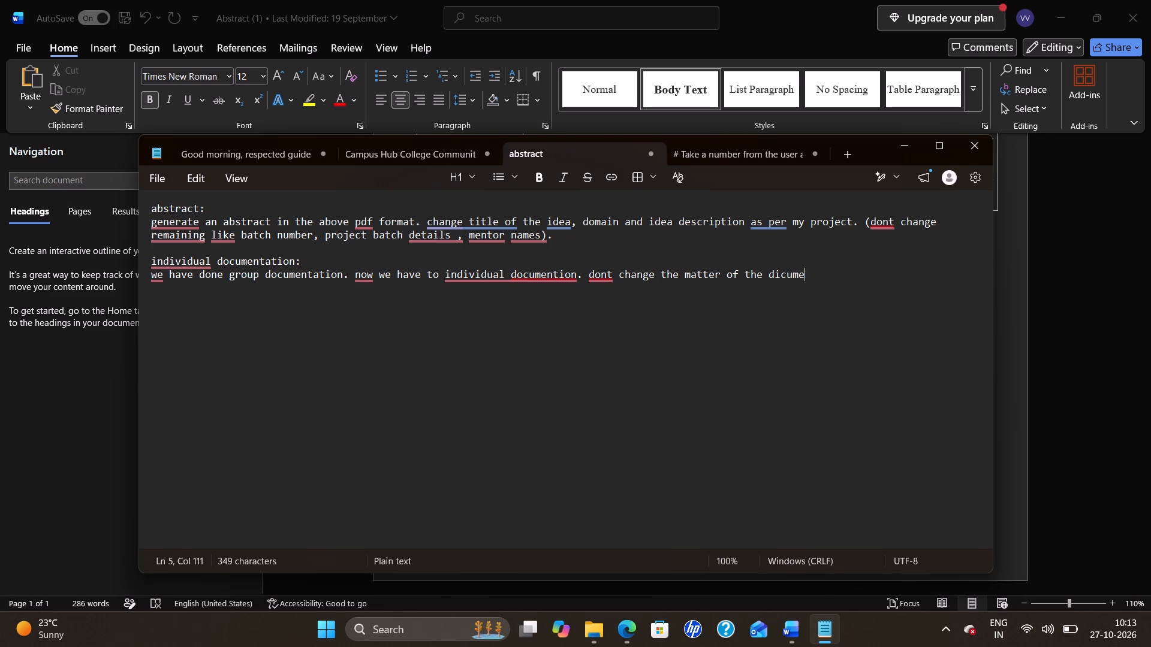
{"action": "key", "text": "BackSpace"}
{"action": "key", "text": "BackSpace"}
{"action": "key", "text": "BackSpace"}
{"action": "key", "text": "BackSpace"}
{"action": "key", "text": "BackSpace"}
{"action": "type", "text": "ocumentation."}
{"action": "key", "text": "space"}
Add the instruction "just change group names to only" followed by the student's name, a hyphen and the roll number.
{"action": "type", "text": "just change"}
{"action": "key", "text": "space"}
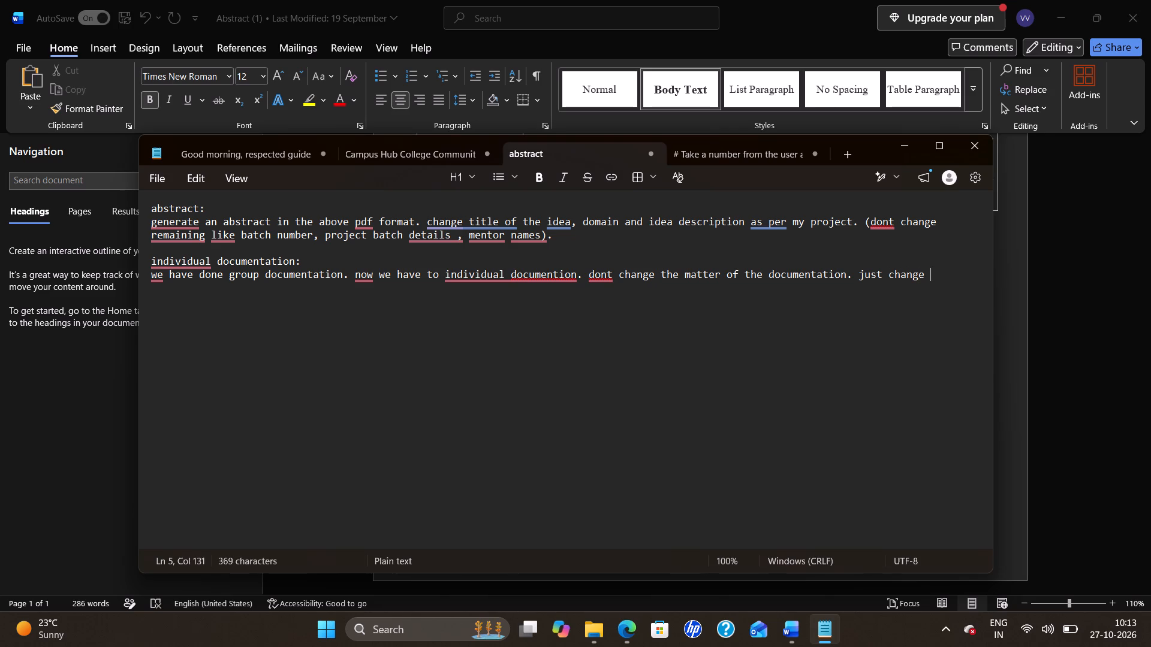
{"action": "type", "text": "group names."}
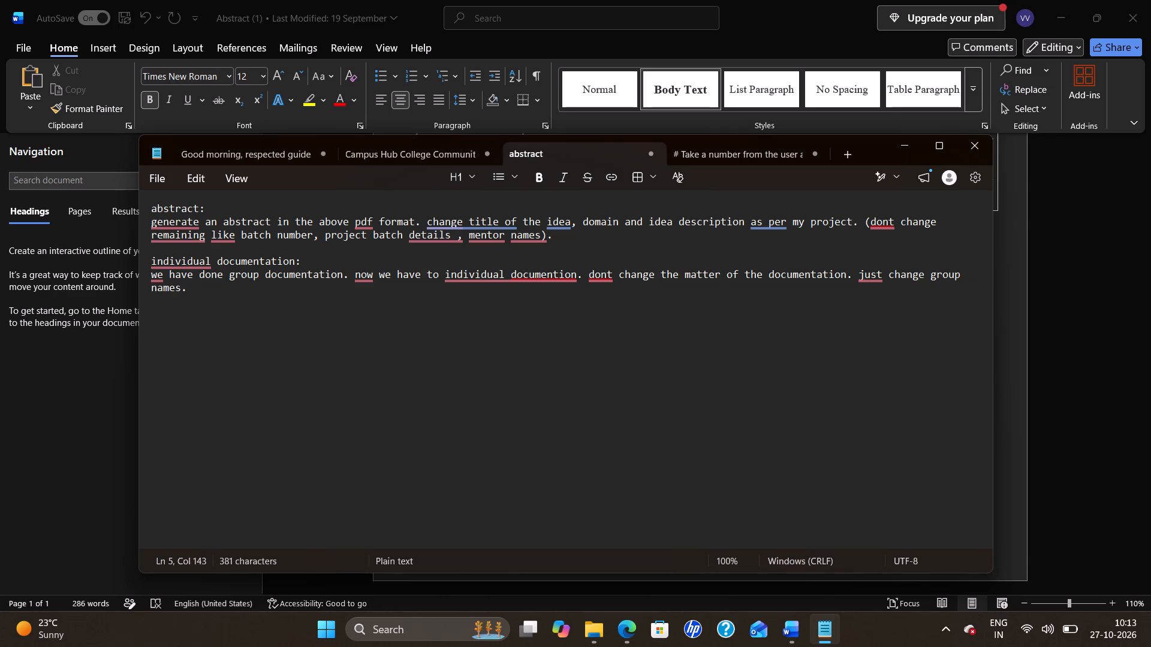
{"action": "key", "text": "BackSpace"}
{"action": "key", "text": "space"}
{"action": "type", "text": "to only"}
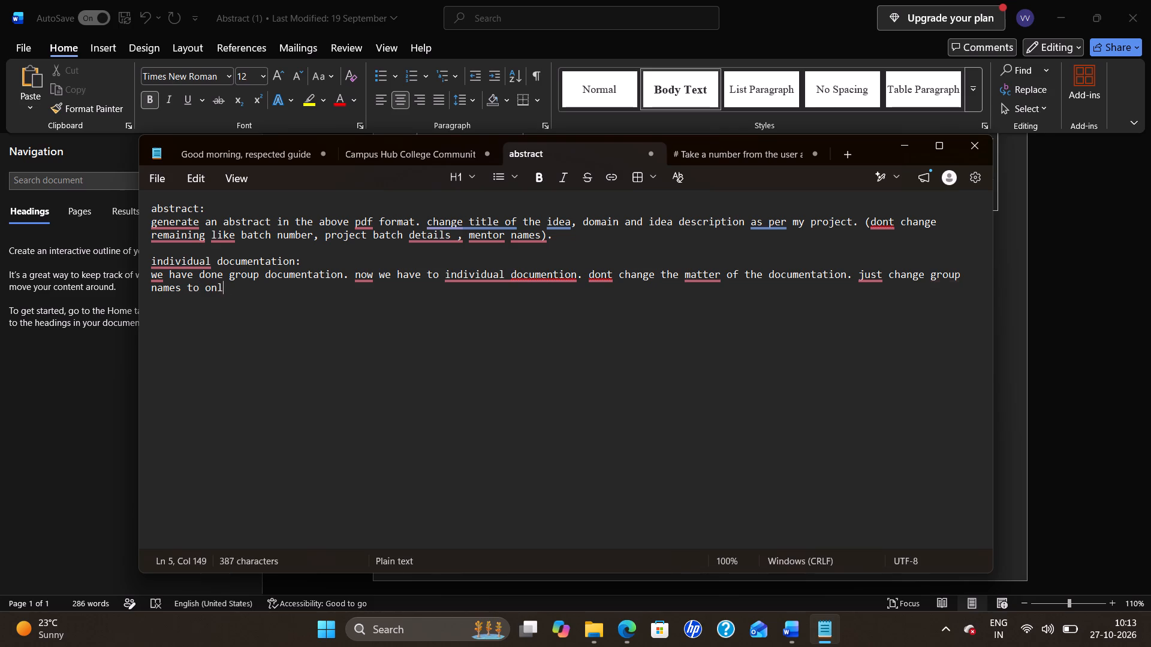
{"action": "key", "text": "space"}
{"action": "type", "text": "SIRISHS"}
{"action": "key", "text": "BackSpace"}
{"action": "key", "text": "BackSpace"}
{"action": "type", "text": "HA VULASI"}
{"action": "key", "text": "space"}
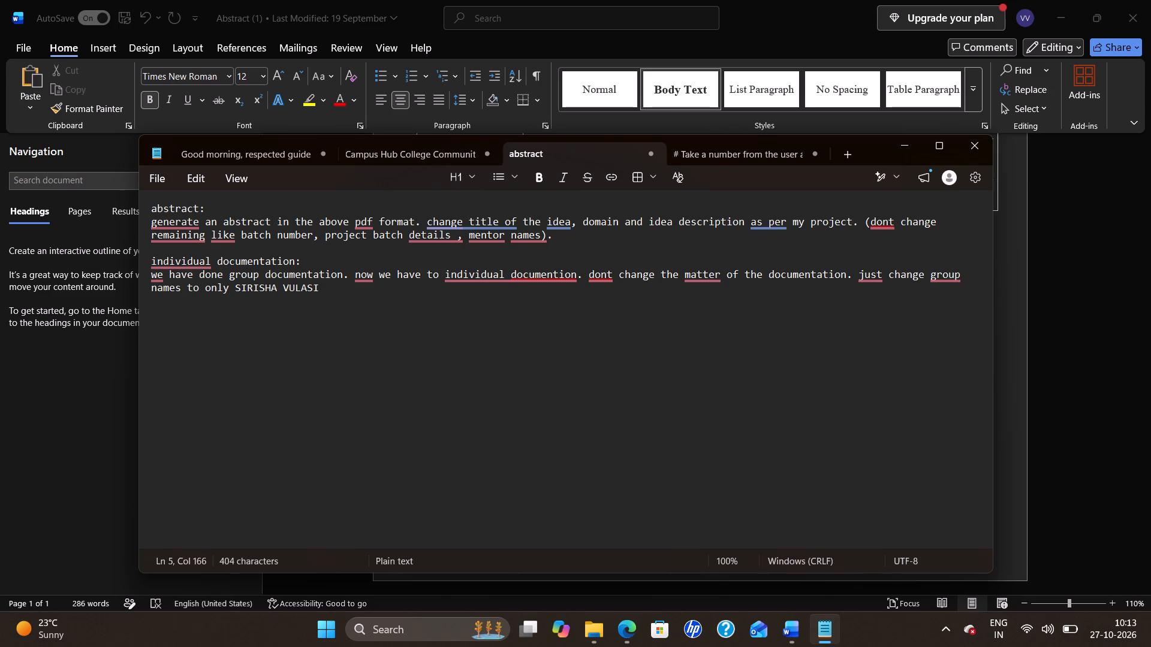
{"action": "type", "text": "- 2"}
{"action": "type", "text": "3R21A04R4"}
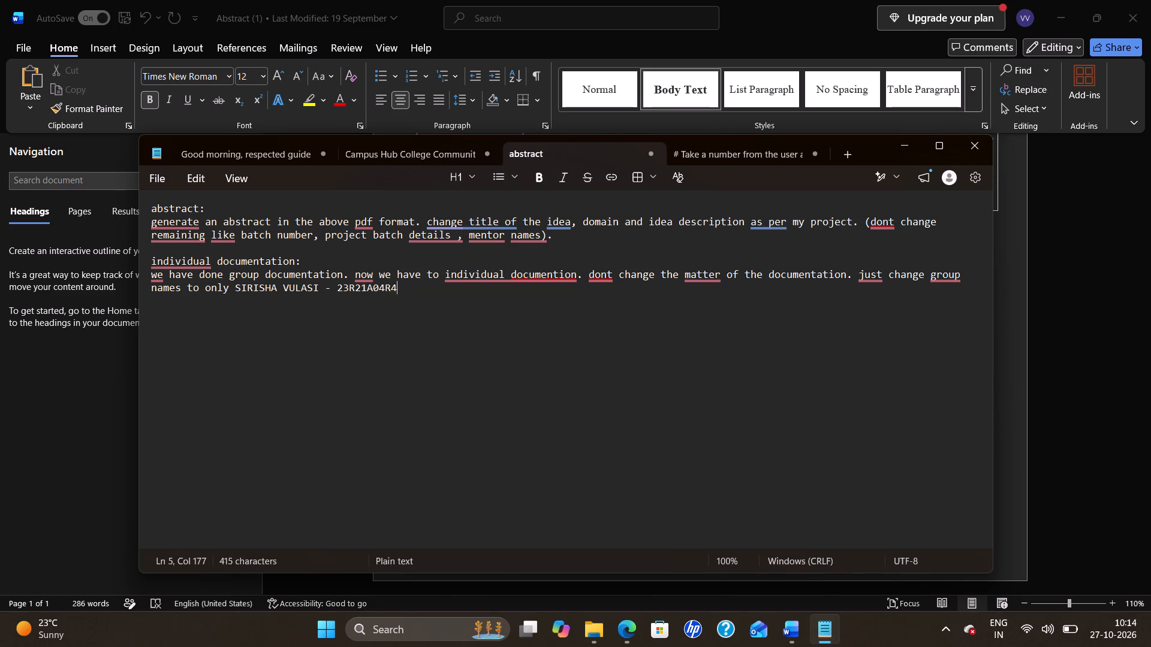
End the sentence with a period and append "(this is for individual documentation, not group).".
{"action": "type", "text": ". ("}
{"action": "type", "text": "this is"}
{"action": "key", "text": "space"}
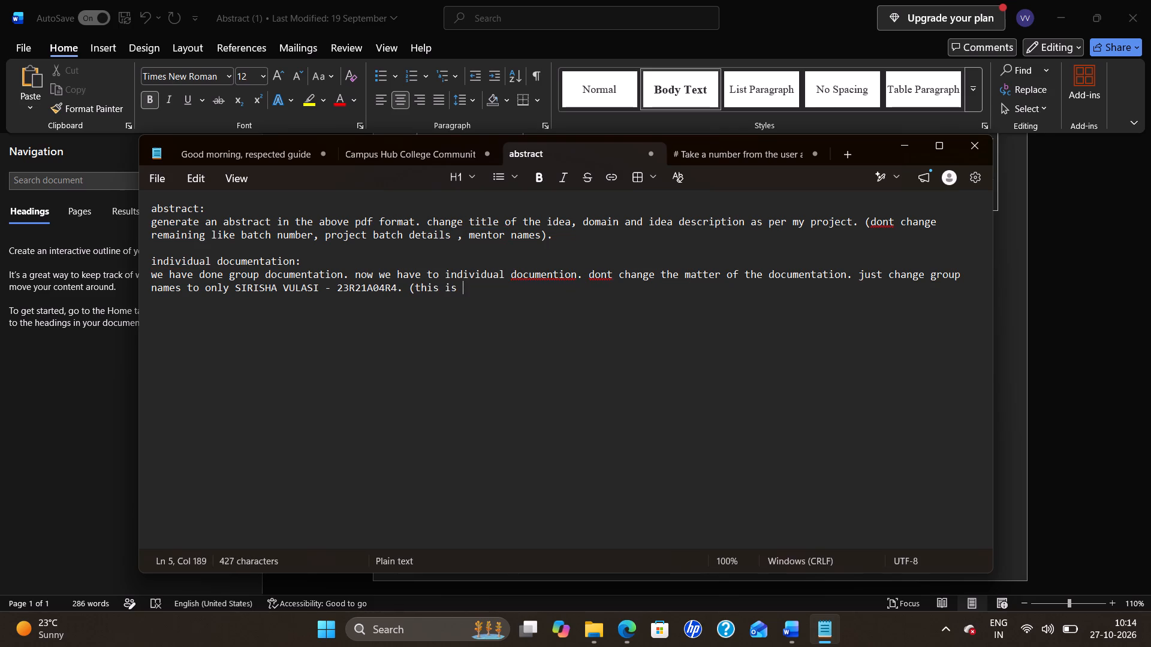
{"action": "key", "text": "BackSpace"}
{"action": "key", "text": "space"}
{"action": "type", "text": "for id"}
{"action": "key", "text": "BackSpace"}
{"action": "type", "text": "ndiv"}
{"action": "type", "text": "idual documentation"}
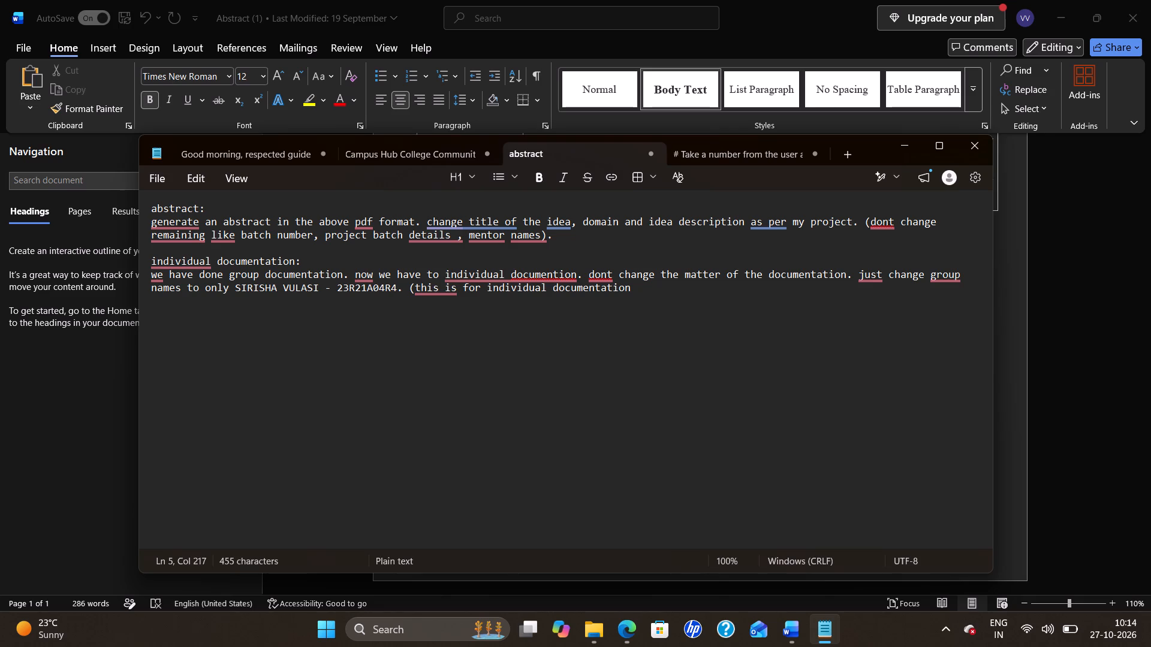
{"action": "left_click", "coordinate": [631, 289]}
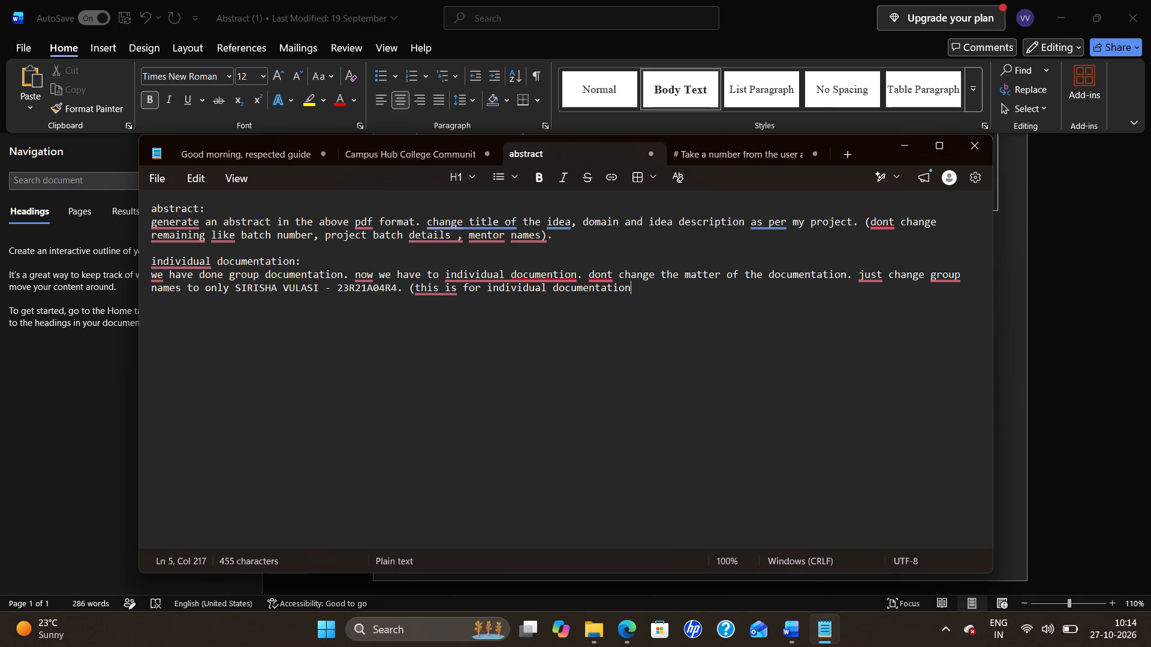
{"action": "left_click", "coordinate": [631, 289]}
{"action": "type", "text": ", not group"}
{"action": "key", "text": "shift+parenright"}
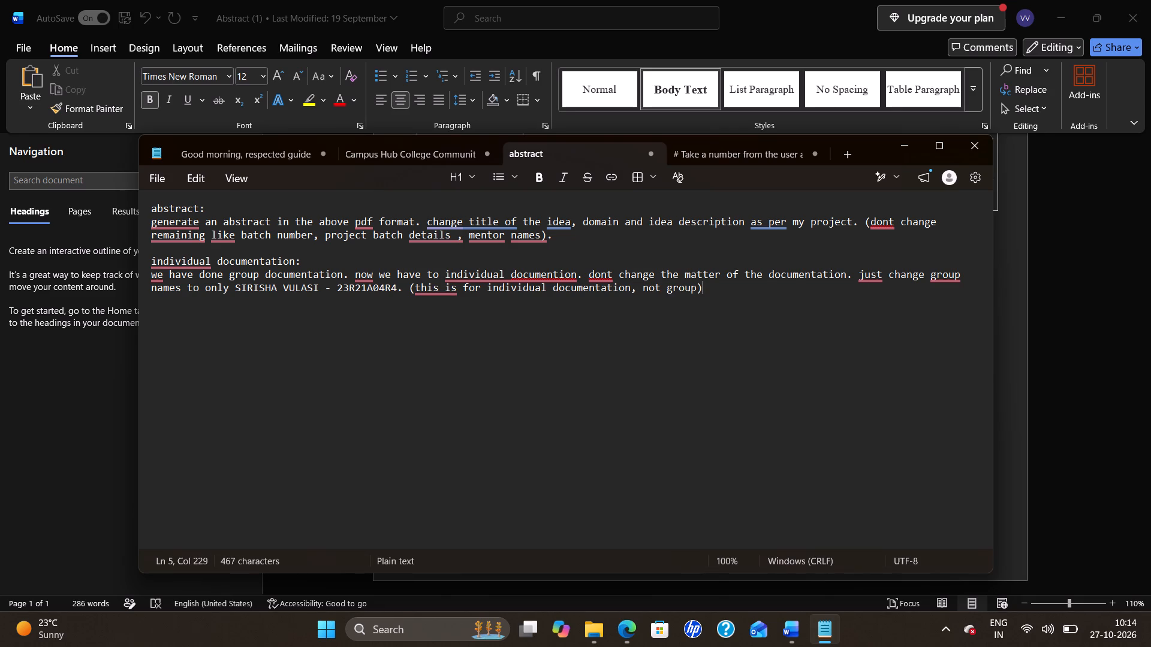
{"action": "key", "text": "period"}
Insert "do" after "now we have to" in the individual documentation prompt.
{"action": "left_click", "coordinate": [441, 277]}
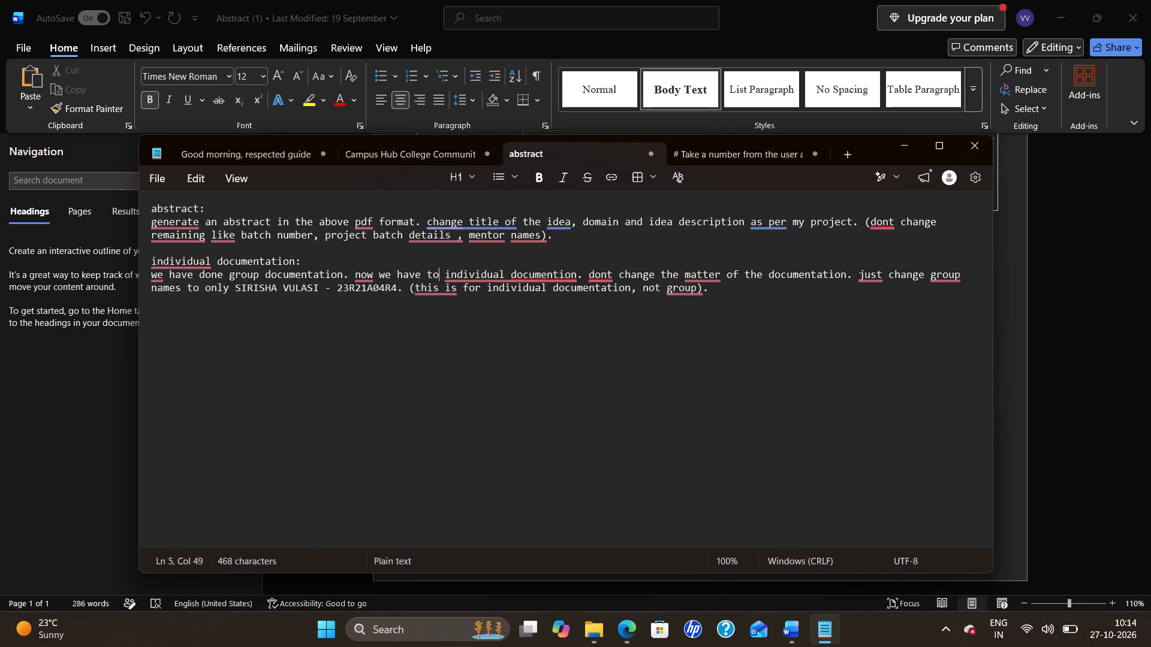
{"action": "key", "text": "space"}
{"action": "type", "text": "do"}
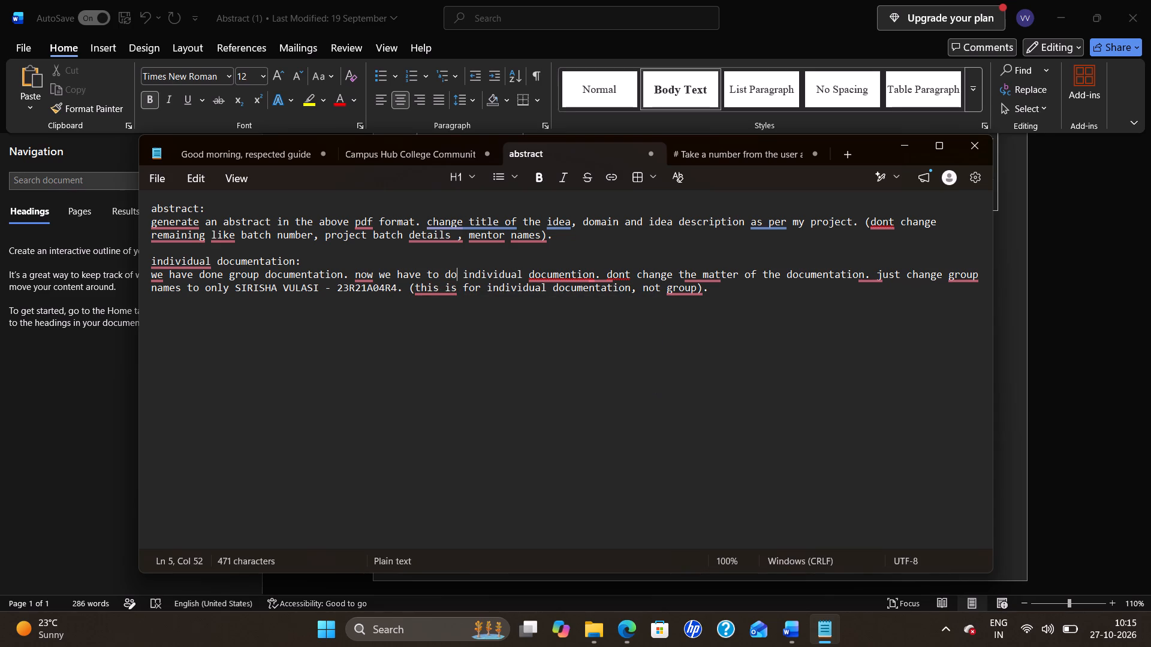
Enclose the student's name and roll number in double quotation marks.
{"action": "left_click", "coordinate": [236, 289]}
{"action": "key", "text": "shift+quotedbl"}
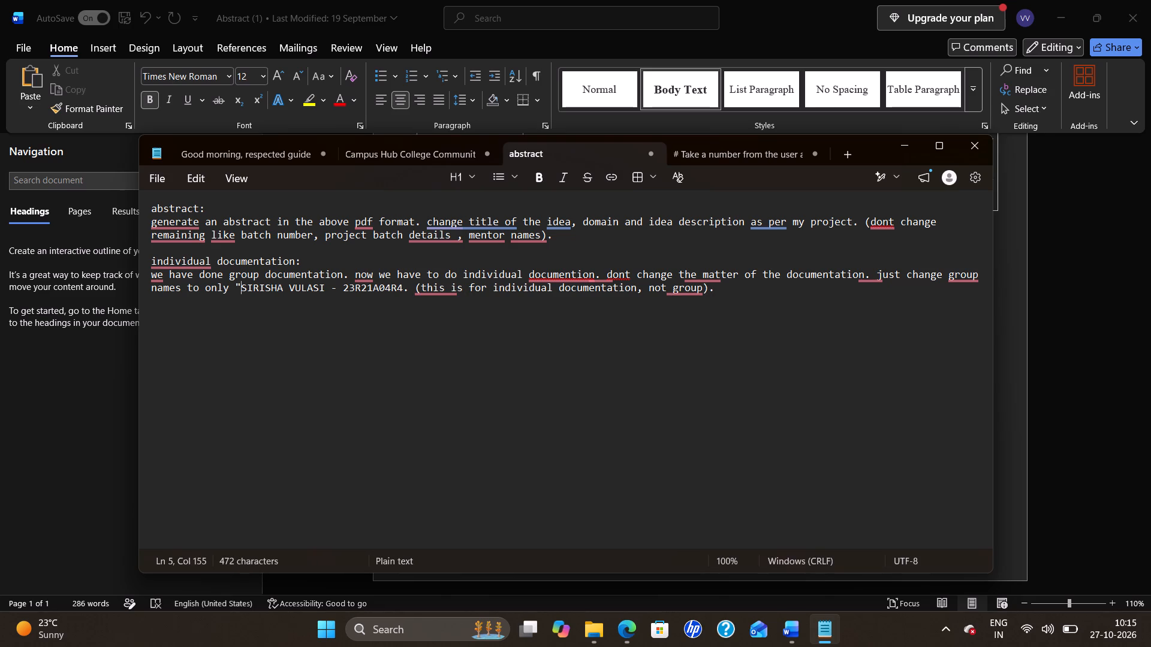
{"action": "left_click", "coordinate": [402, 289]}
{"action": "key", "text": "shift+quotedbl"}
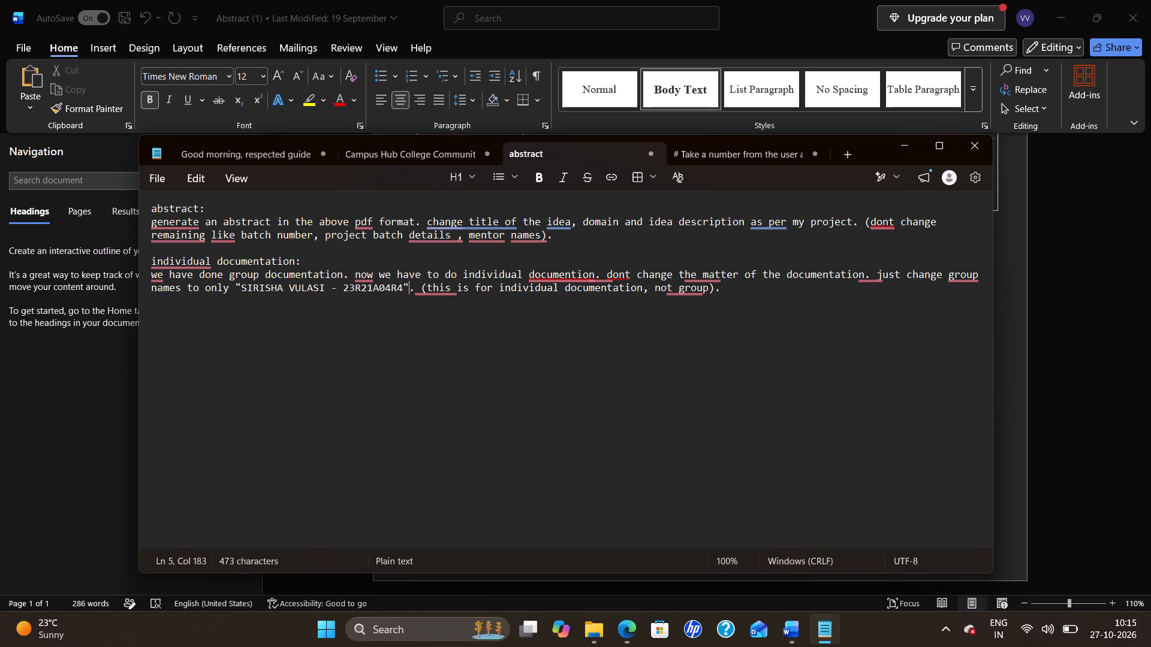
{"action": "left_click", "coordinate": [734, 291]}
{"action": "left_click", "coordinate": [909, 143]}
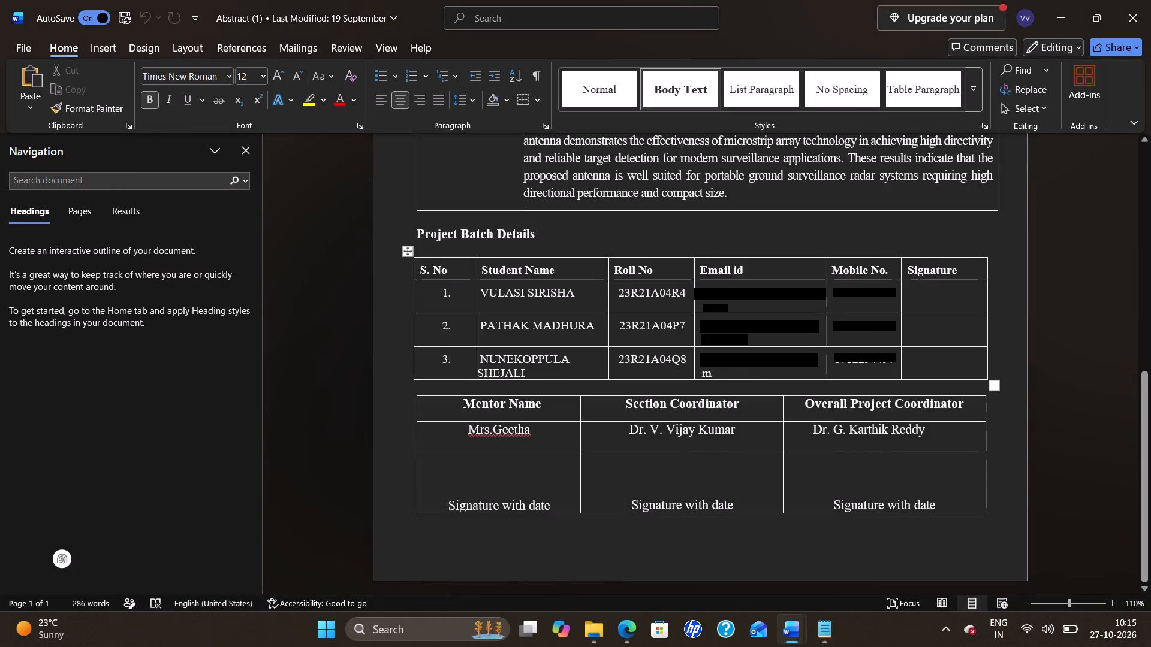
{"action": "scroll", "coordinate": [900, 250], "scroll_direction": "up", "scroll_amount": 2}
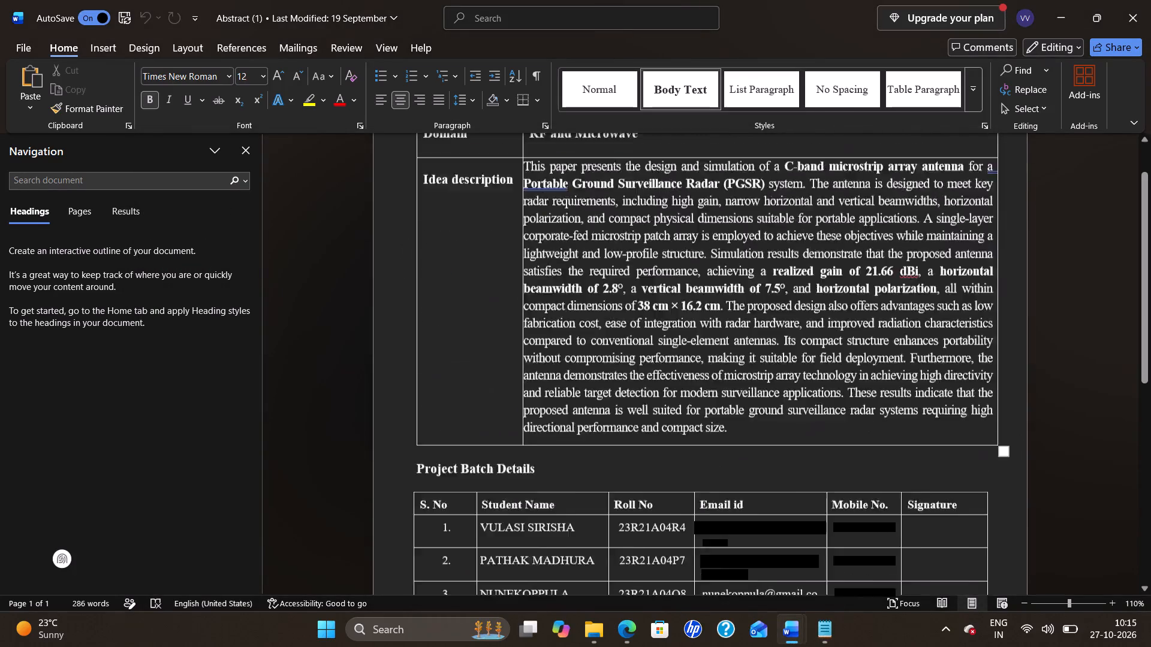
{"action": "scroll", "coordinate": [900, 250], "scroll_direction": "up", "scroll_amount": 1}
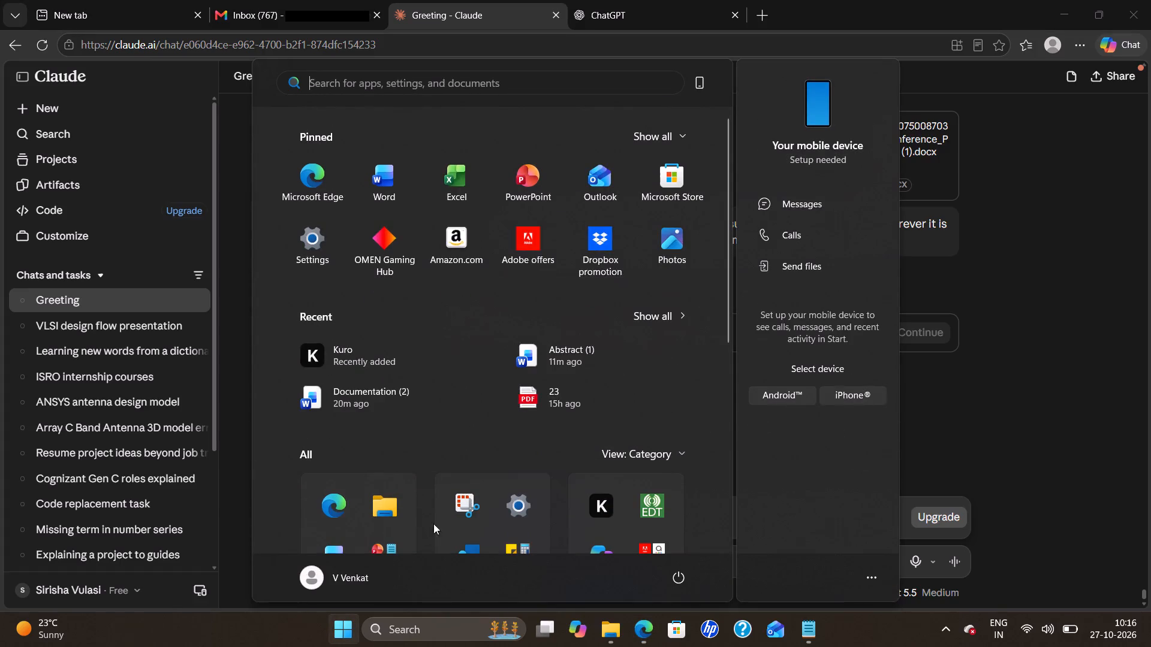
{"action": "left_click", "coordinate": [635, 635]}
{"action": "left_click", "coordinate": [605, 631]}
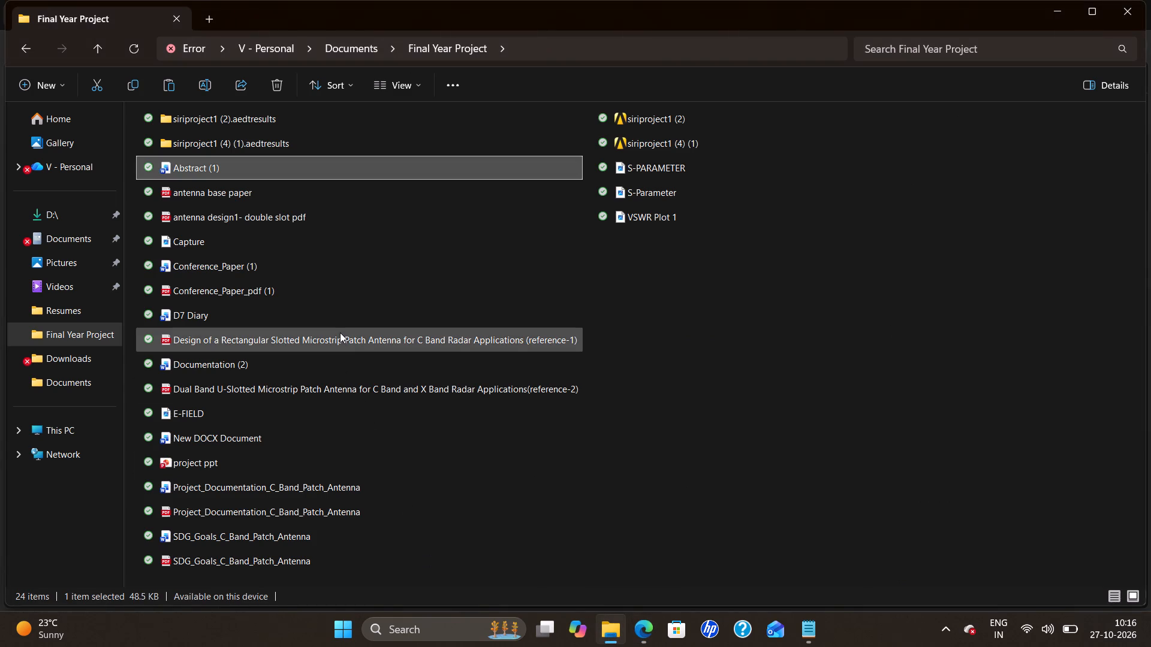
{"action": "double_click", "coordinate": [292, 456]}
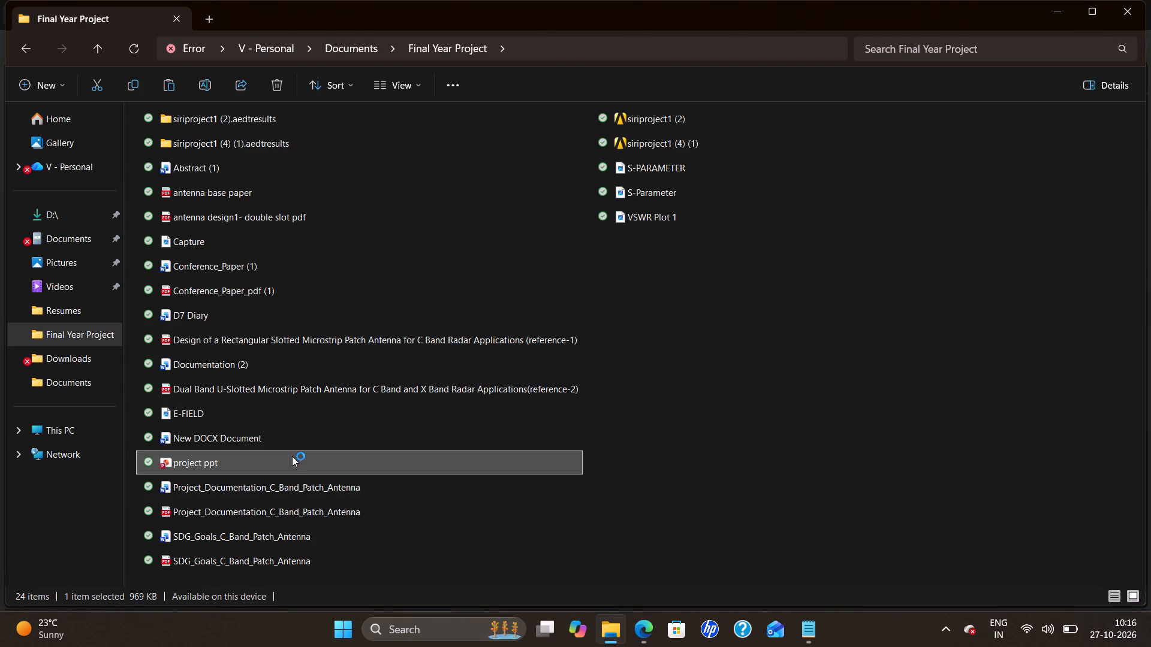
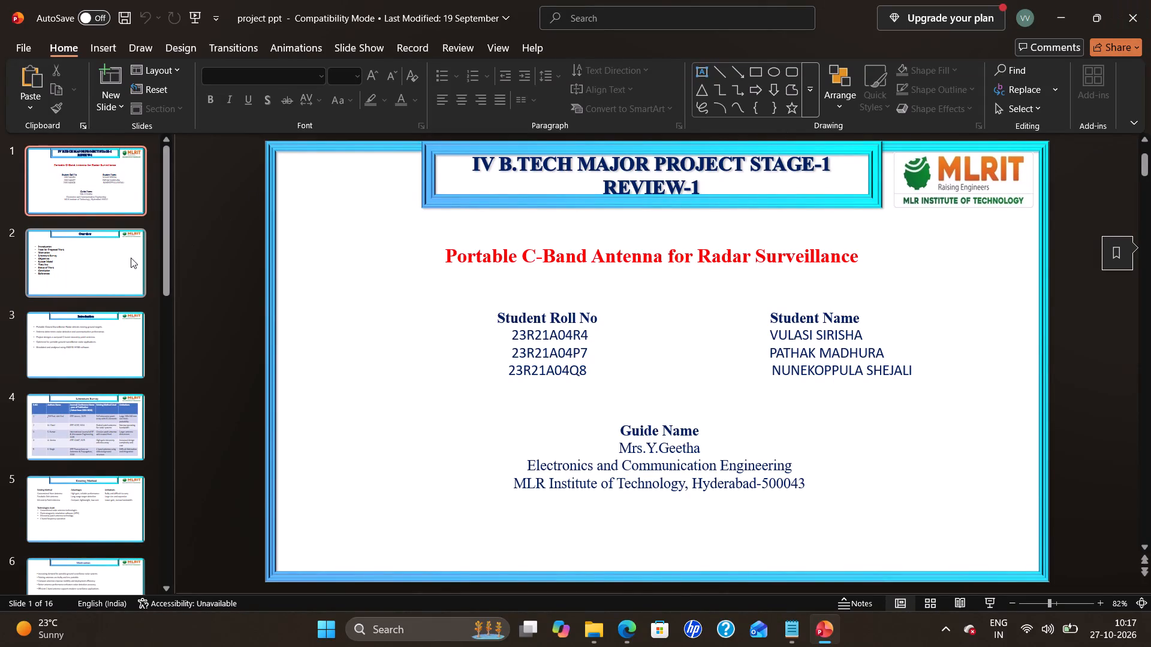
Review the presentation slides from Overview through Conclusion, including the literature survey, system model, antenna design and result analysis.
{"action": "key", "text": "Right"}
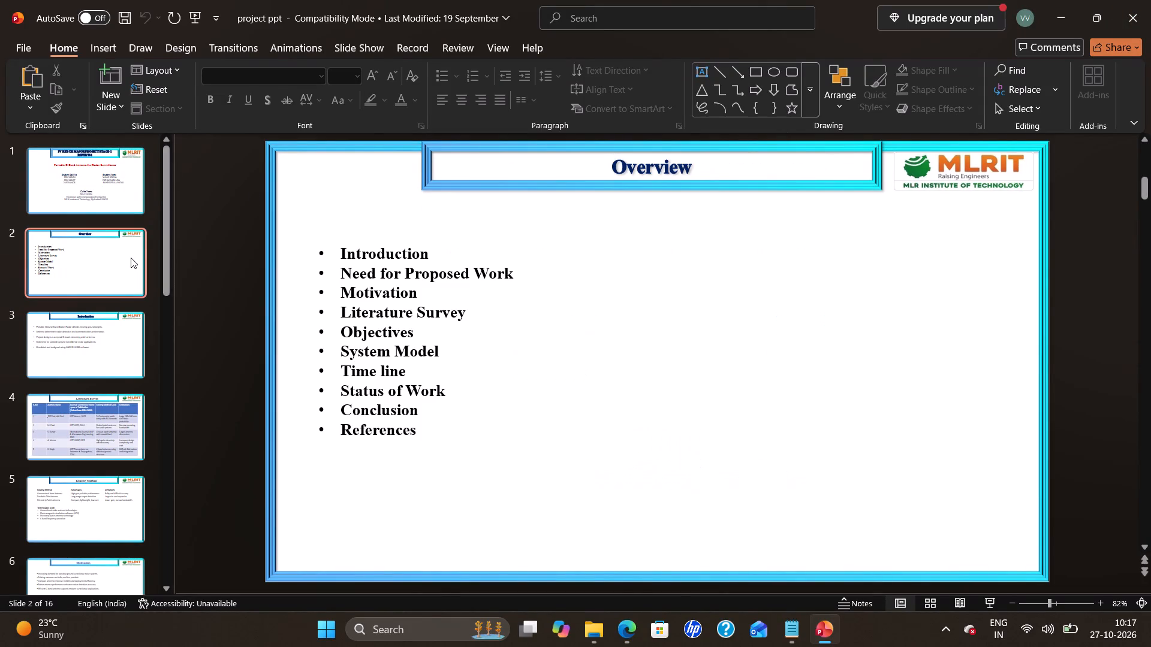
{"action": "key", "text": "Right"}
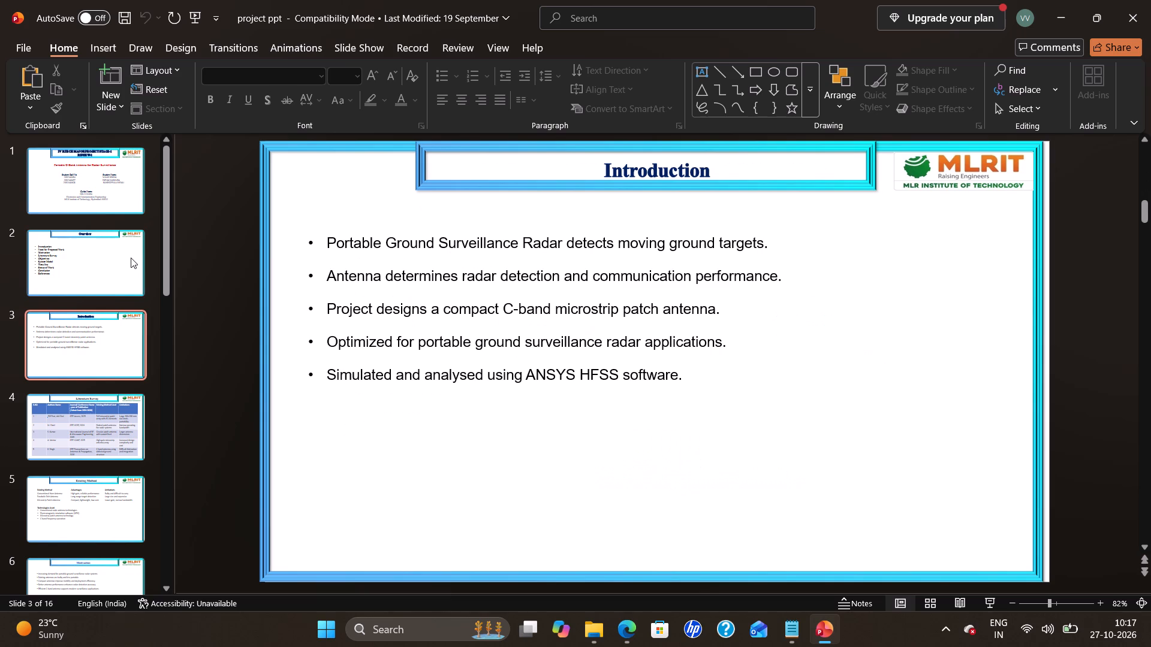
{"action": "key", "text": "Right"}
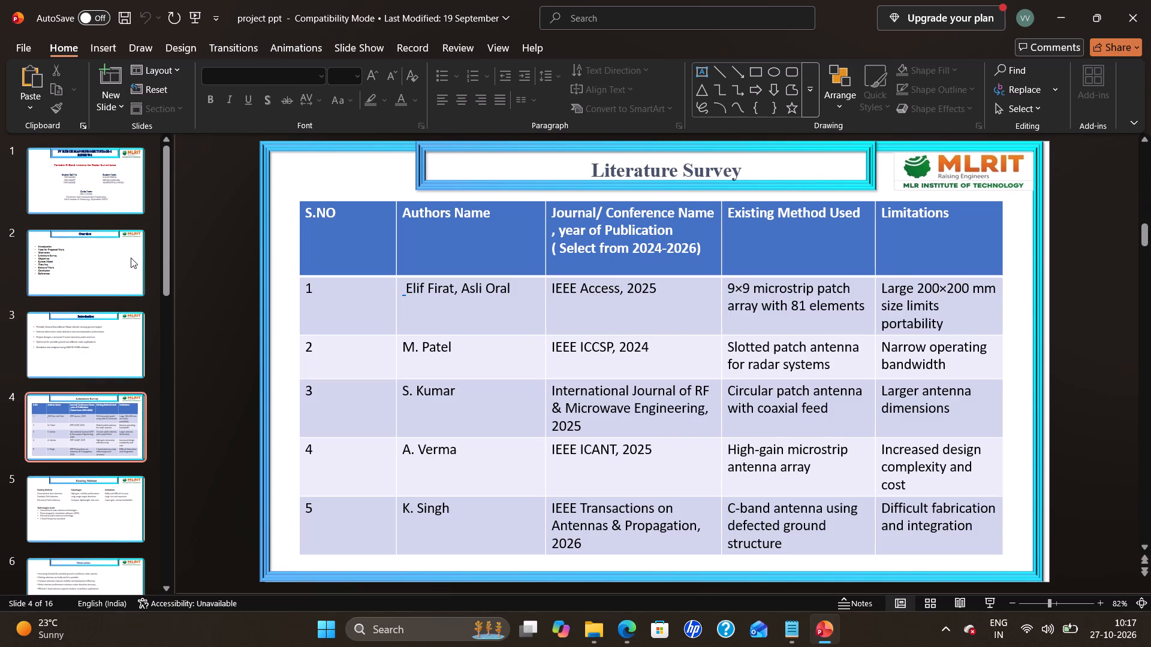
{"action": "key", "text": "Right"}
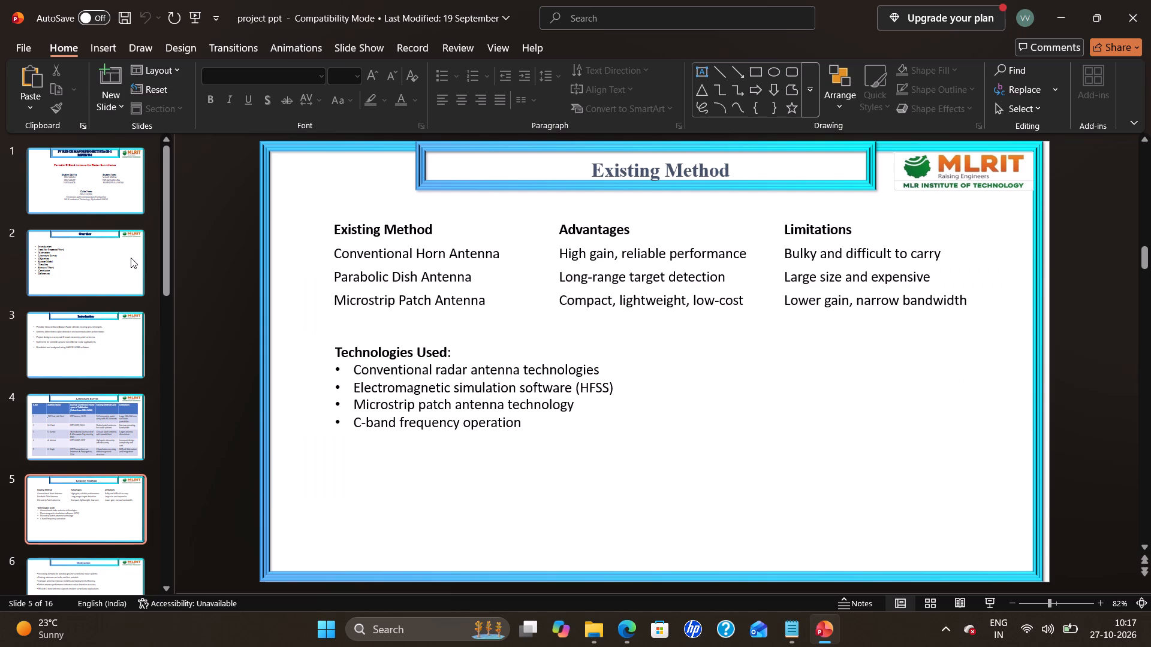
{"action": "key", "text": "Right"}
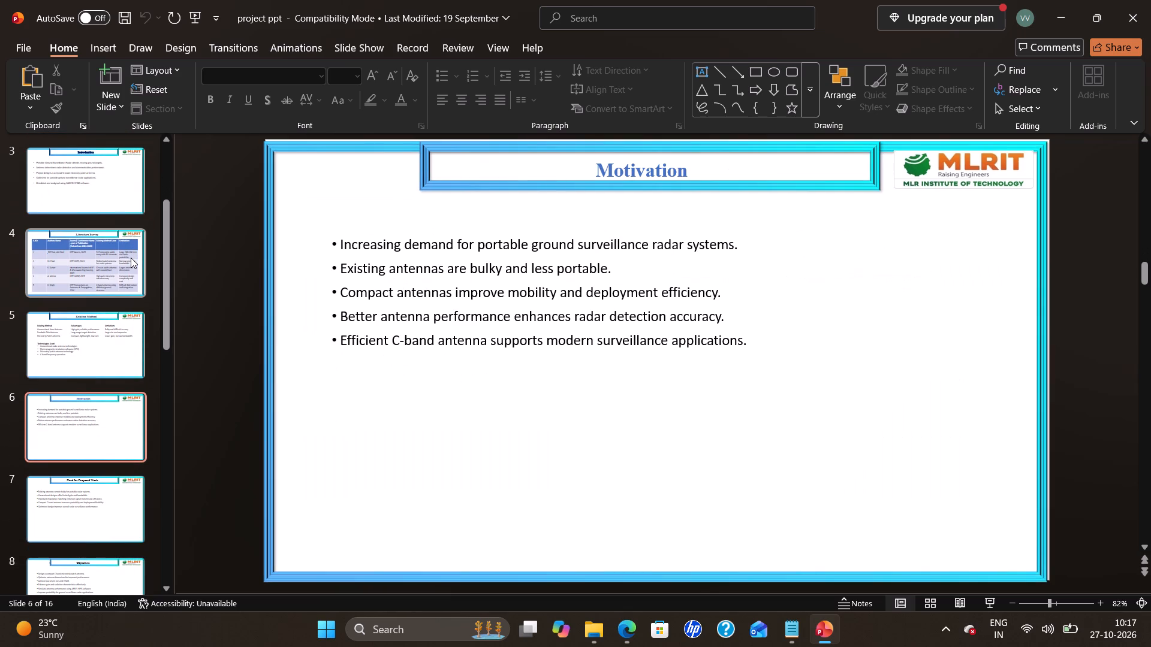
{"action": "key", "text": "Right"}
{"action": "key", "text": "Right"}
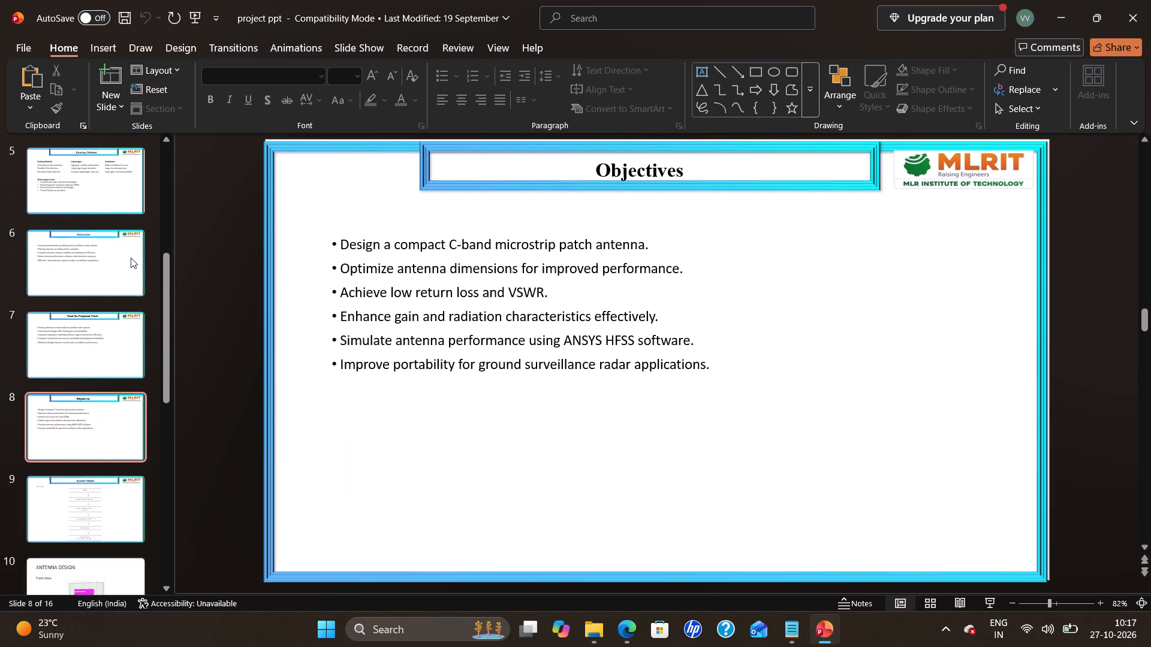
{"action": "key", "text": "Right"}
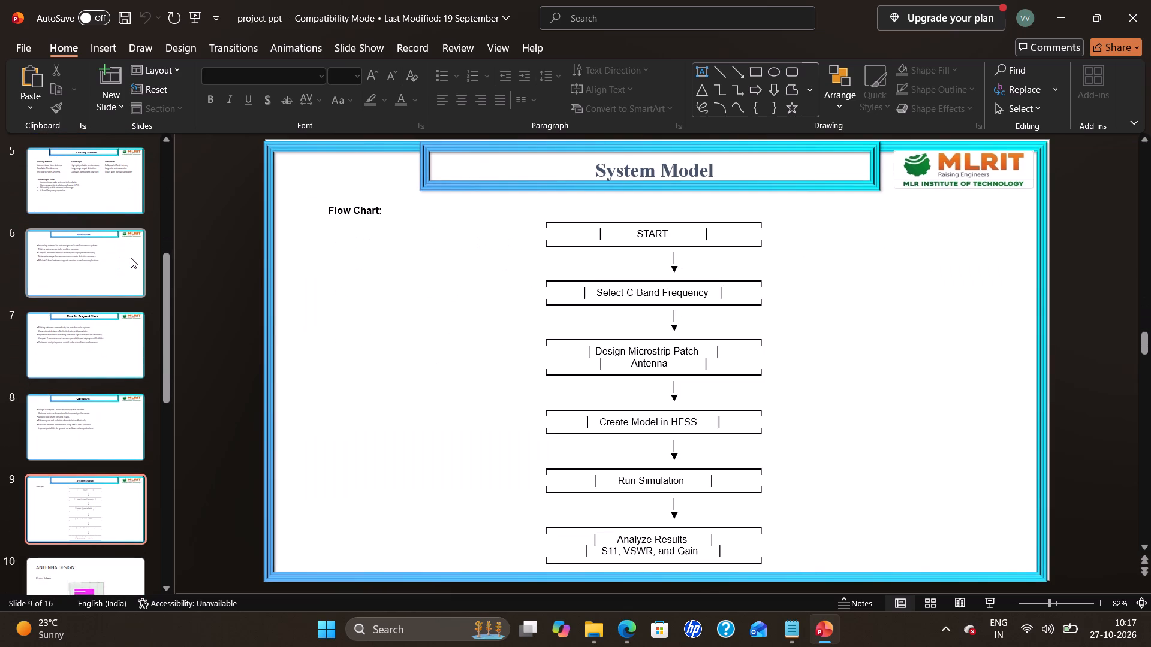
{"action": "key", "text": "Right"}
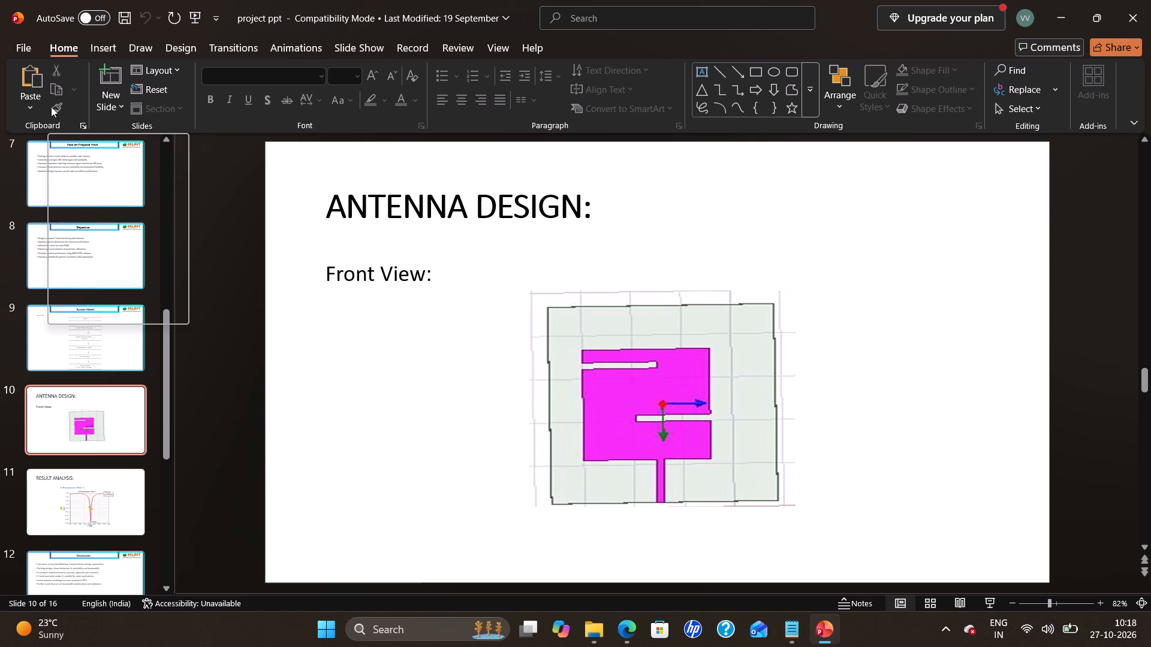
{"action": "left_click", "coordinate": [116, 505]}
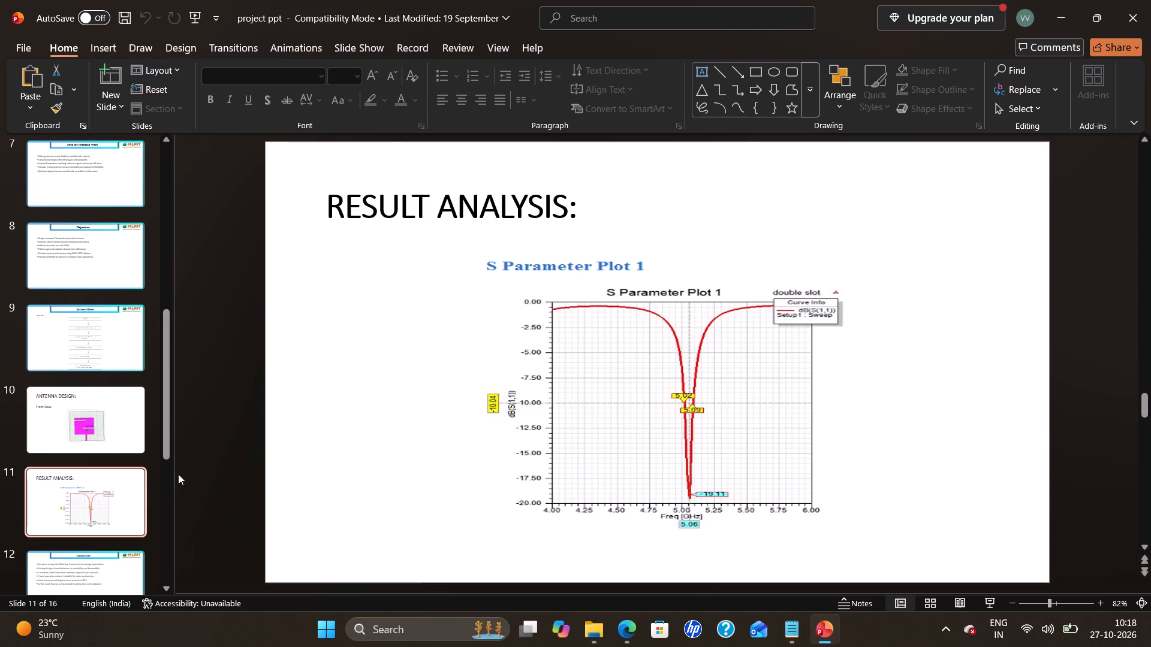
{"action": "scroll", "coordinate": [103, 470], "scroll_direction": "down", "scroll_amount": 4}
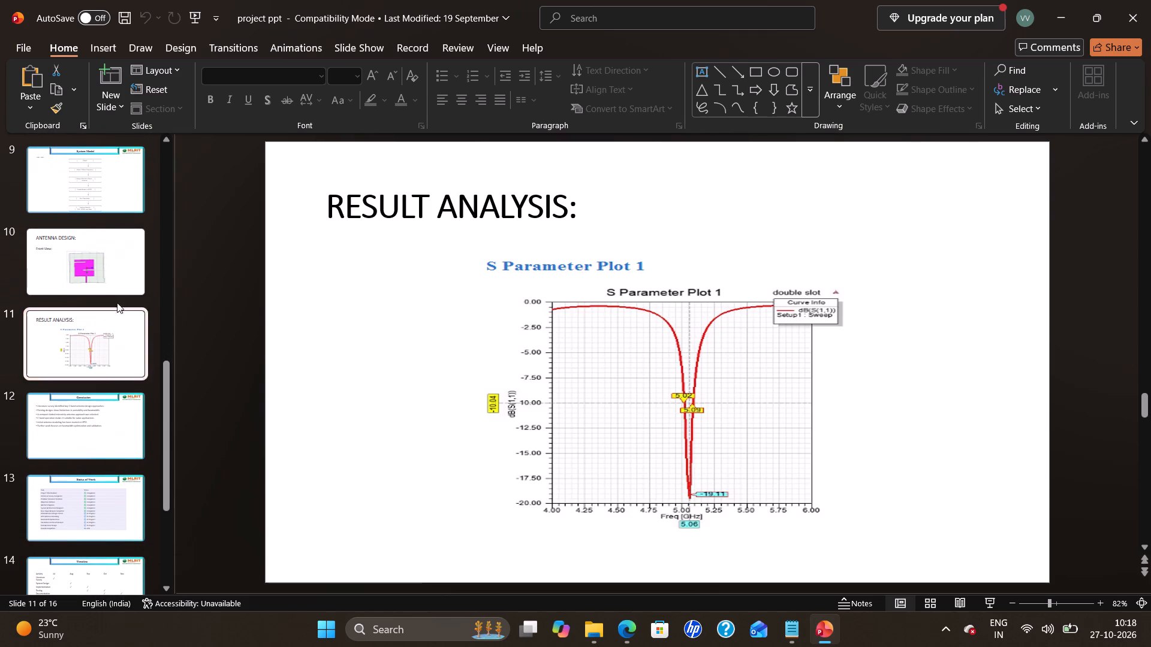
{"action": "left_click", "coordinate": [111, 443]}
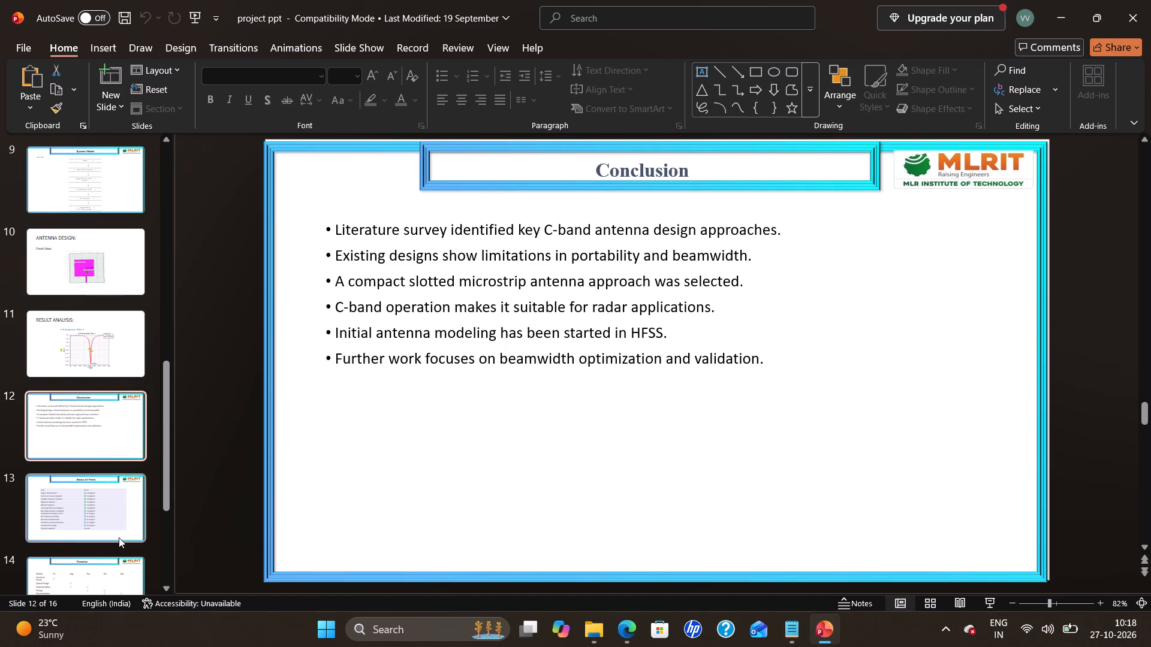
On the Status of Work slide, clear the "In Progress" statuses from Initial Antenna Design Started through Final Antenna Design.
{"action": "left_click", "coordinate": [122, 507]}
{"action": "scroll", "coordinate": [124, 433], "scroll_direction": "down", "scroll_amount": 2}
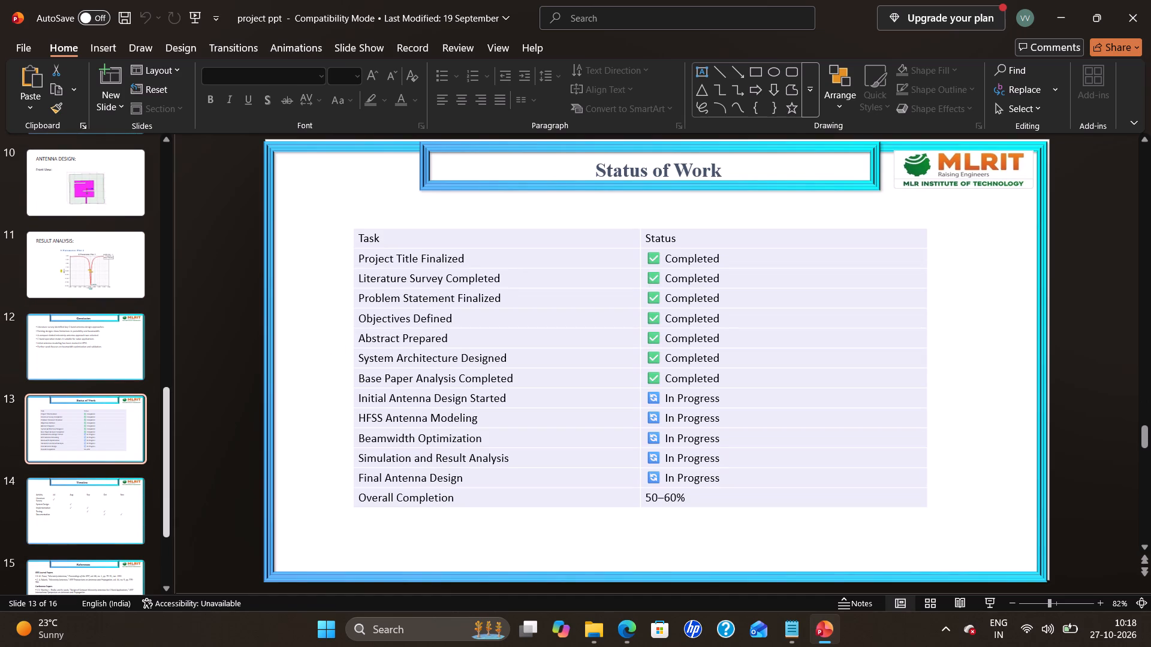
{"action": "left_click", "coordinate": [677, 397]}
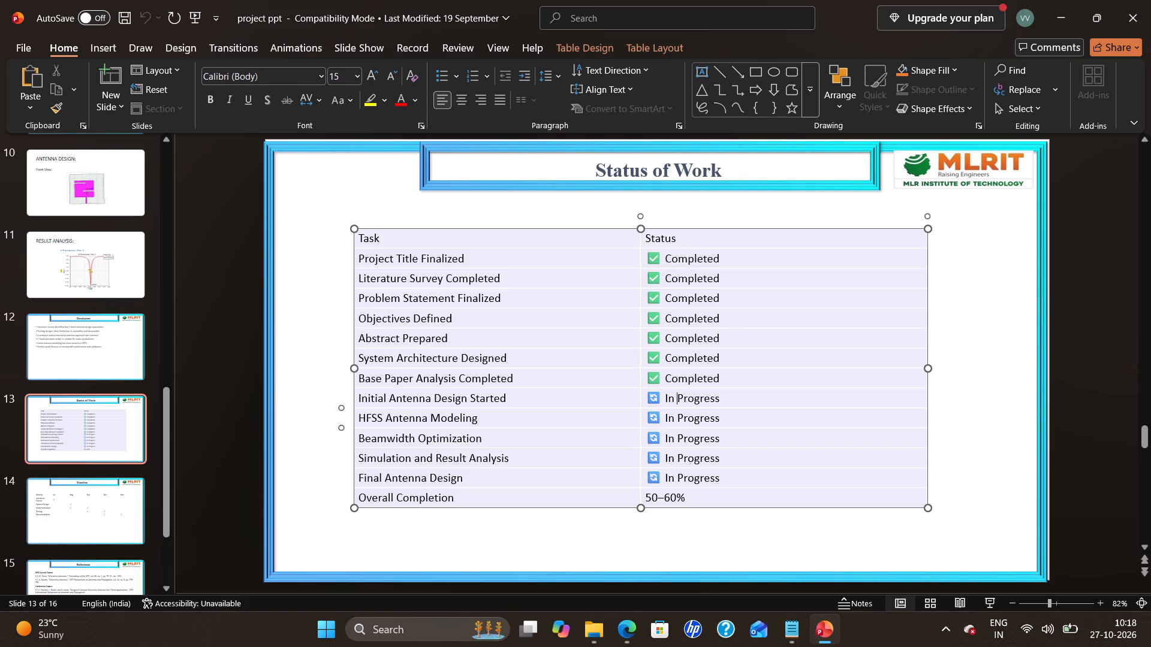
{"action": "left_click_drag", "start_coordinate": [650, 395], "coordinate": [676, 420]}
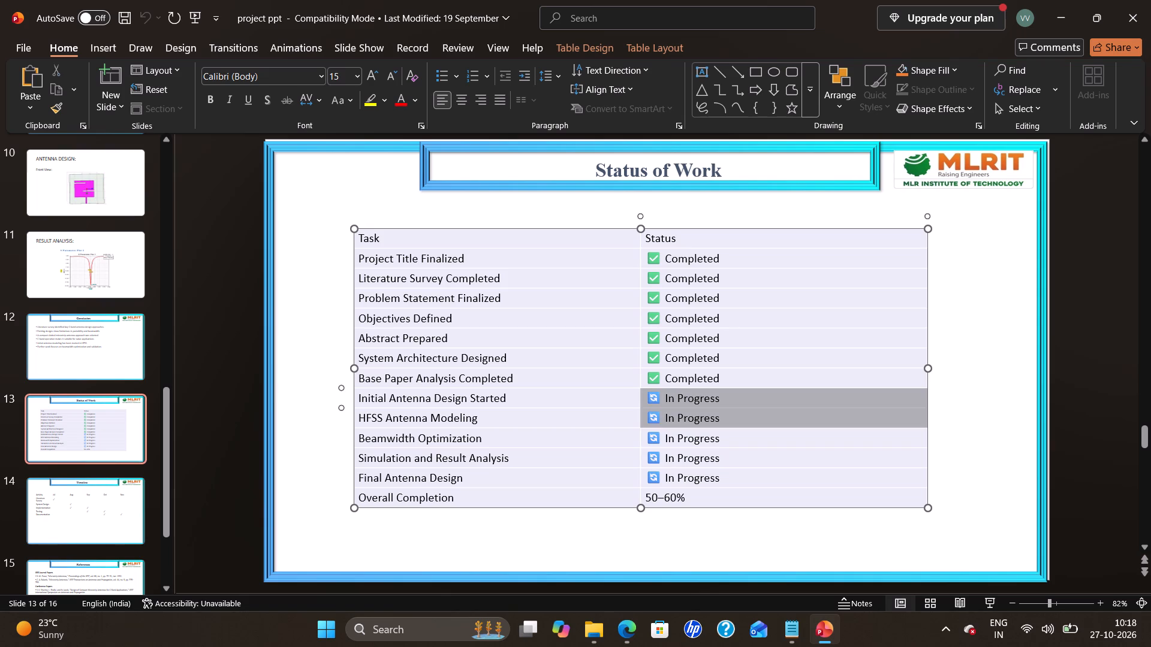
{"action": "left_click_drag", "start_coordinate": [676, 420], "coordinate": [714, 485]}
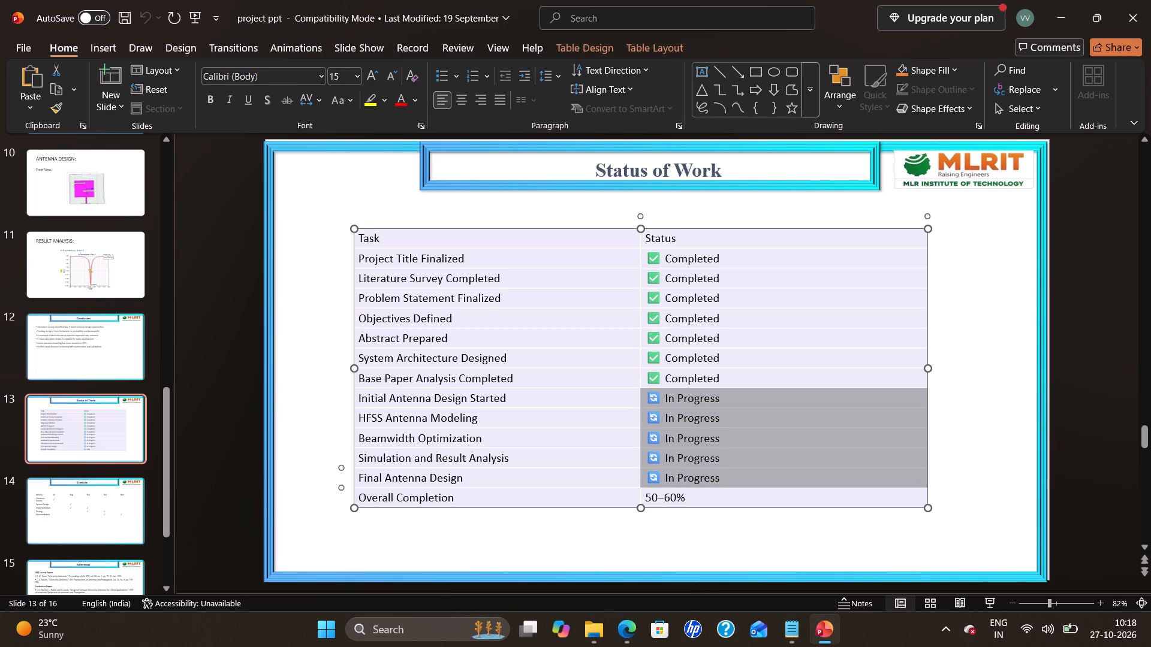
{"action": "key", "text": "Delete"}
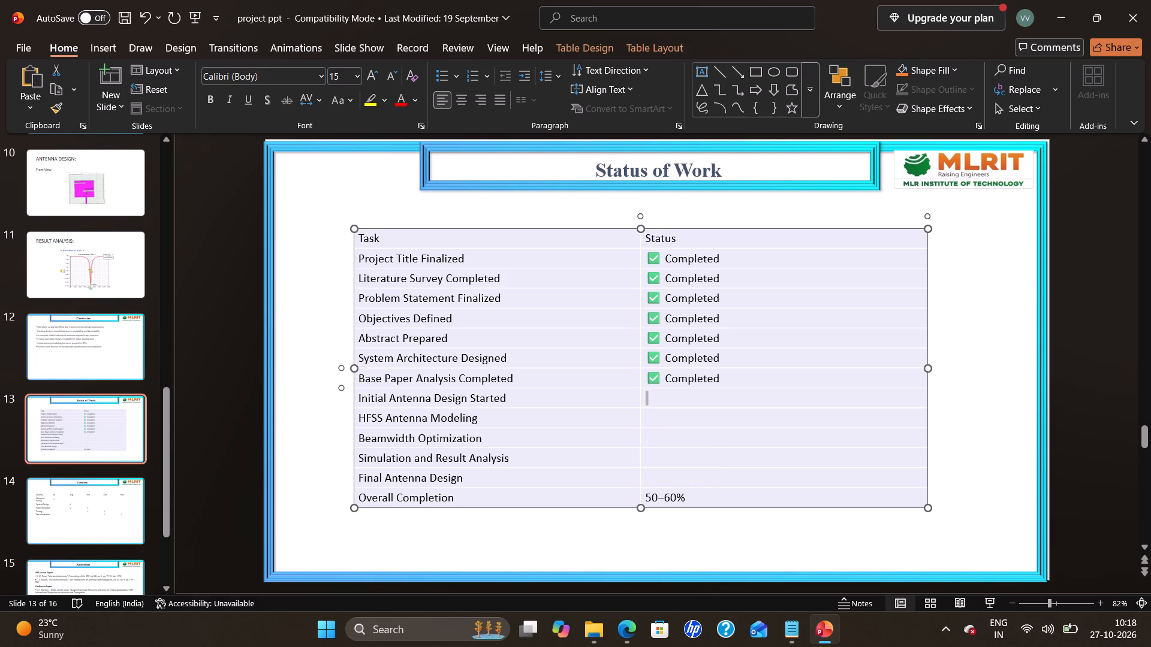
Copy the checkmarked "Completed" status into the Initial Antenna Design Started and HFSS Antenna Modeling rows, without extra blank lines.
{"action": "left_click_drag", "start_coordinate": [648, 376], "coordinate": [697, 377]}
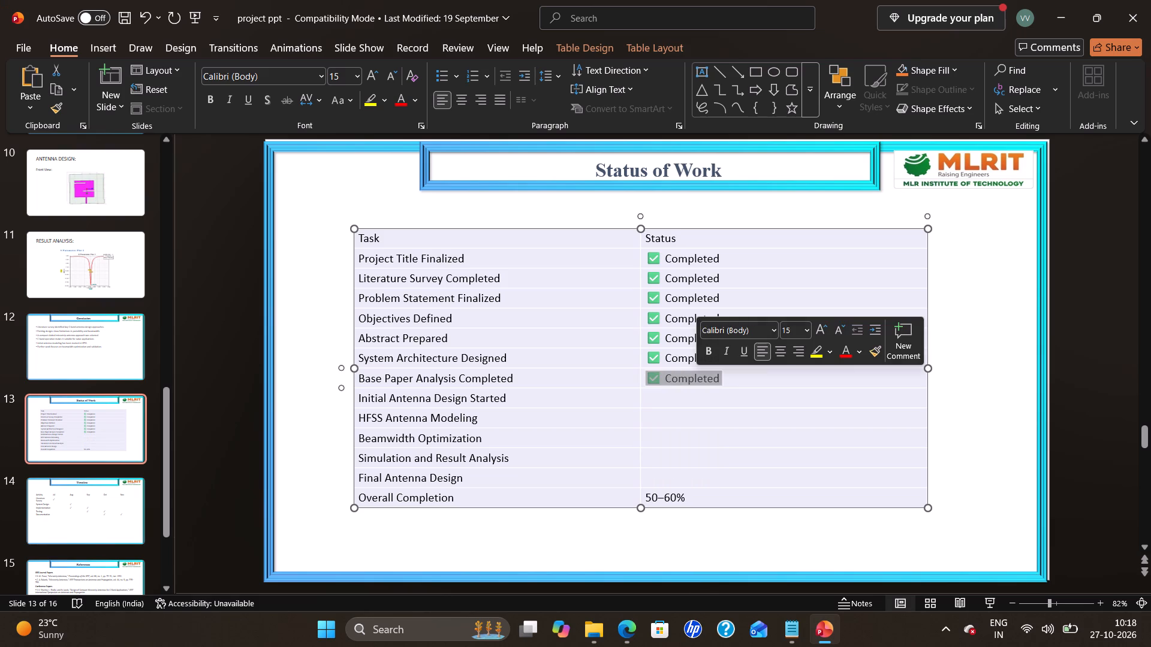
{"action": "key", "text": "ctrl+c"}
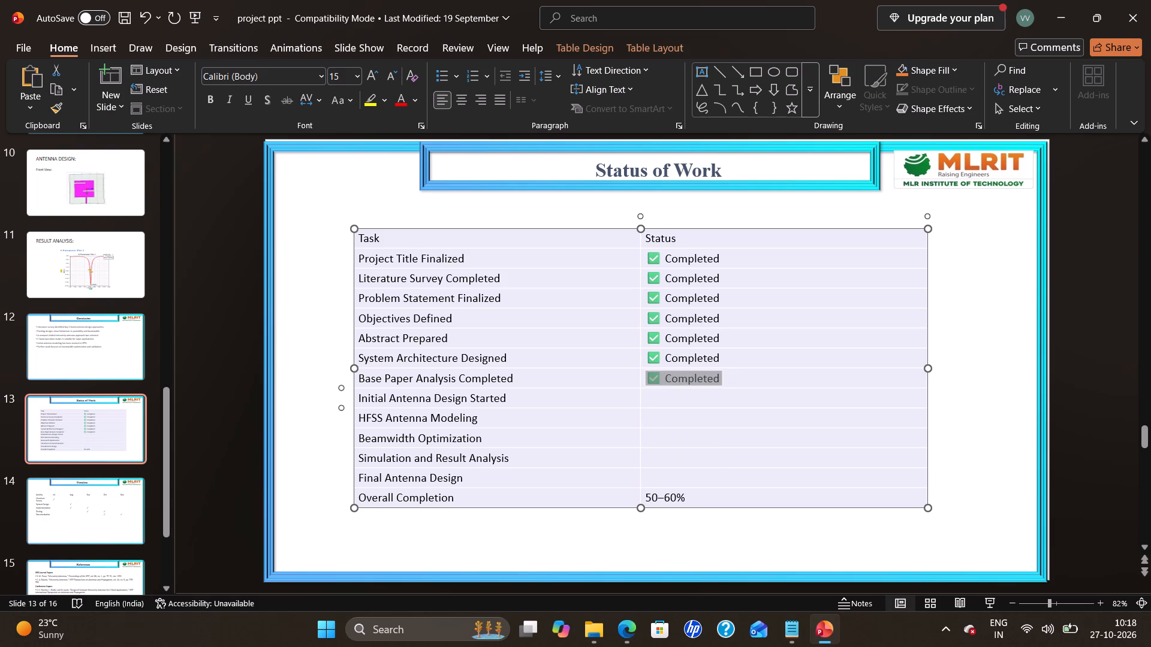
{"action": "left_click", "coordinate": [677, 400]}
{"action": "key", "text": "ctrl+v"}
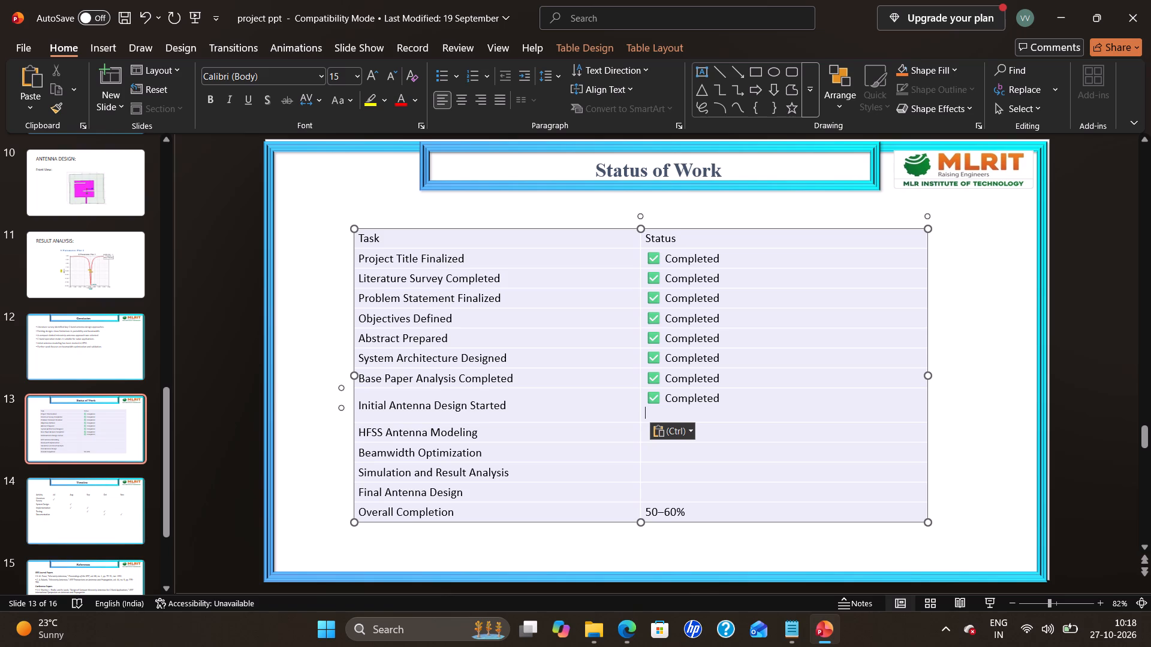
{"action": "left_click", "coordinate": [707, 432]}
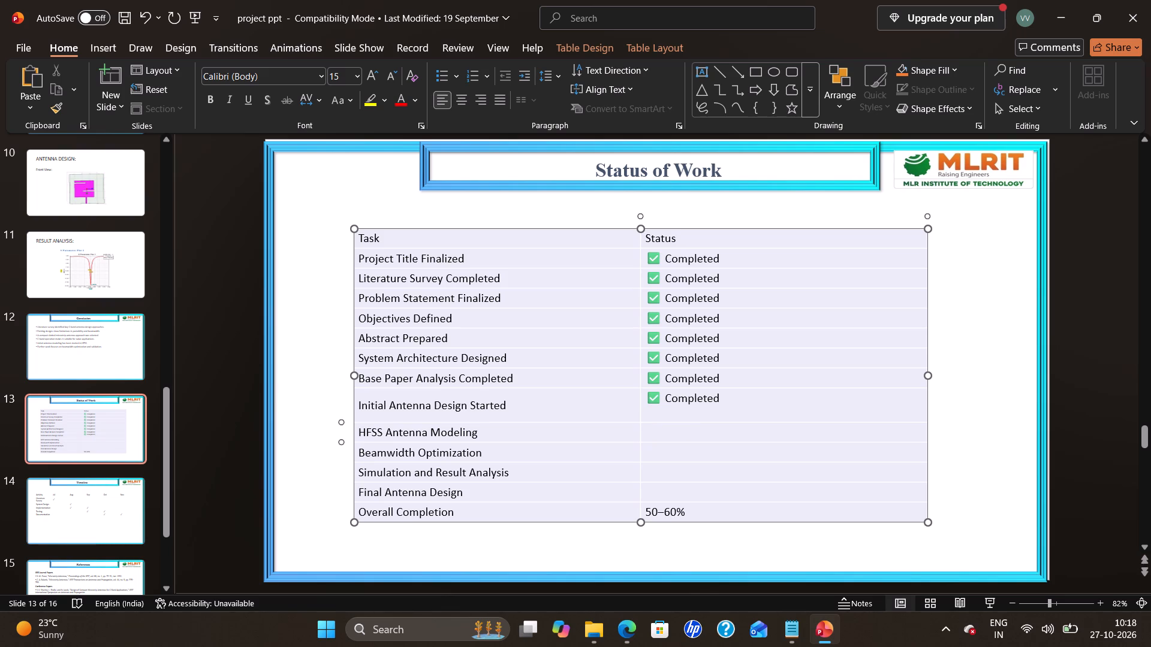
{"action": "key", "text": "ctrl+v"}
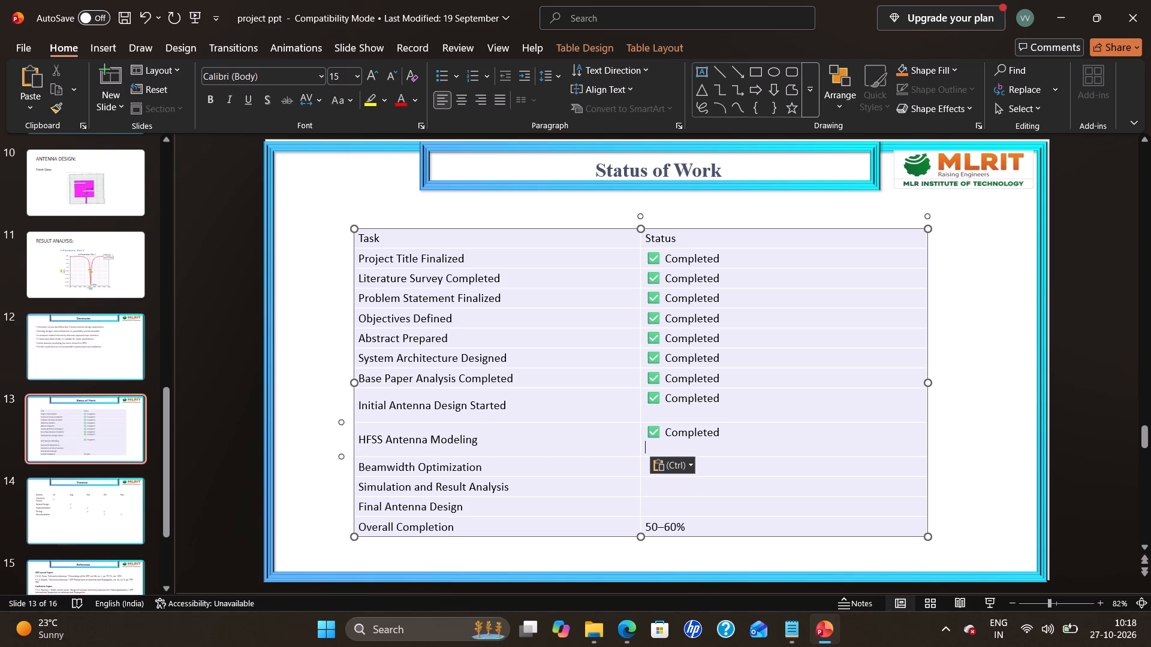
{"action": "left_click", "coordinate": [649, 415]}
{"action": "key", "text": "BackSpace"}
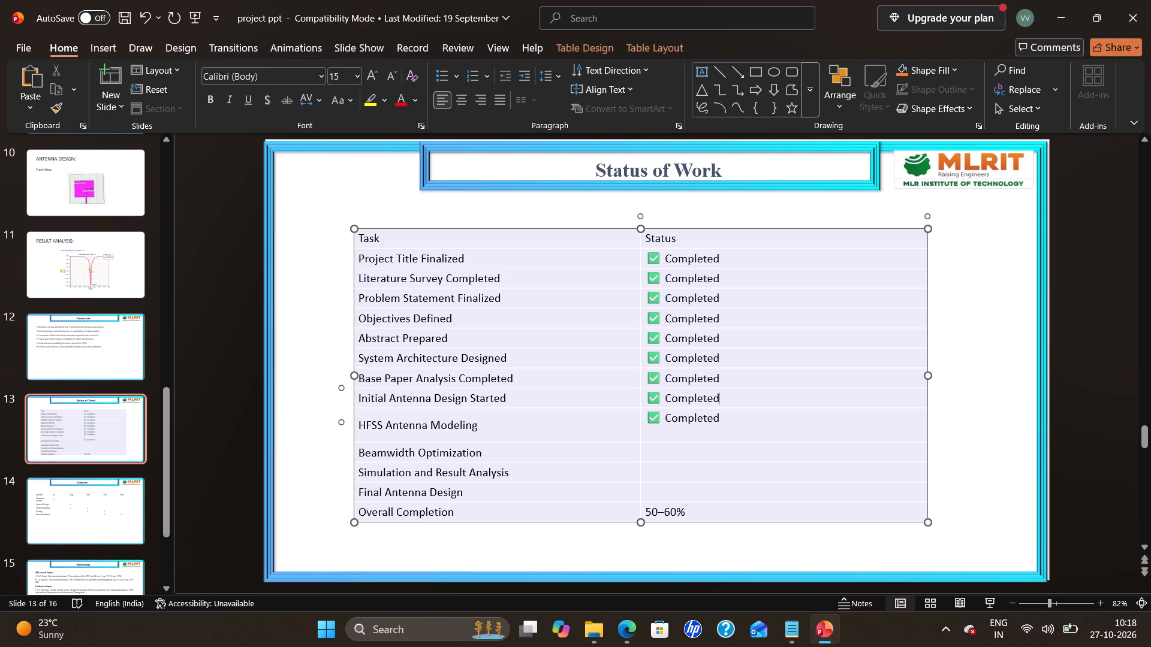
{"action": "left_click", "coordinate": [653, 433]}
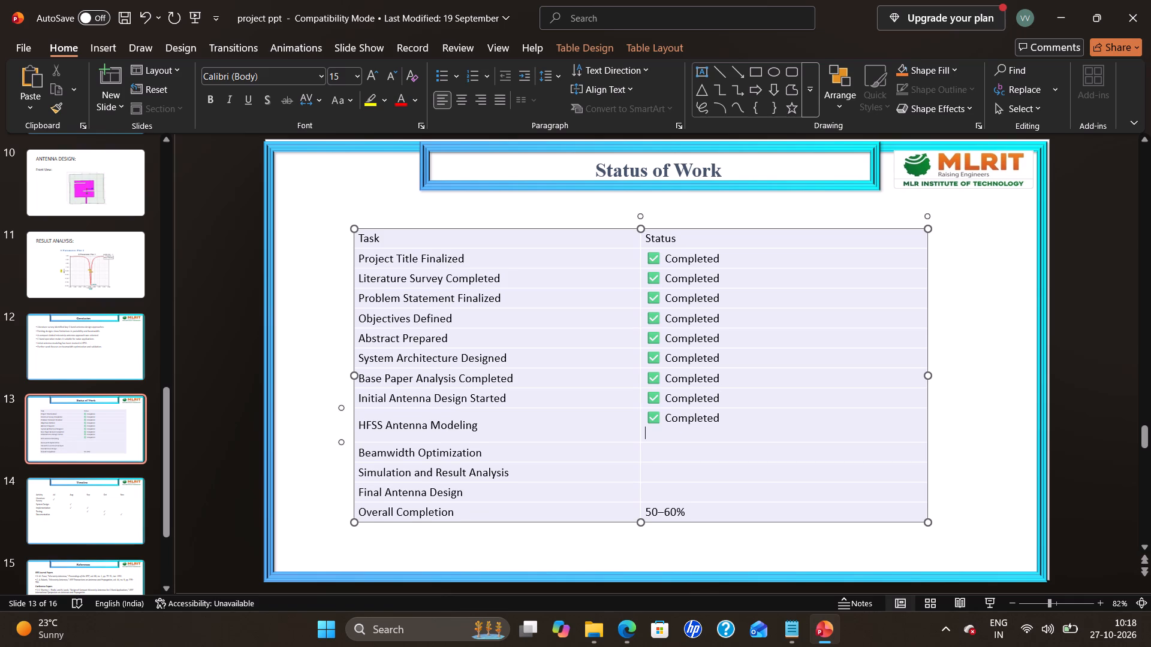
{"action": "key", "text": "BackSpace"}
Paste the "Completed" status into the Beamwidth Optimization, Simulation and Result Analysis, and Final Antenna Design rows, removing the extra blank lines.
{"action": "left_click", "coordinate": [655, 440]}
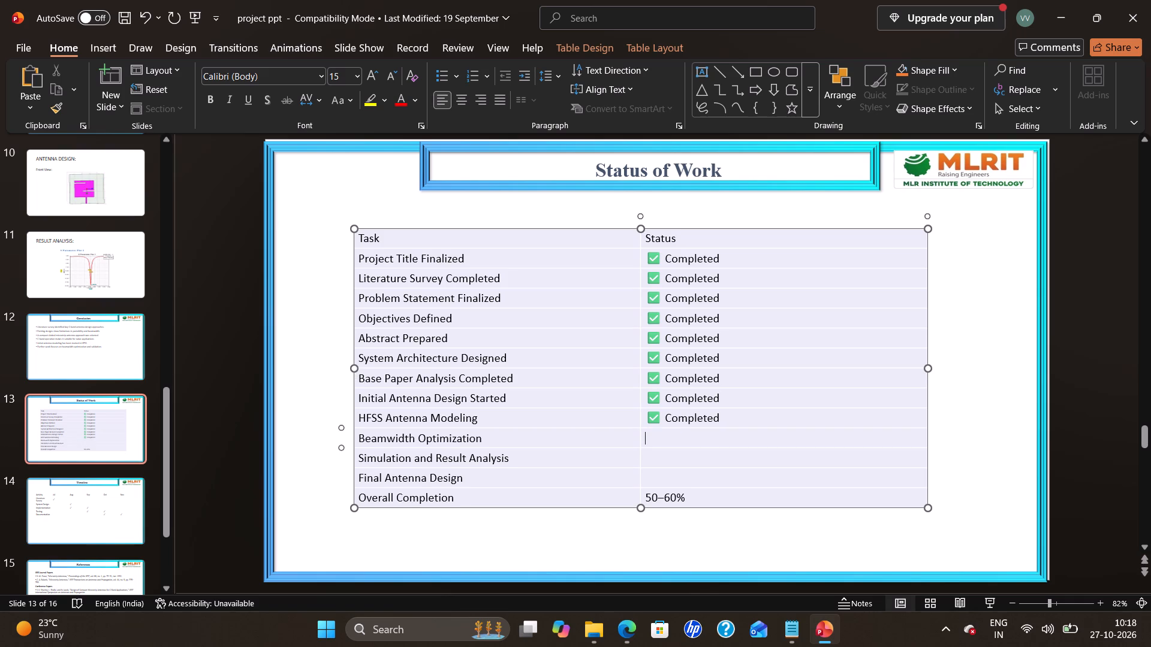
{"action": "key", "text": "ctrl+v"}
{"action": "key", "text": "BackSpace"}
{"action": "left_click", "coordinate": [652, 456]}
{"action": "key", "text": "ctrl+v"}
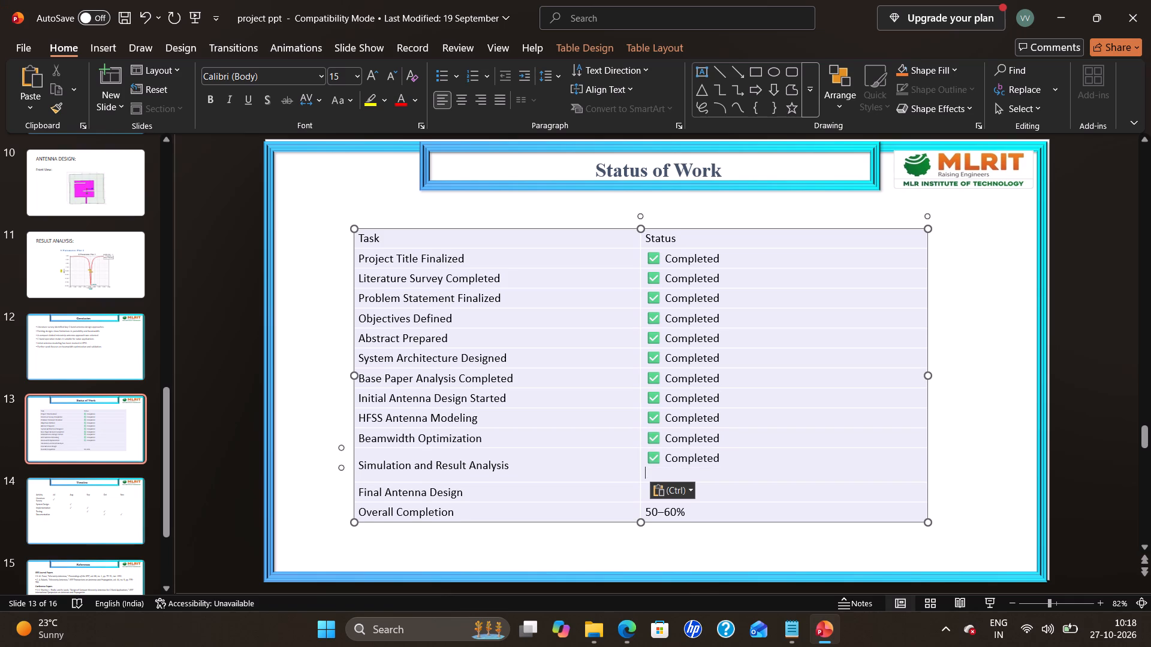
{"action": "key", "text": "BackSpace"}
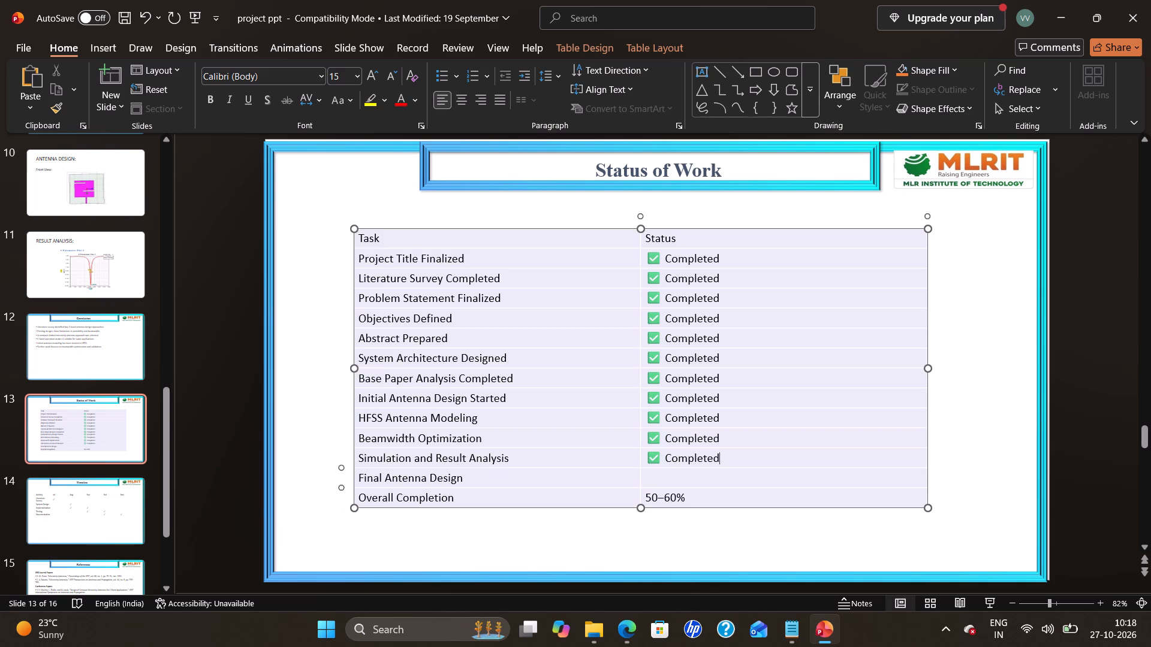
{"action": "left_click", "coordinate": [660, 479]}
{"action": "key", "text": "ctrl+v"}
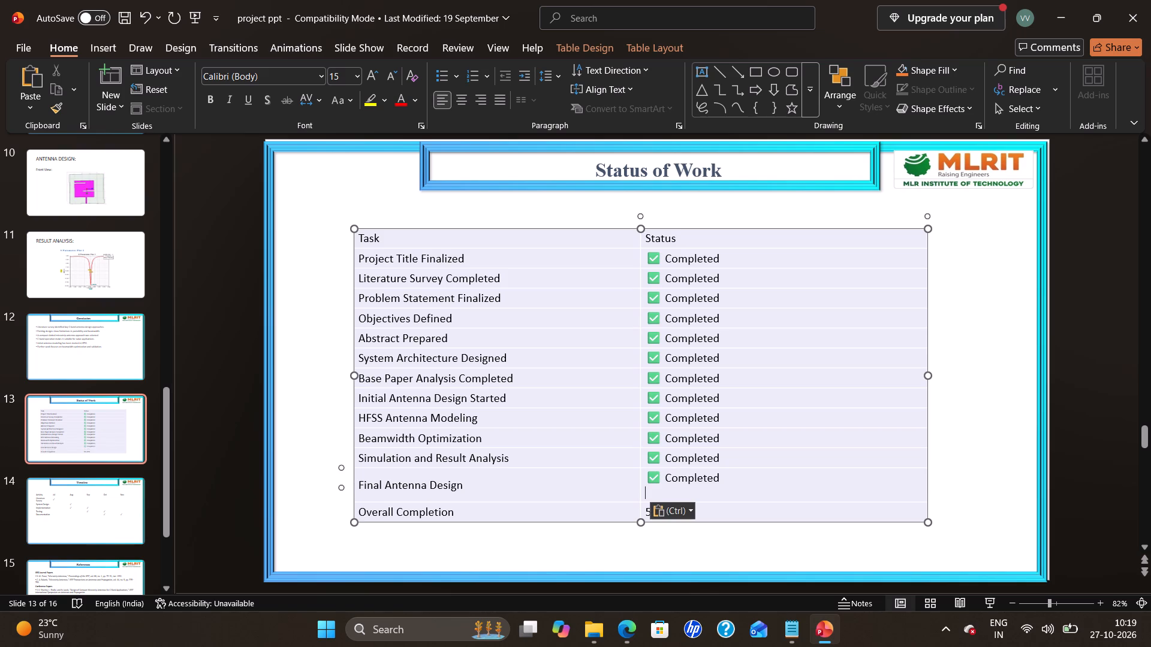
{"action": "key", "text": "BackSpace"}
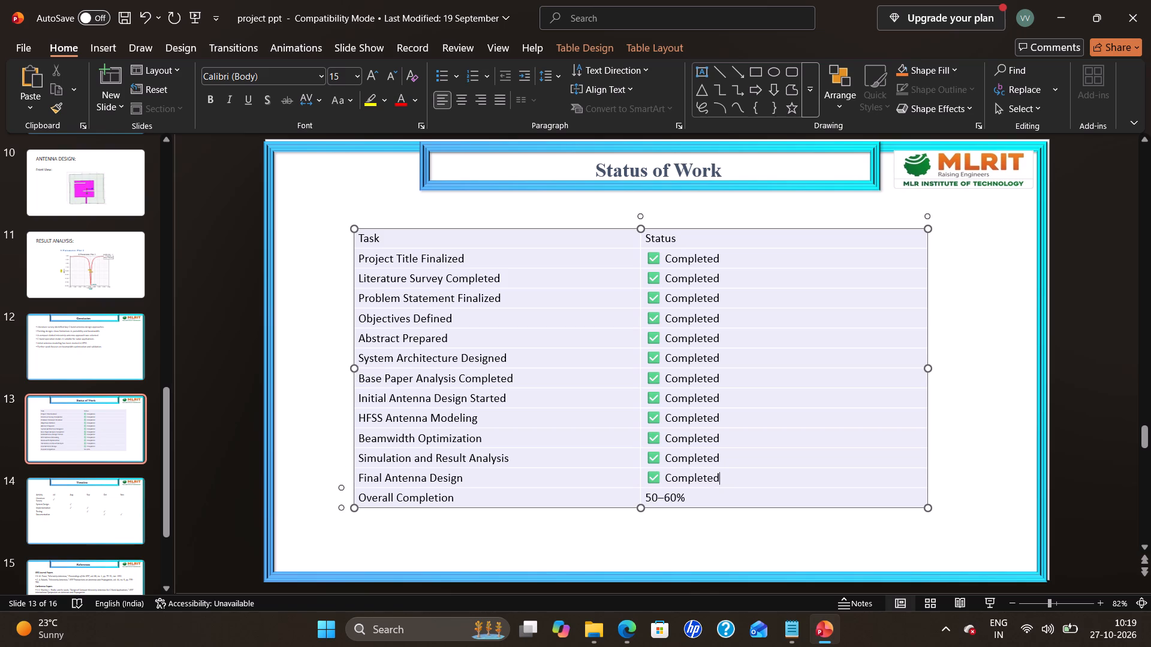
Set the Overall Completion value in the status table to 100%.
{"action": "left_click", "coordinate": [676, 496]}
{"action": "key", "text": "BackSpace"}
{"action": "key", "text": "BackSpace"}
{"action": "key", "text": "BackSpace"}
{"action": "key", "text": "BackSpace"}
{"action": "key", "text": "BackSpace"}
{"action": "key", "text": "1"}
{"action": "key", "text": "0"}
{"action": "key", "text": "0"}
Review the Timeline and References slides.
{"action": "left_click", "coordinate": [76, 516]}
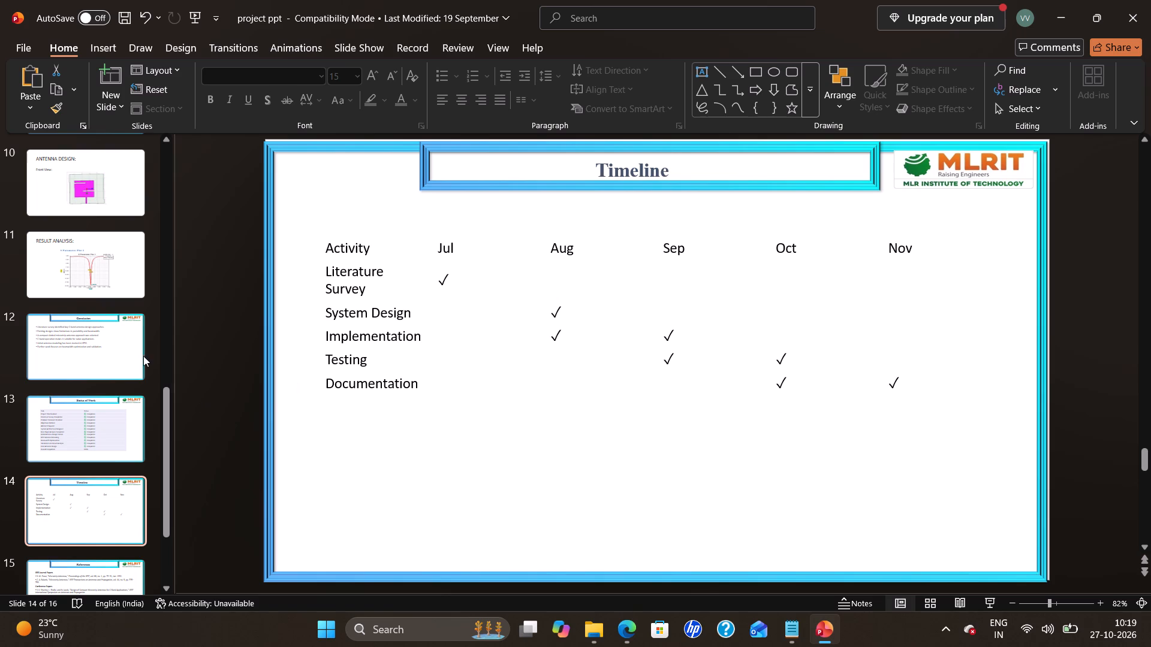
{"action": "scroll", "coordinate": [83, 327], "scroll_direction": "down", "scroll_amount": 6}
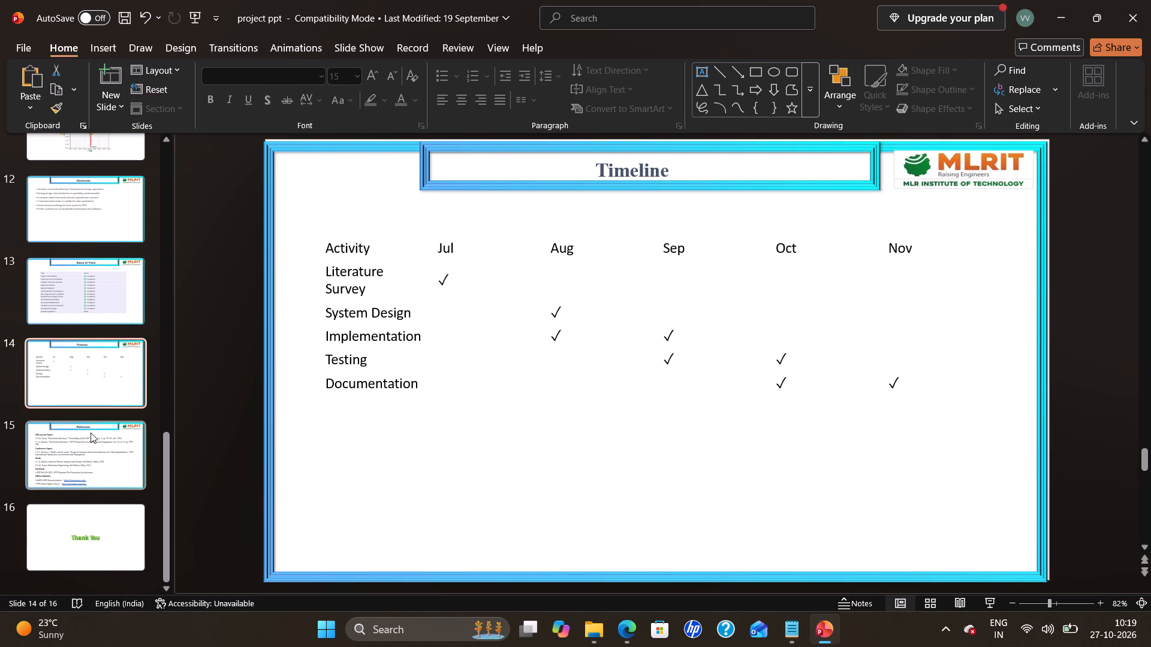
{"action": "left_click", "coordinate": [91, 448]}
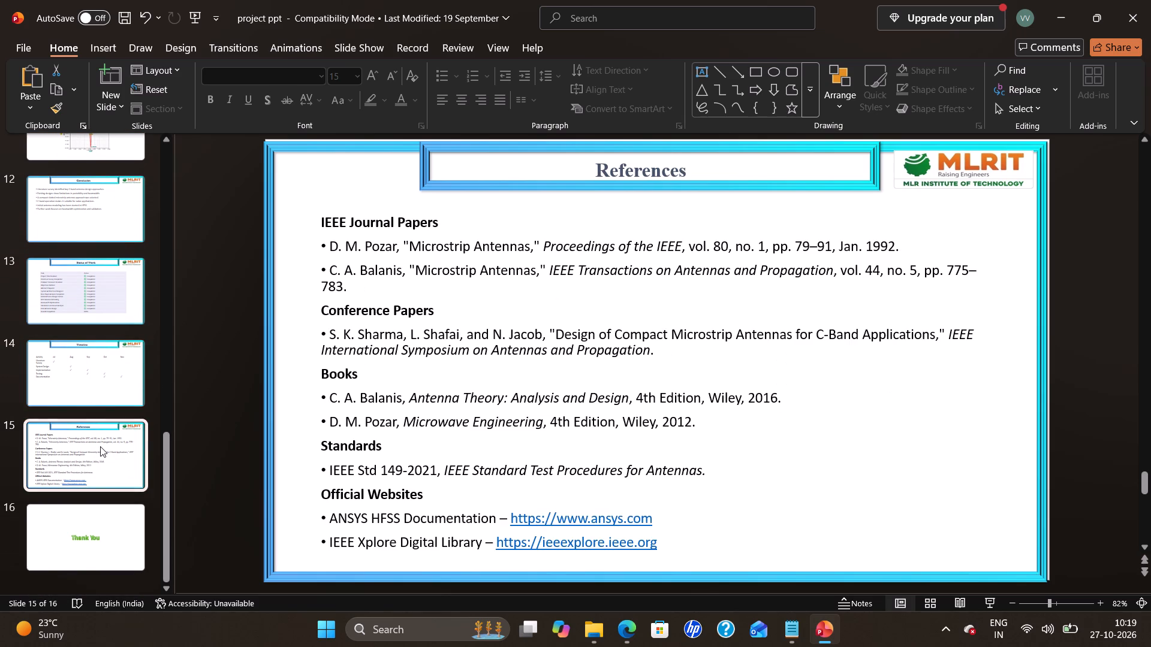
Review the Thank You, References, Antenna Design, Result Analysis, Overview, title and Introduction slides.
{"action": "left_click", "coordinate": [113, 542]}
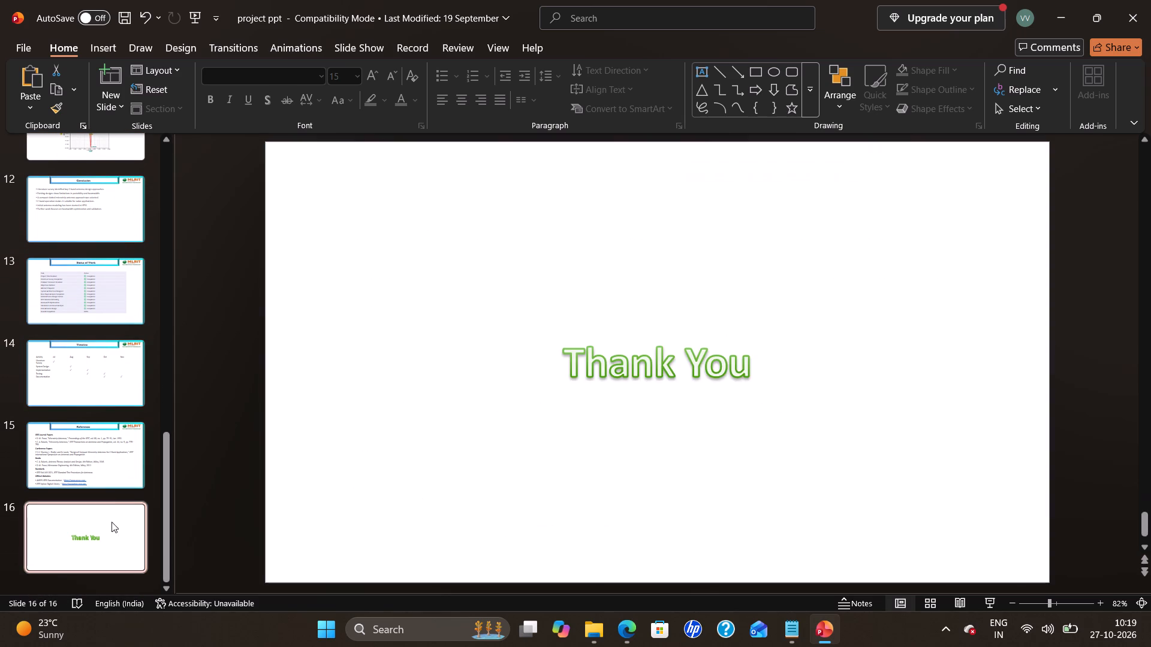
{"action": "left_click", "coordinate": [115, 464]}
{"action": "scroll", "coordinate": [67, 303], "scroll_direction": "up", "scroll_amount": 3}
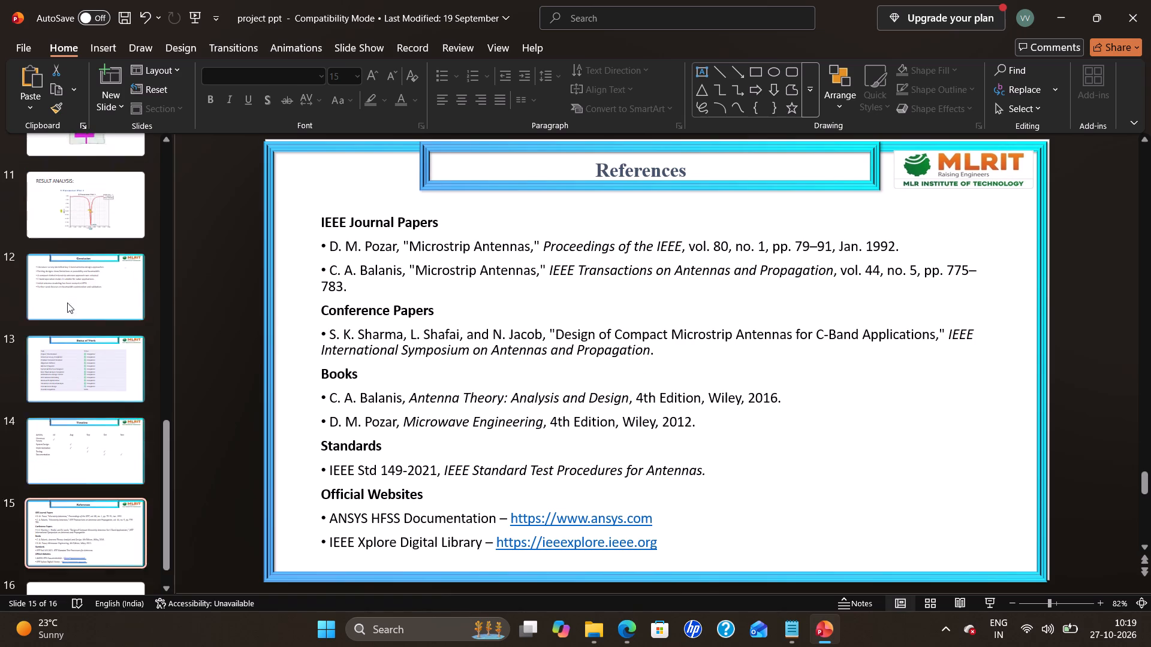
{"action": "scroll", "coordinate": [67, 303], "scroll_direction": "up", "scroll_amount": 8}
{"action": "scroll", "coordinate": [67, 303], "scroll_direction": "down", "scroll_amount": 6}
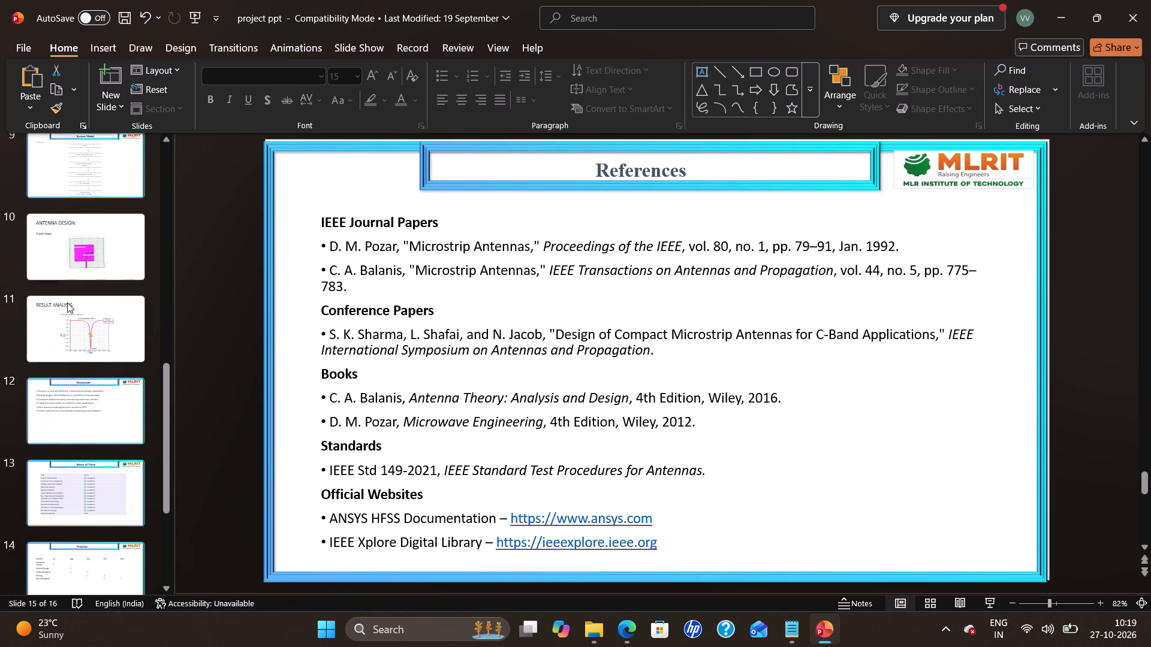
{"action": "left_click", "coordinate": [123, 247]}
{"action": "left_click", "coordinate": [124, 327]}
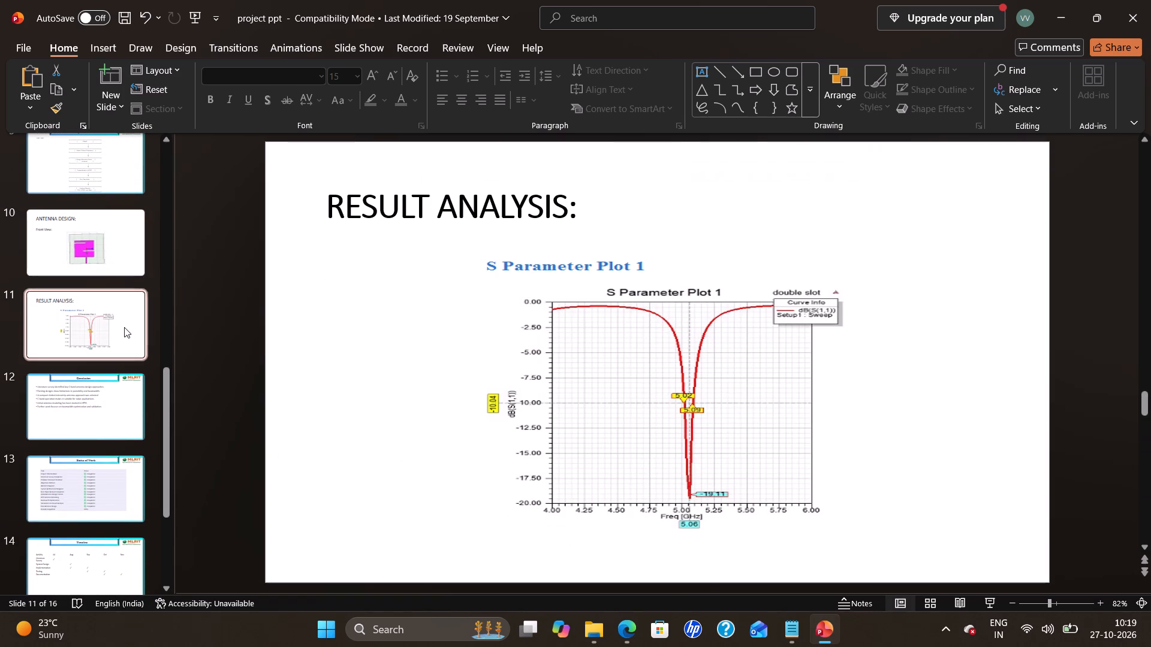
{"action": "scroll", "coordinate": [120, 239], "scroll_direction": "up", "scroll_amount": 4}
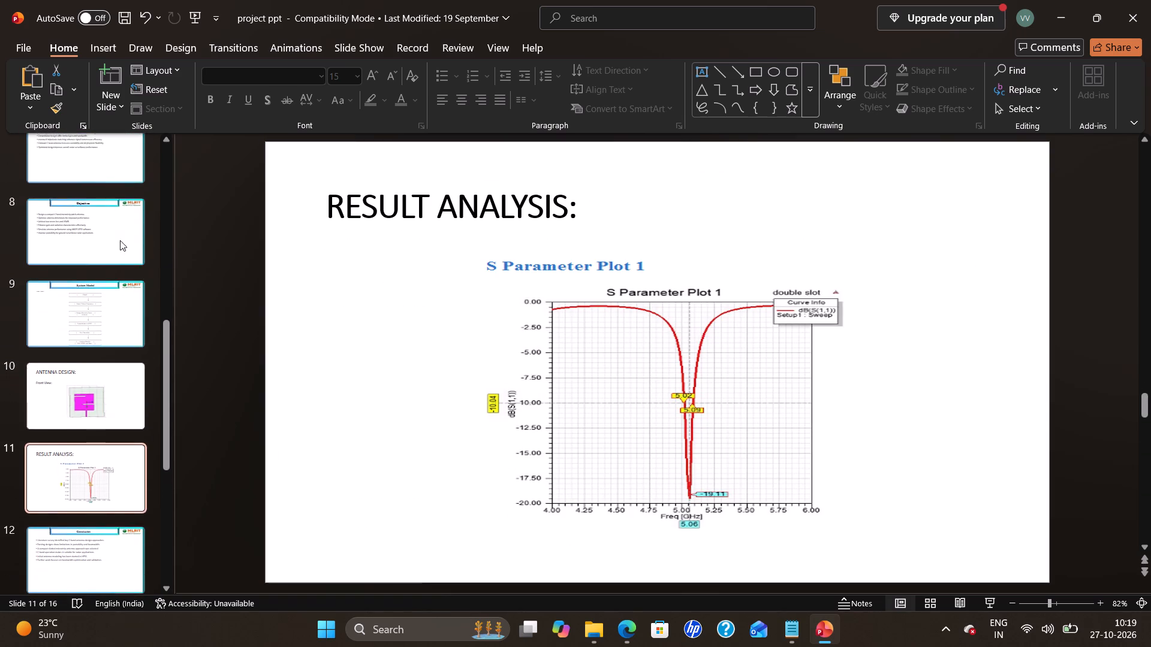
{"action": "scroll", "coordinate": [120, 240], "scroll_direction": "up", "scroll_amount": 17}
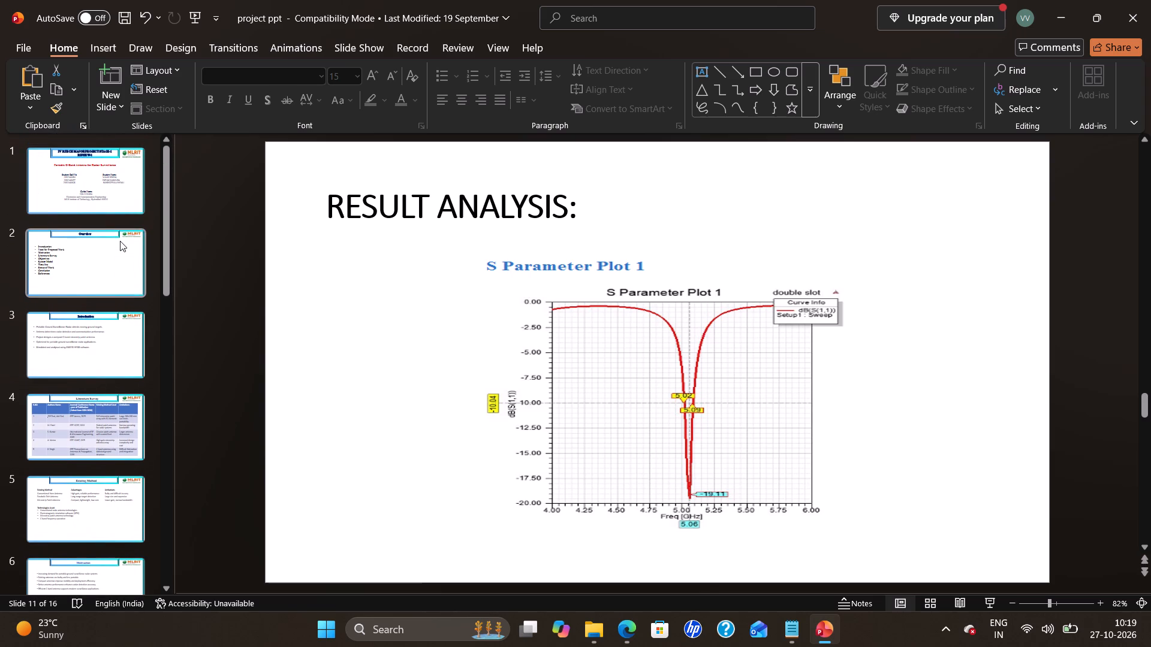
{"action": "scroll", "coordinate": [120, 241], "scroll_direction": "up", "scroll_amount": 3}
{"action": "left_click", "coordinate": [115, 260]}
{"action": "left_click", "coordinate": [122, 194]}
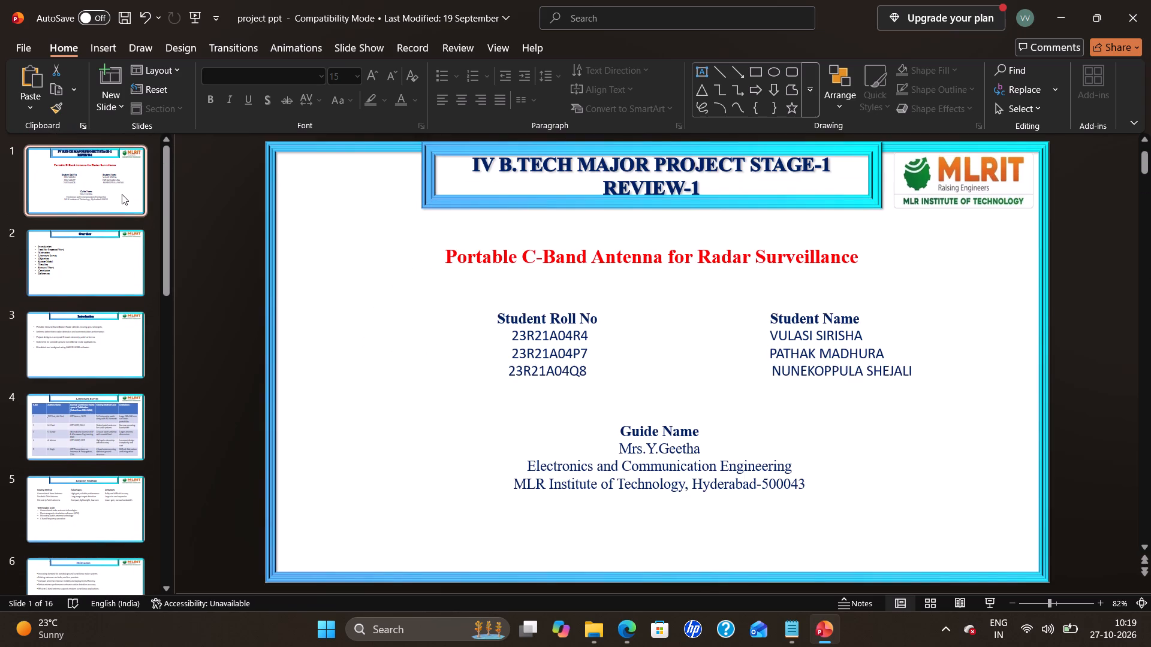
{"action": "left_click", "coordinate": [117, 342]}
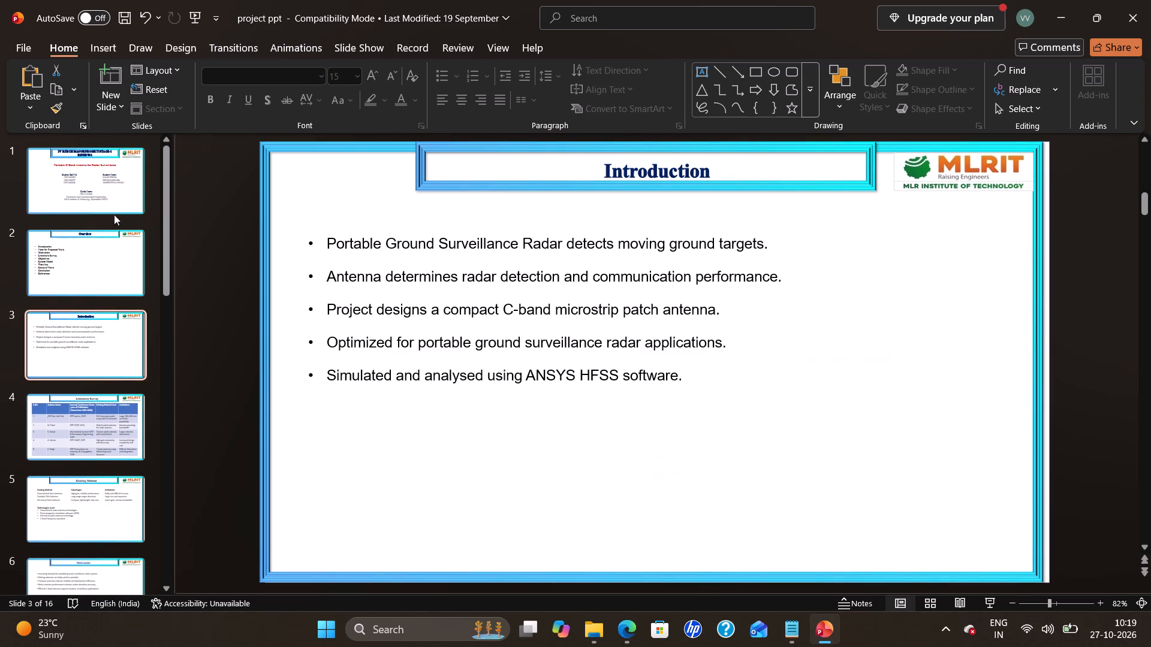
Delete the red project title text from its text box on the title slide.
{"action": "left_click", "coordinate": [103, 190]}
{"action": "left_click", "coordinate": [478, 252]}
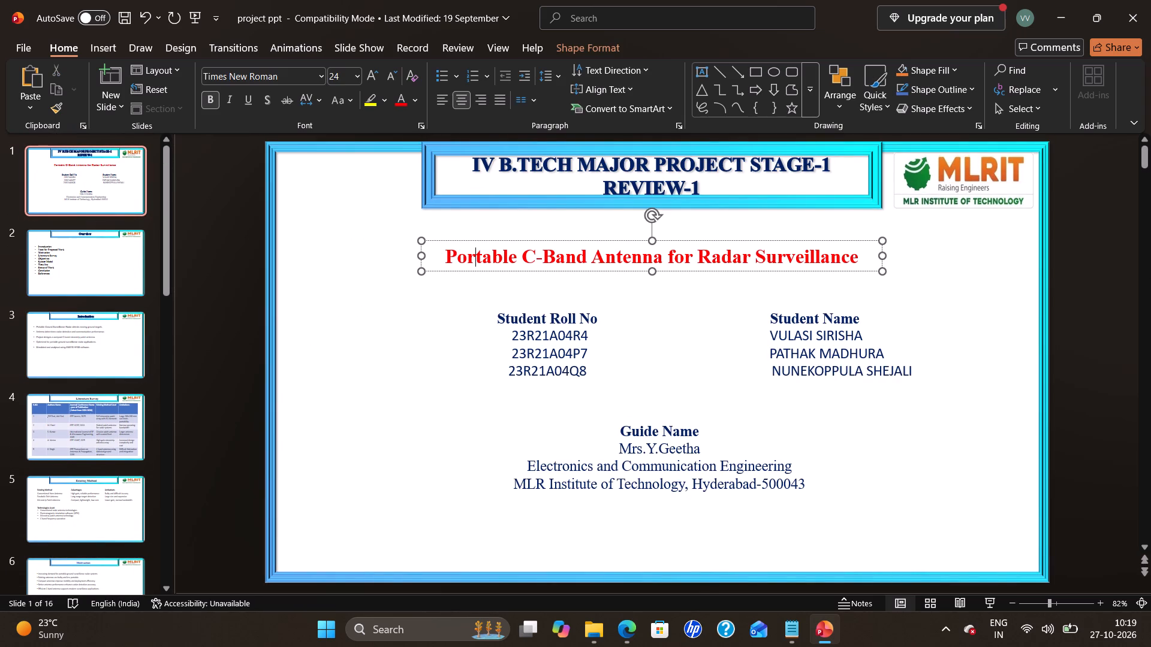
{"action": "key", "text": "ctrl+a"}
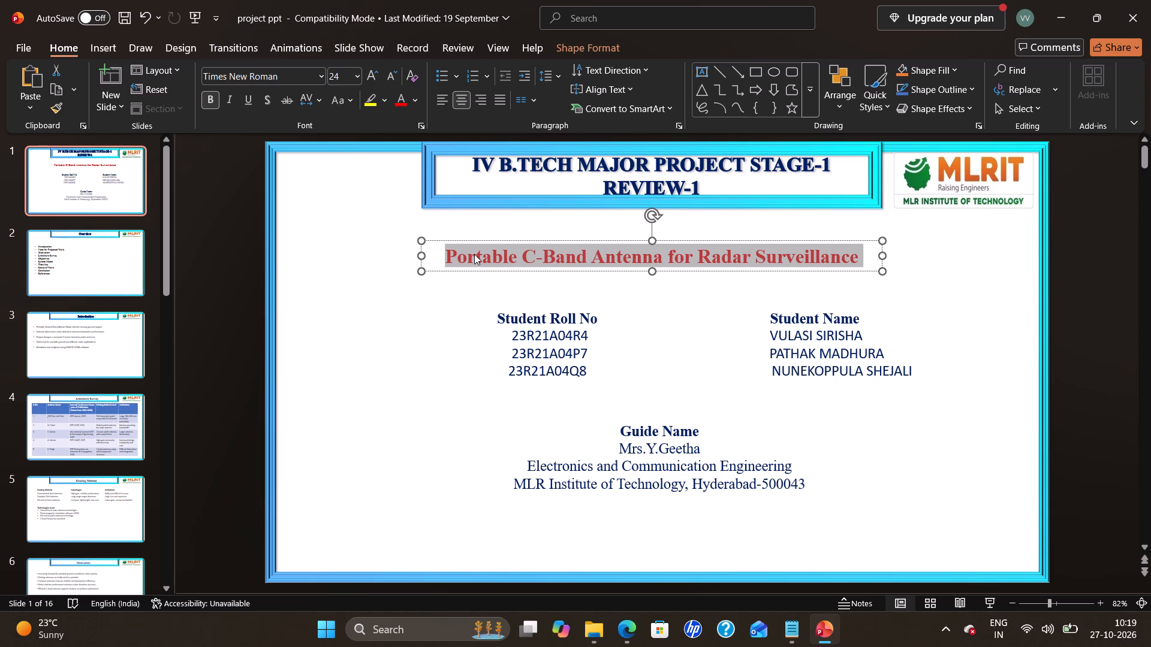
{"action": "key", "text": "BackSpace"}
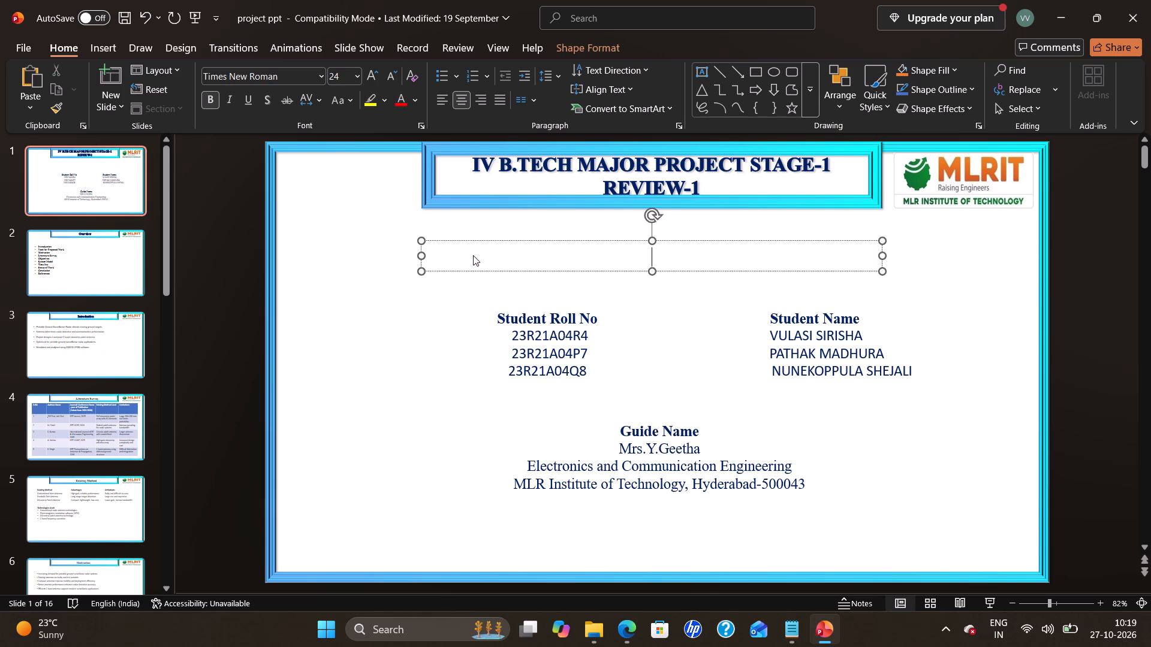
{"action": "left_click", "coordinate": [619, 635]}
{"action": "scroll", "coordinate": [639, 326], "scroll_direction": "up", "scroll_amount": 5}
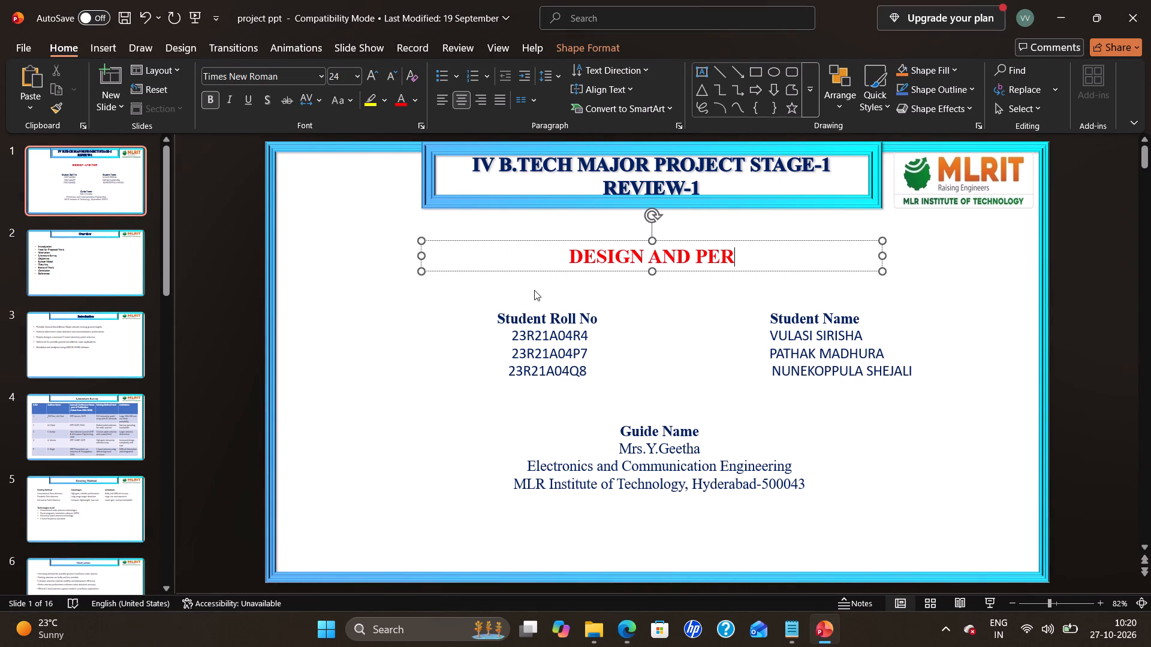
{"action": "type", "text": "FORMANCE ANALYSIS OF"}
{"action": "key", "text": "space"}
{"action": "key", "text": "alt+Tab"}
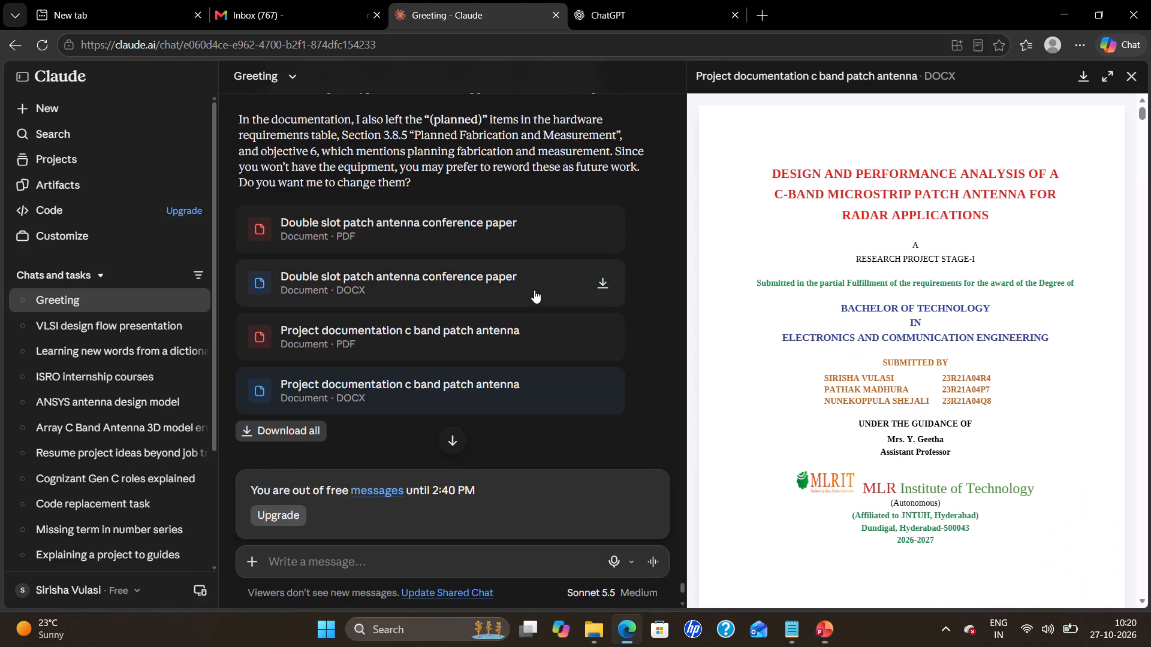
{"action": "key", "text": "alt+Tab"}
{"action": "type", "text": "A C-BA"}
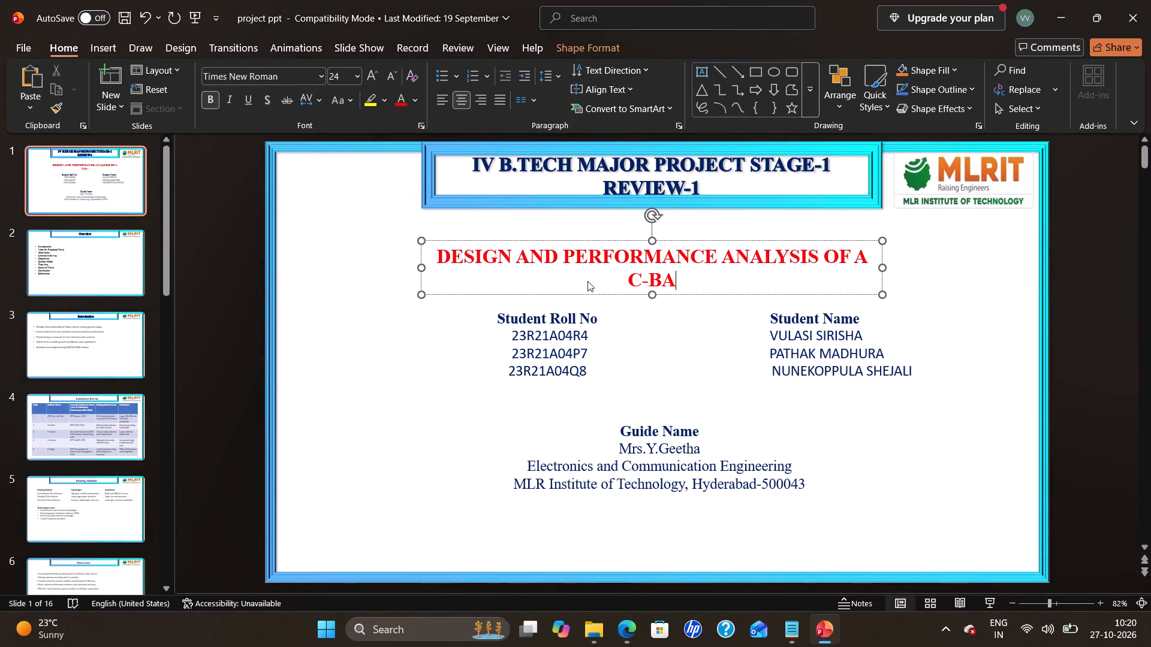
{"action": "type", "text": "ND"}
{"action": "key", "text": "space"}
{"action": "key", "text": "alt+Tab"}
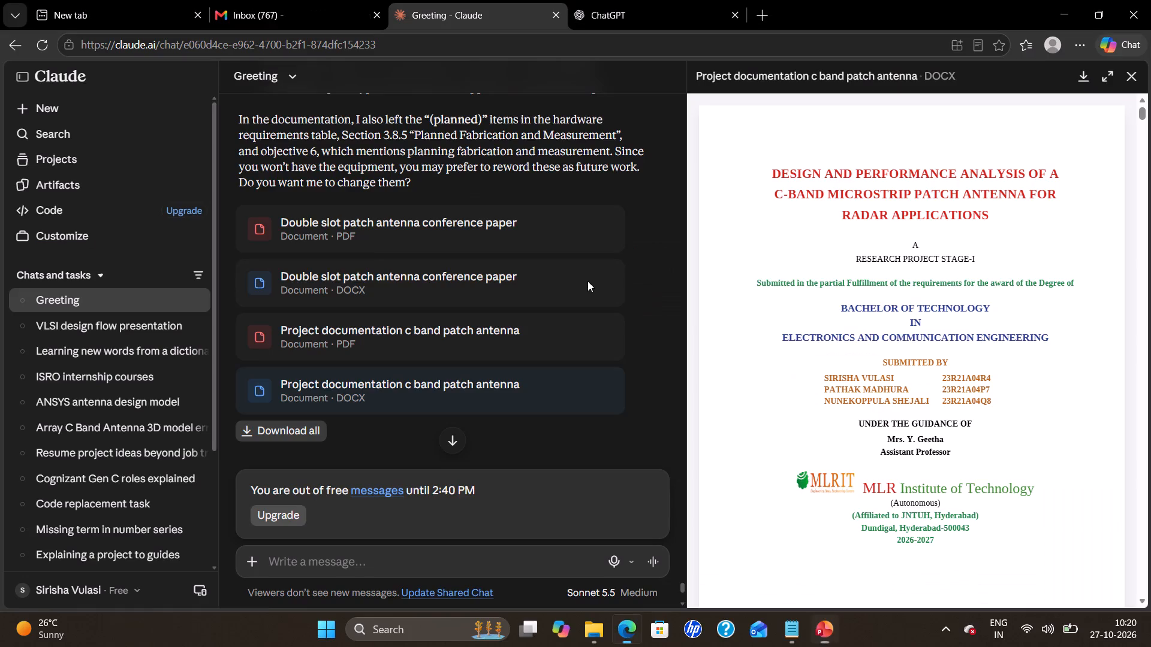
{"action": "key", "text": "alt+Tab"}
{"action": "type", "text": "MICROSTRIP PATCH"}
{"action": "key", "text": "space"}
{"action": "key", "text": "alt+Tab"}
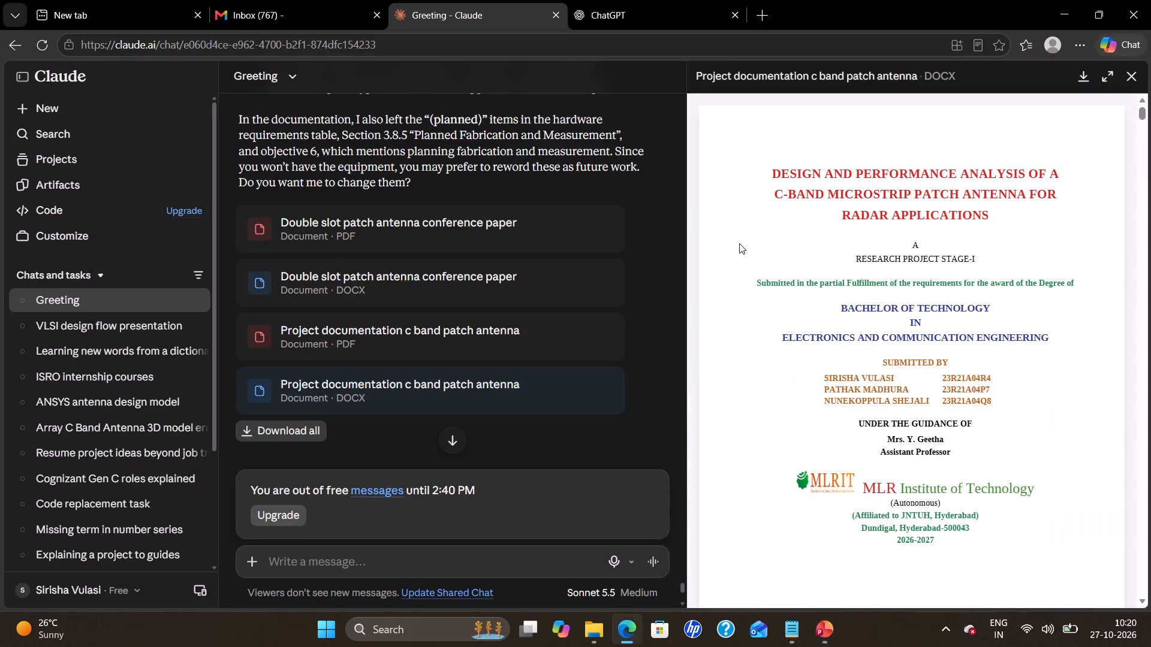
{"action": "key", "text": "alt+Tab"}
{"action": "type", "text": "ANTENNA FOR RADADR"}
{"action": "key", "text": "BackSpace"}
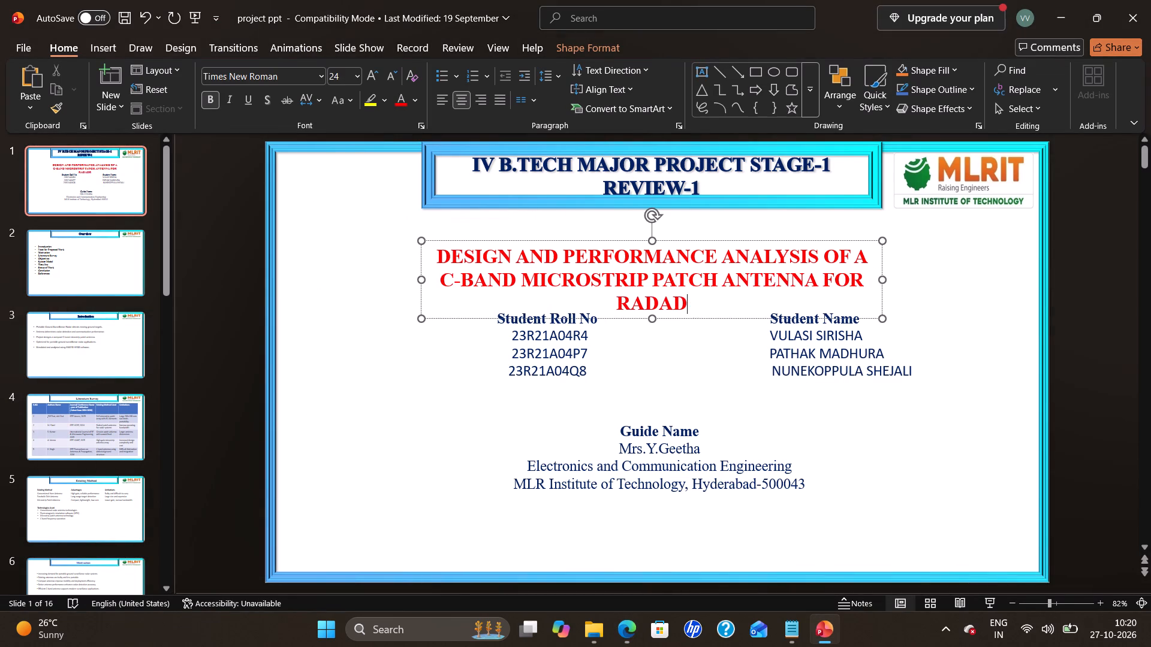
{"action": "key", "text": "BackSpace"}
{"action": "type", "text": "R APPLICATIONS"}
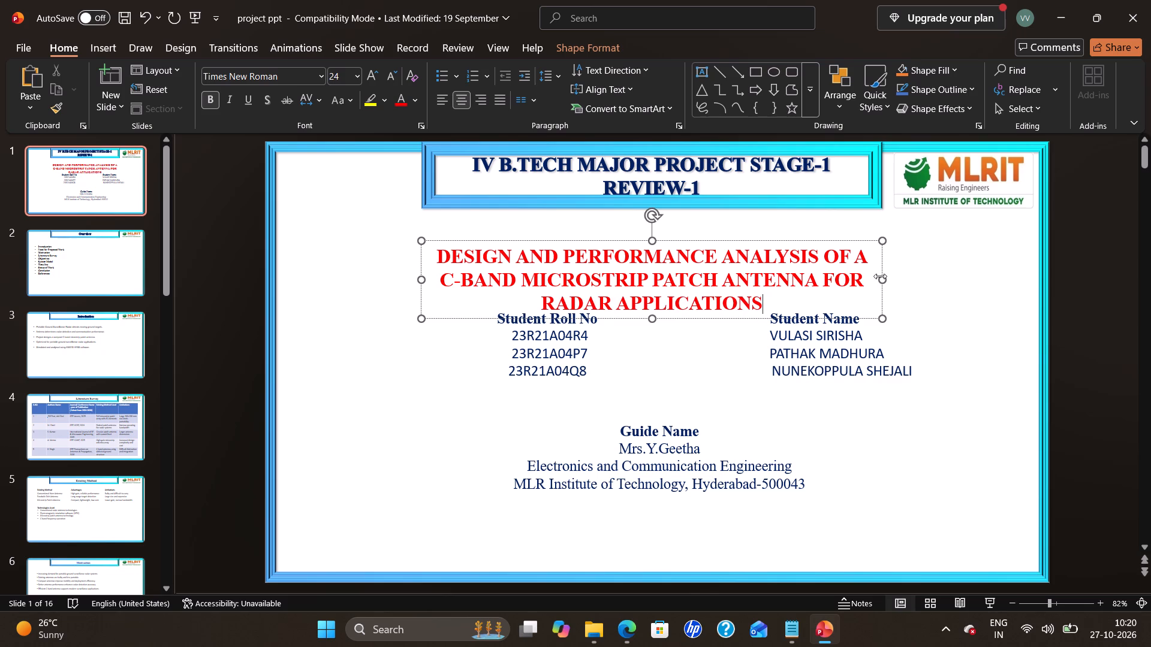
Widen the project title text box on both sides so that "C-BAND" fits unbroken on the first line.
{"action": "left_click_drag", "start_coordinate": [880, 279], "coordinate": [906, 256]}
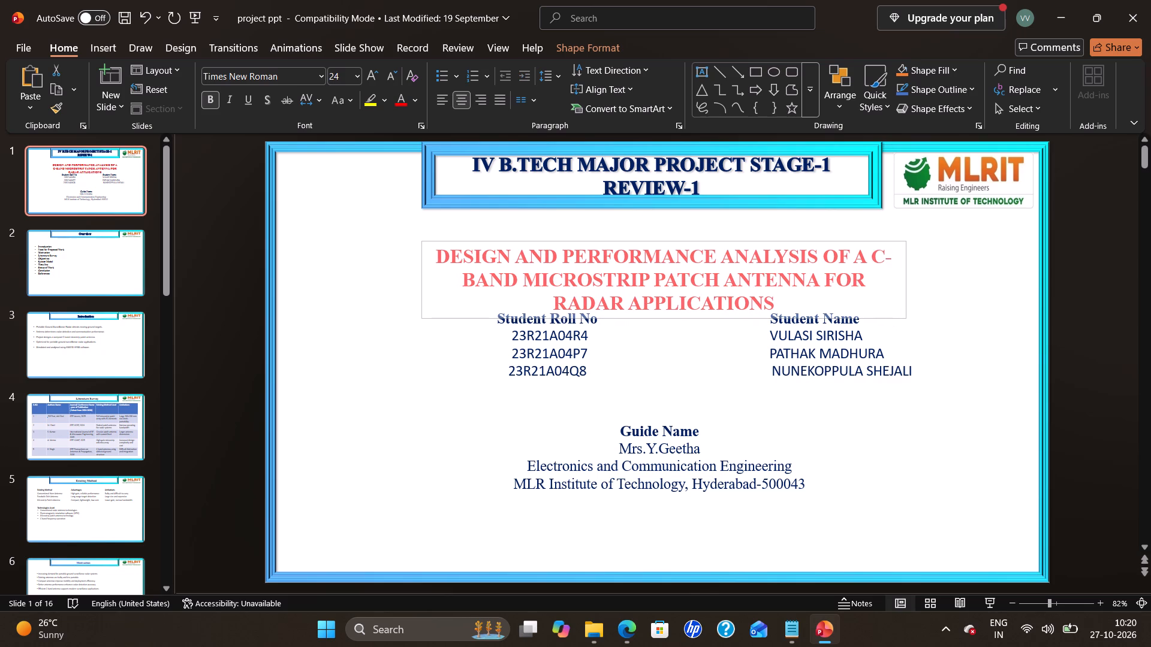
{"action": "left_click_drag", "start_coordinate": [906, 256], "coordinate": [904, 248]}
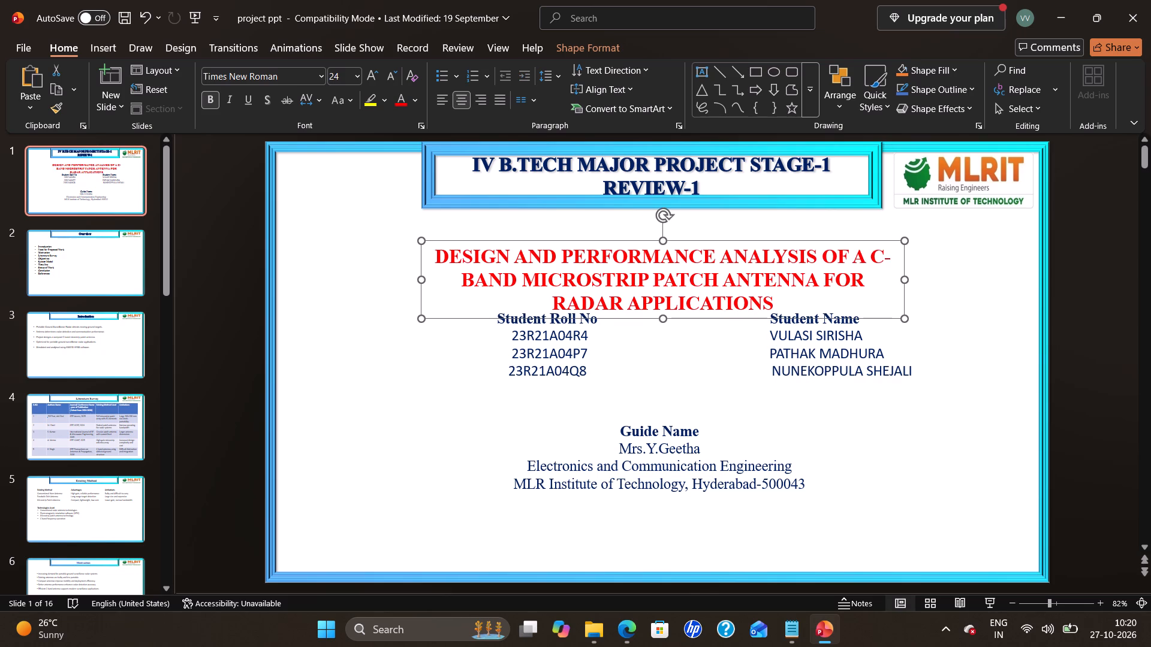
{"action": "left_click_drag", "start_coordinate": [907, 281], "coordinate": [928, 273]}
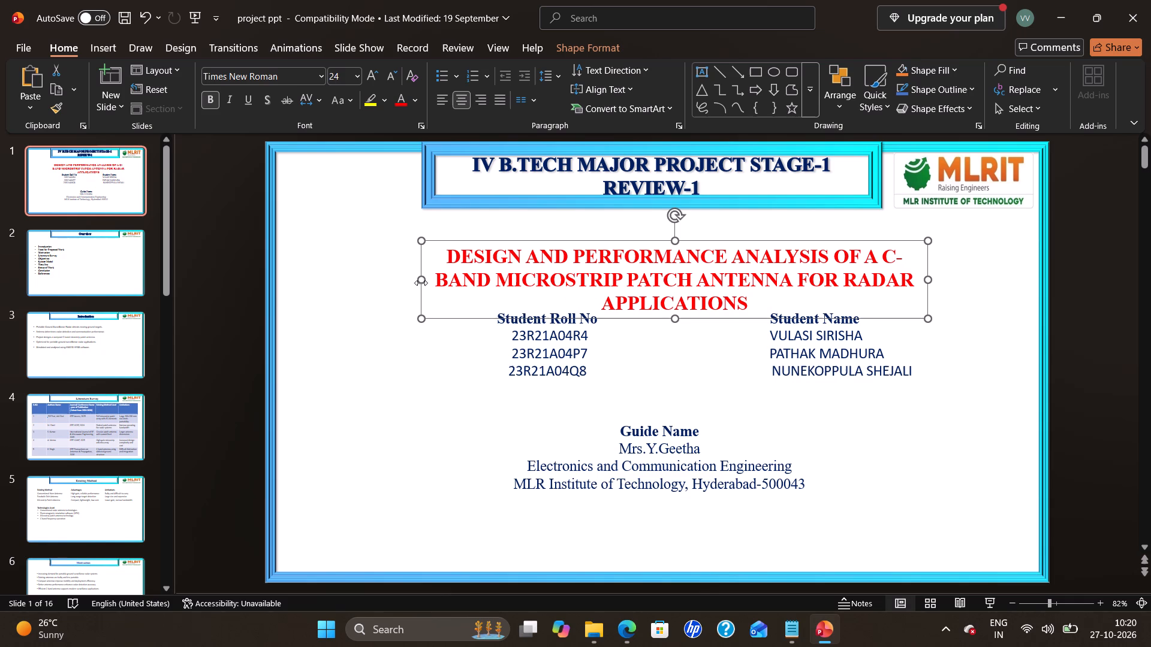
{"action": "left_click_drag", "start_coordinate": [421, 283], "coordinate": [391, 273]}
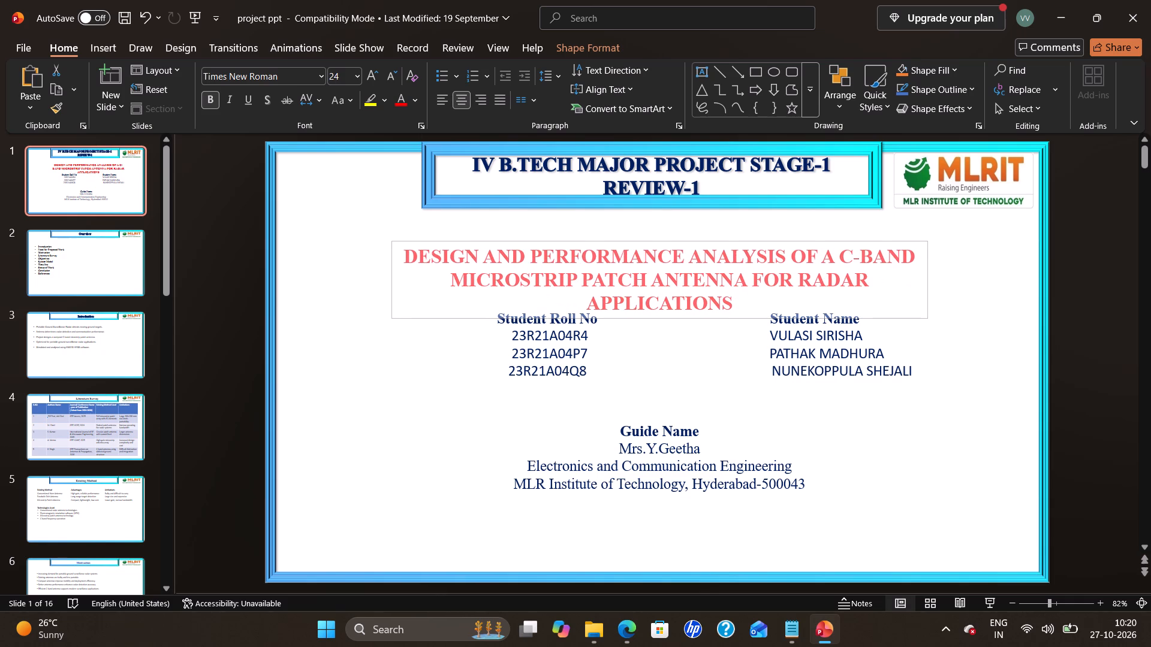
{"action": "left_click_drag", "start_coordinate": [391, 273], "coordinate": [391, 273]}
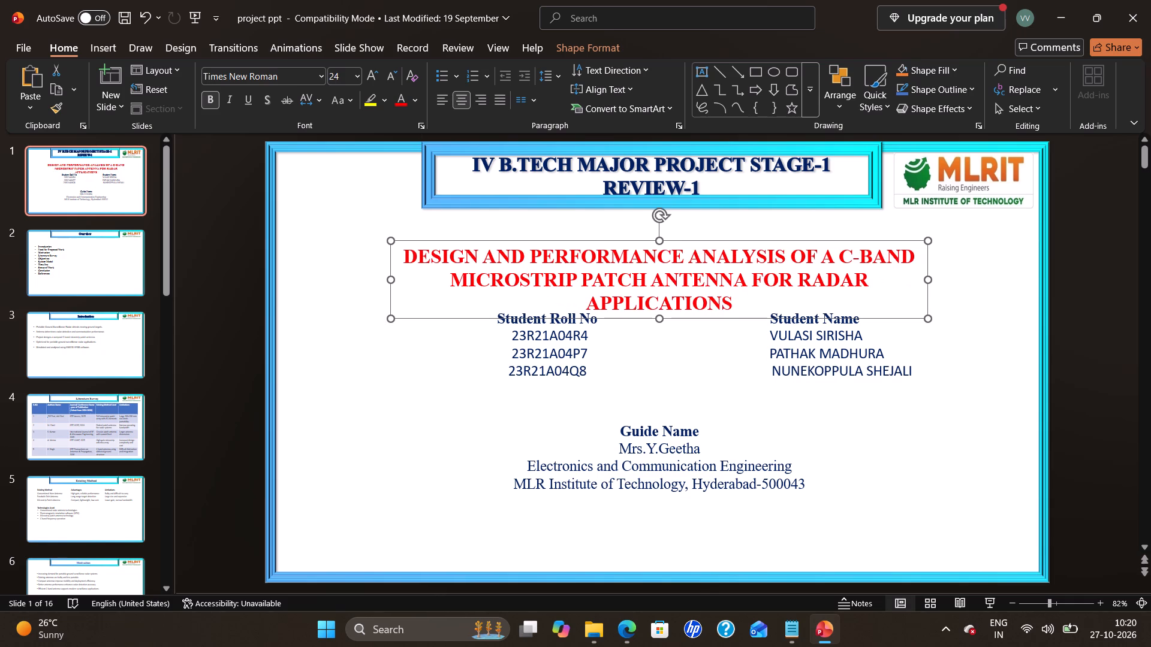
Move the project title text box up, between the heading banner and the student details.
{"action": "left_click_drag", "start_coordinate": [649, 241], "coordinate": [649, 231]}
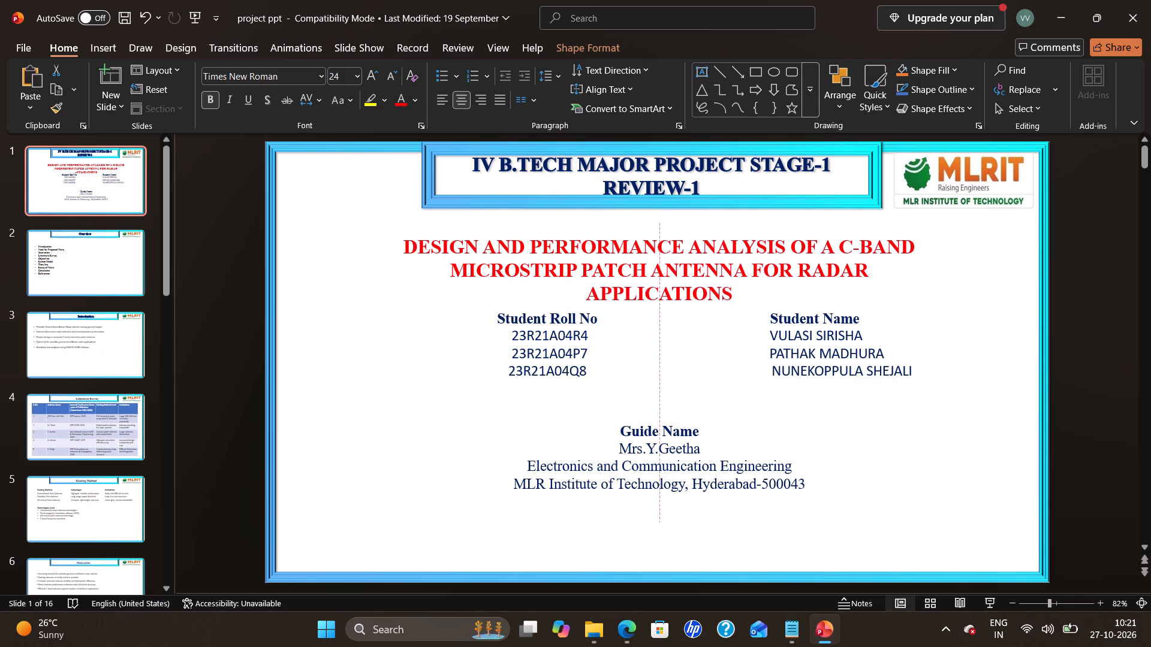
{"action": "left_click_drag", "start_coordinate": [649, 231], "coordinate": [646, 220]}
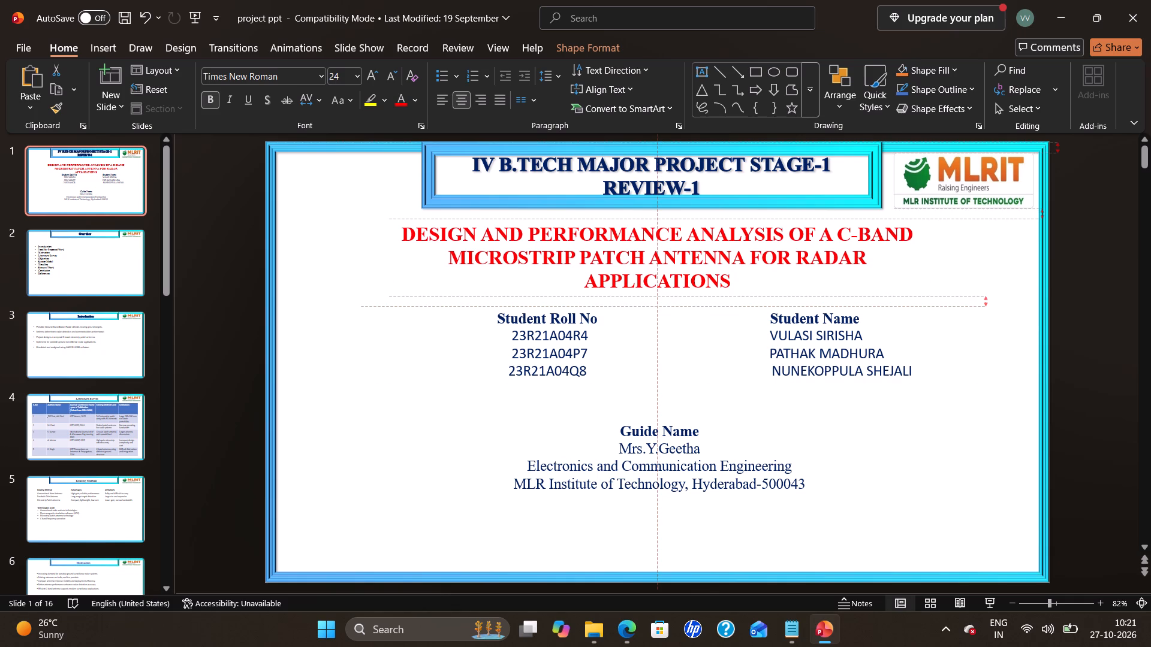
{"action": "left_click_drag", "start_coordinate": [646, 220], "coordinate": [649, 225]}
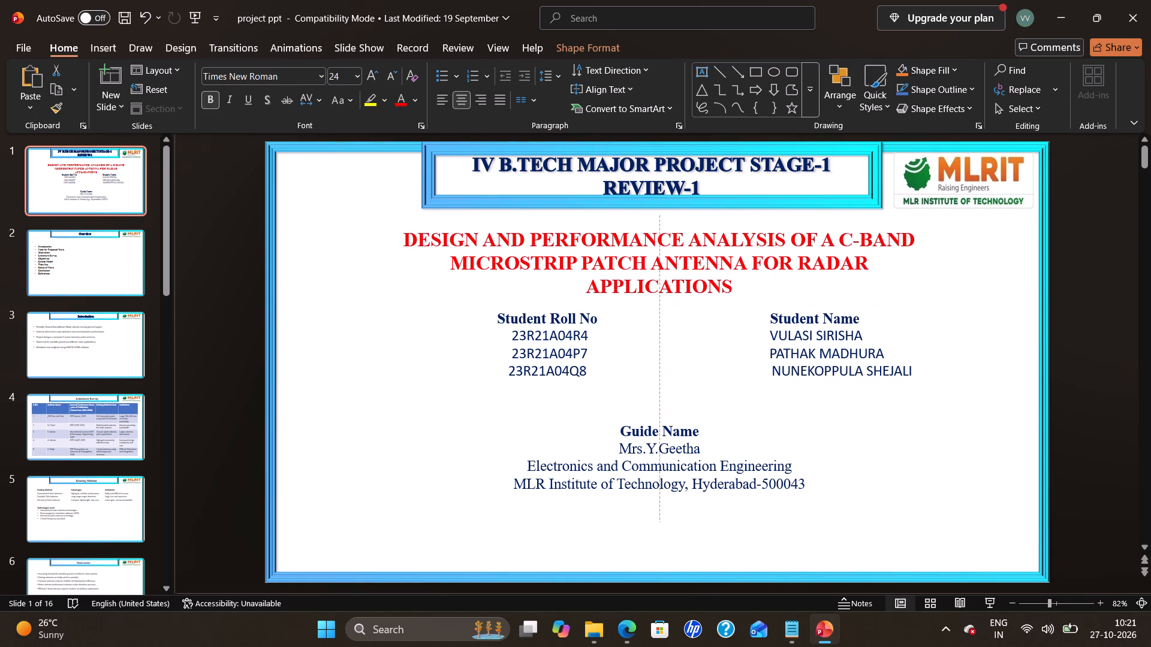
{"action": "left_click_drag", "start_coordinate": [649, 225], "coordinate": [649, 224]}
{"action": "left_click", "coordinate": [344, 331]}
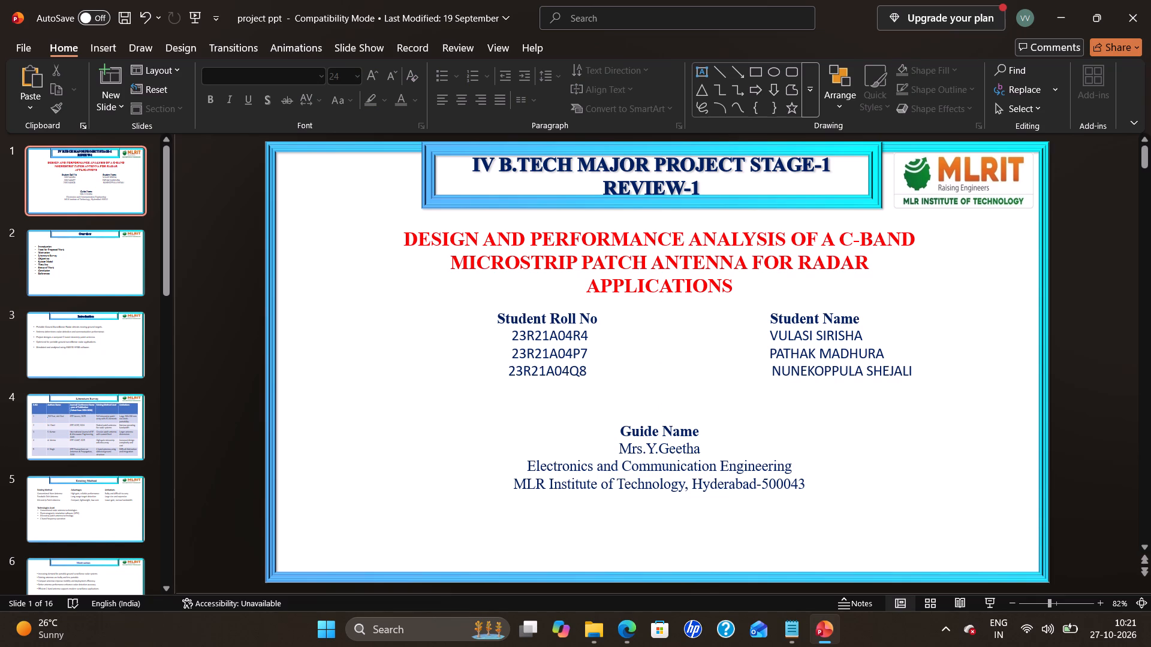
Review the presentation slides in order, from the Overview slide through to the "ANTENNA DESIGN" slide.
{"action": "left_click", "coordinate": [94, 269]}
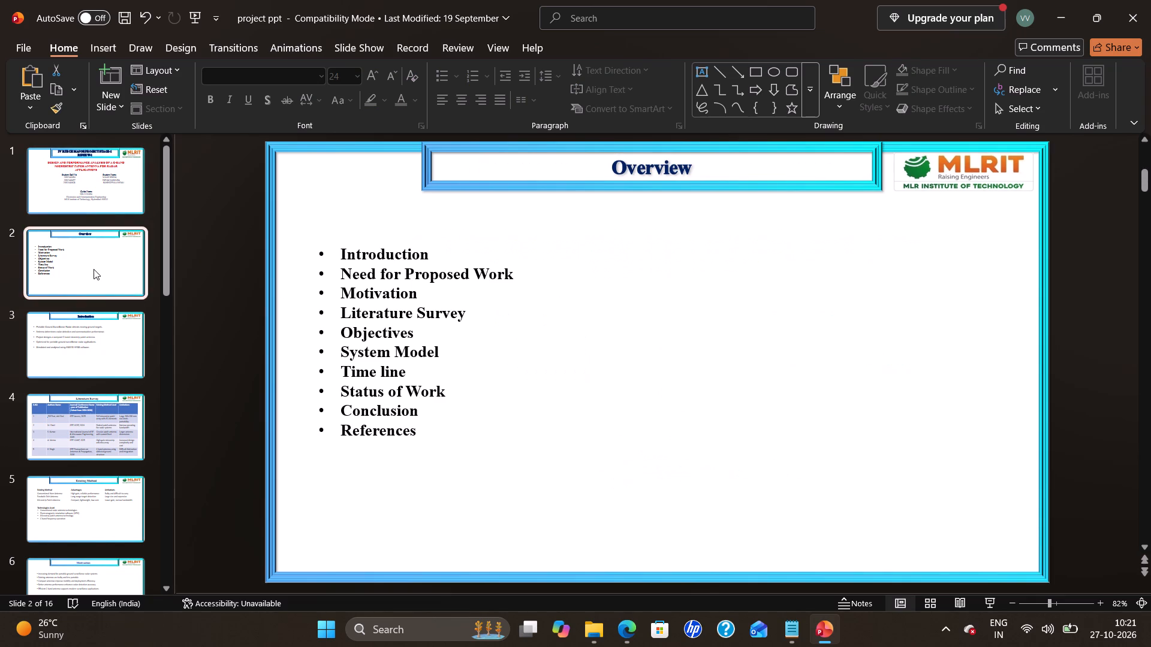
{"action": "left_click", "coordinate": [108, 334]}
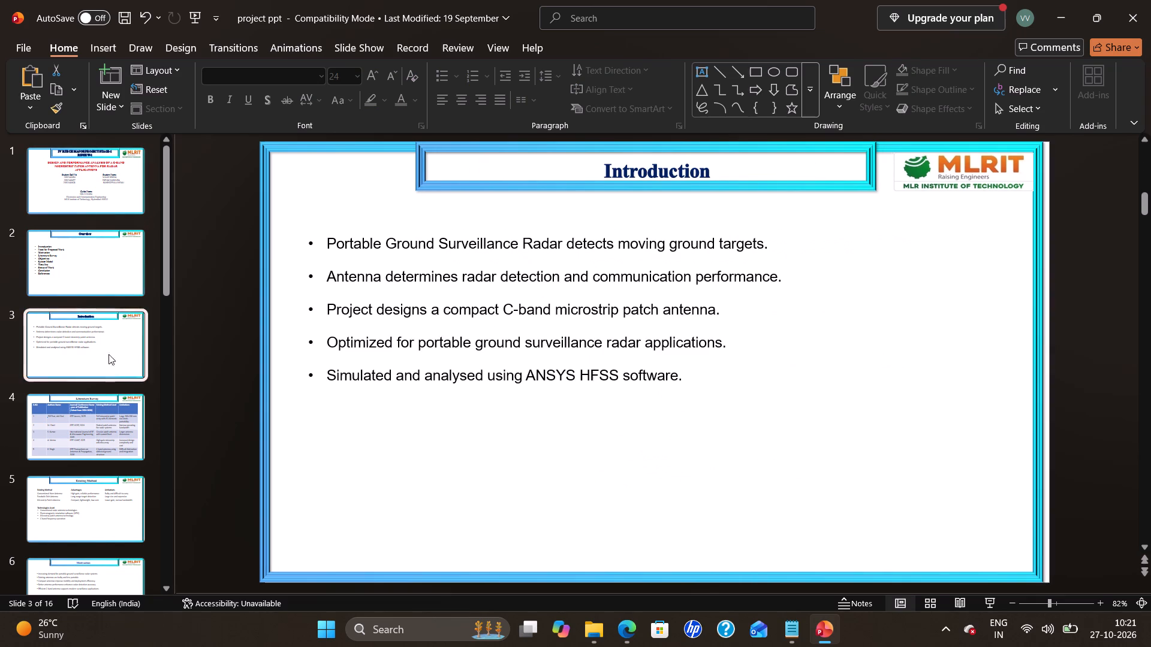
{"action": "left_click", "coordinate": [103, 416]}
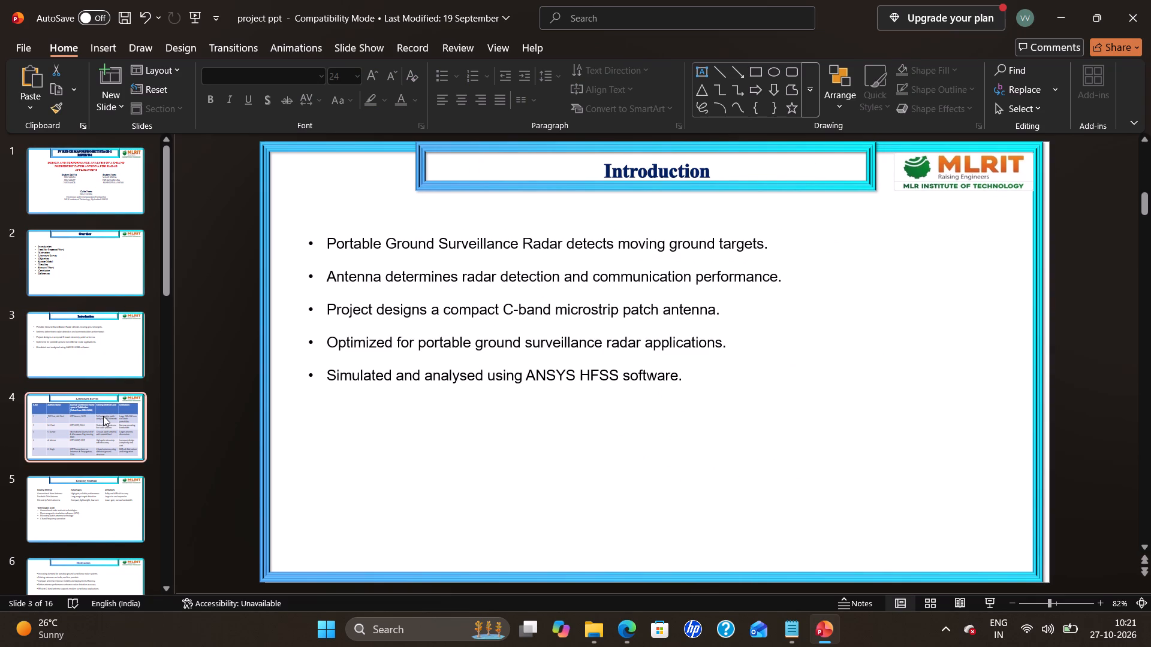
{"action": "left_click", "coordinate": [94, 489]}
{"action": "scroll", "coordinate": [94, 489], "scroll_direction": "down", "scroll_amount": 1}
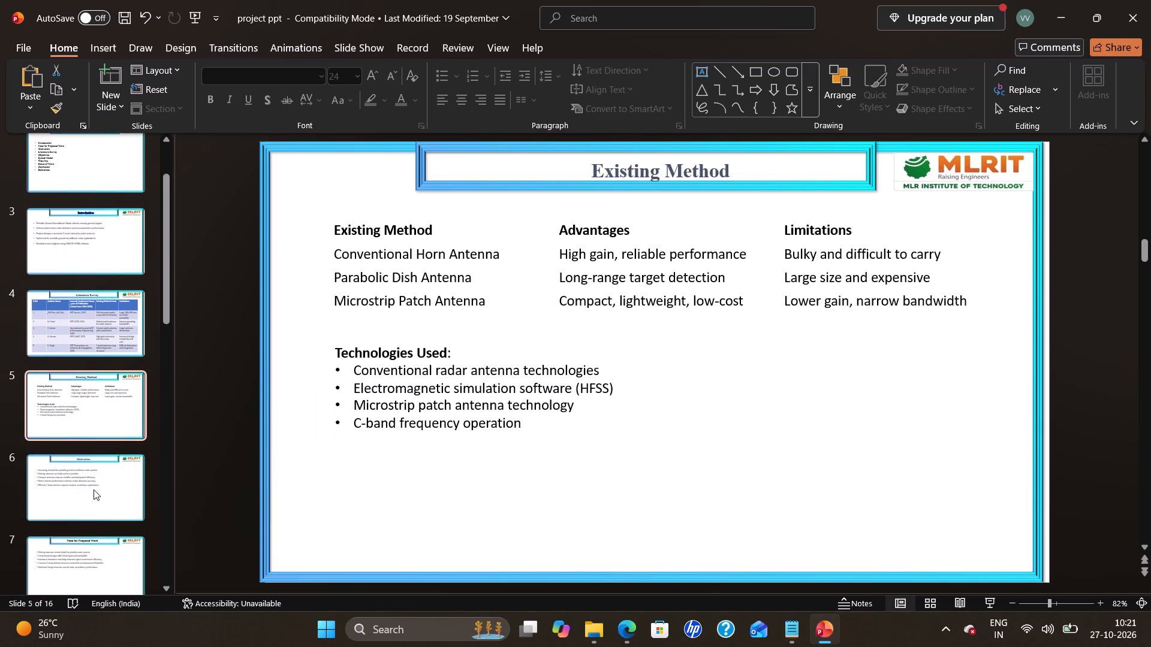
{"action": "scroll", "coordinate": [94, 489], "scroll_direction": "down", "scroll_amount": 2}
{"action": "left_click", "coordinate": [87, 442]}
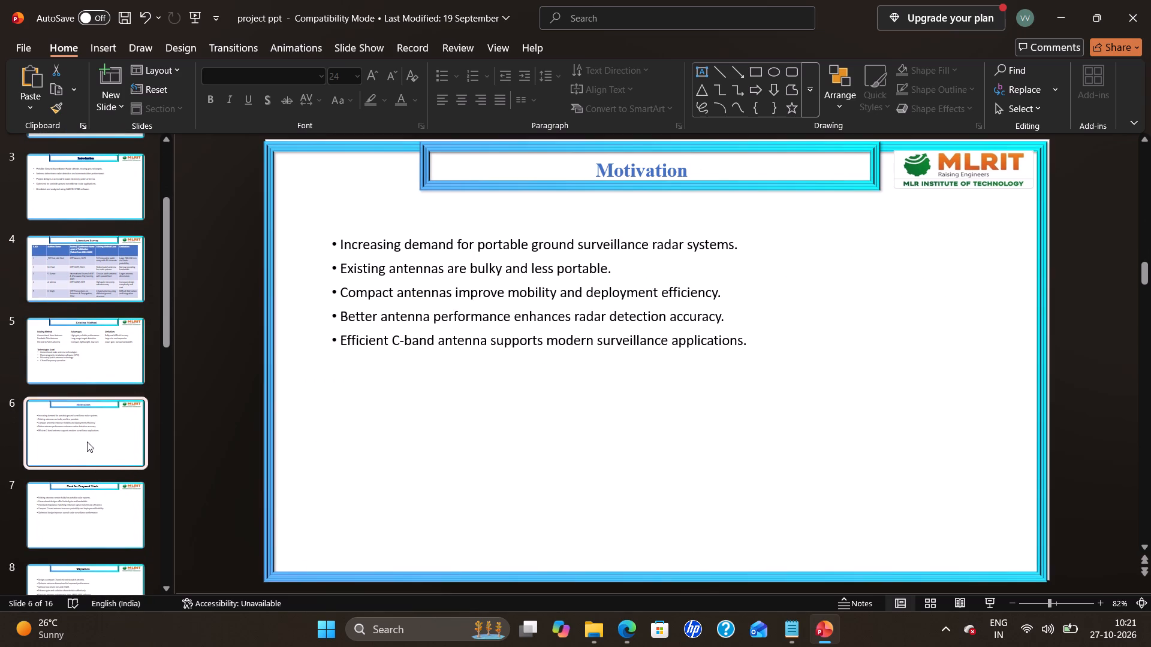
{"action": "left_click", "coordinate": [88, 497]}
{"action": "scroll", "coordinate": [88, 497], "scroll_direction": "down", "scroll_amount": 1}
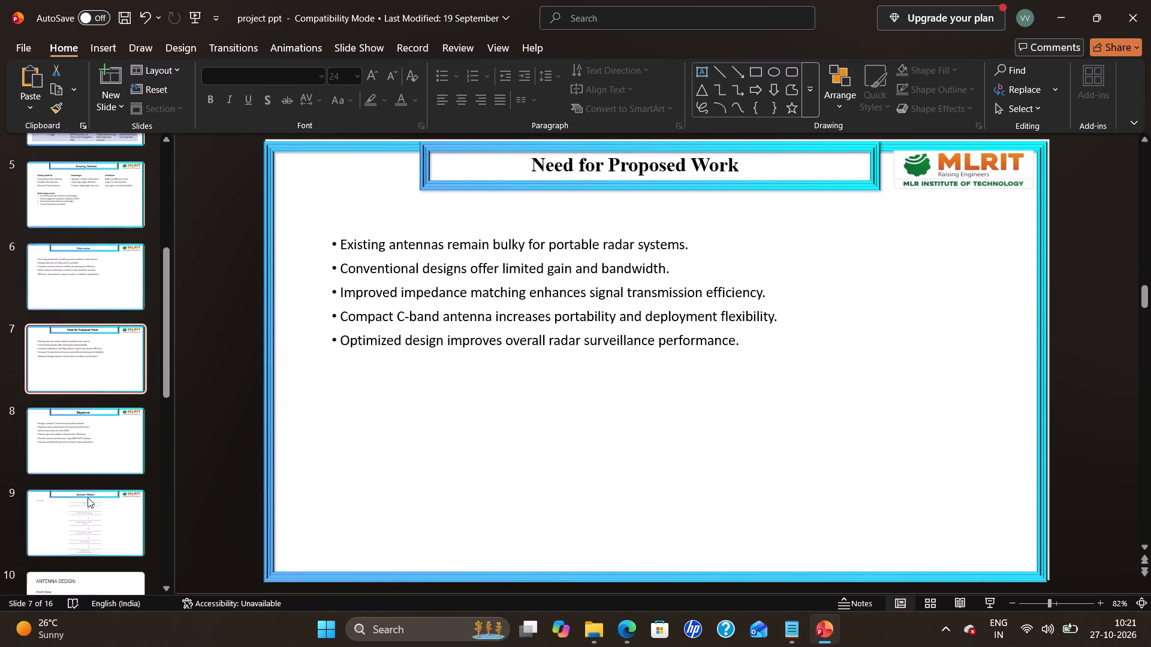
{"action": "scroll", "coordinate": [88, 497], "scroll_direction": "down", "scroll_amount": 1}
{"action": "left_click", "coordinate": [76, 427]}
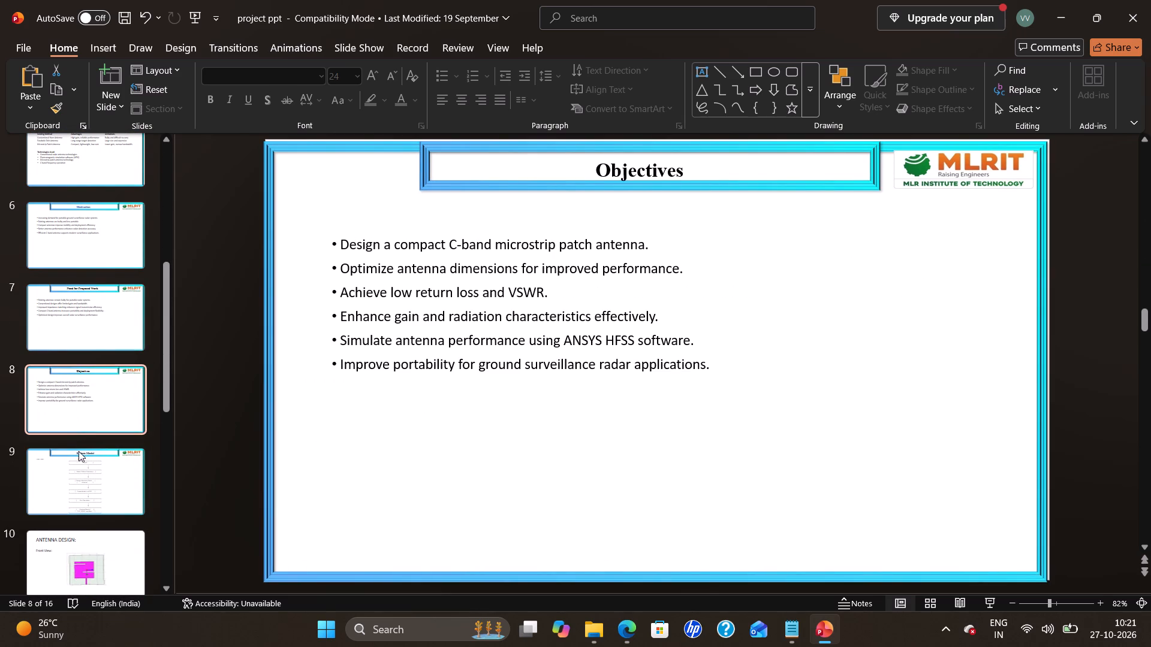
{"action": "left_click", "coordinate": [78, 457]}
{"action": "scroll", "coordinate": [78, 457], "scroll_direction": "down", "scroll_amount": 2}
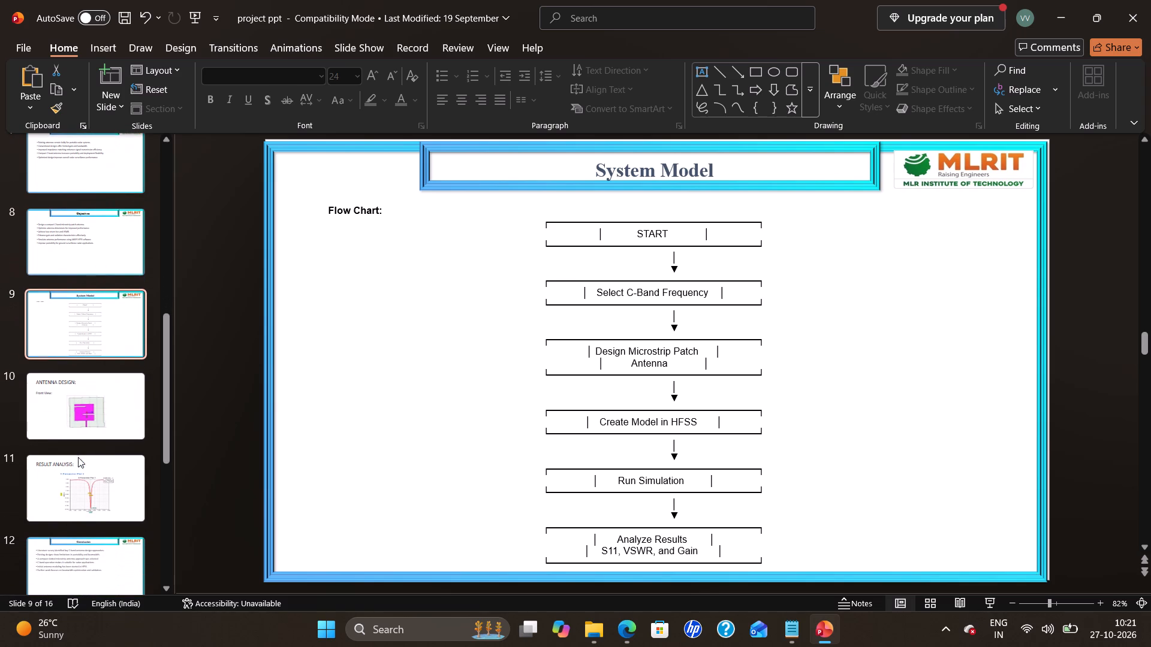
{"action": "left_click", "coordinate": [78, 419]}
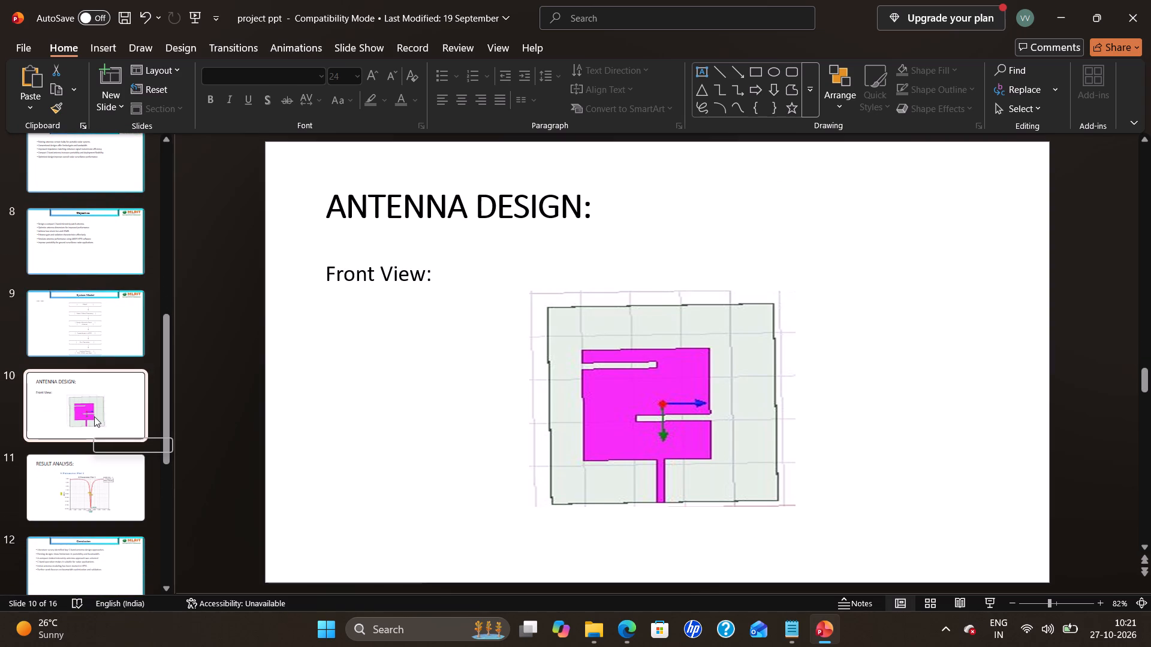
{"action": "left_click", "coordinate": [625, 624]}
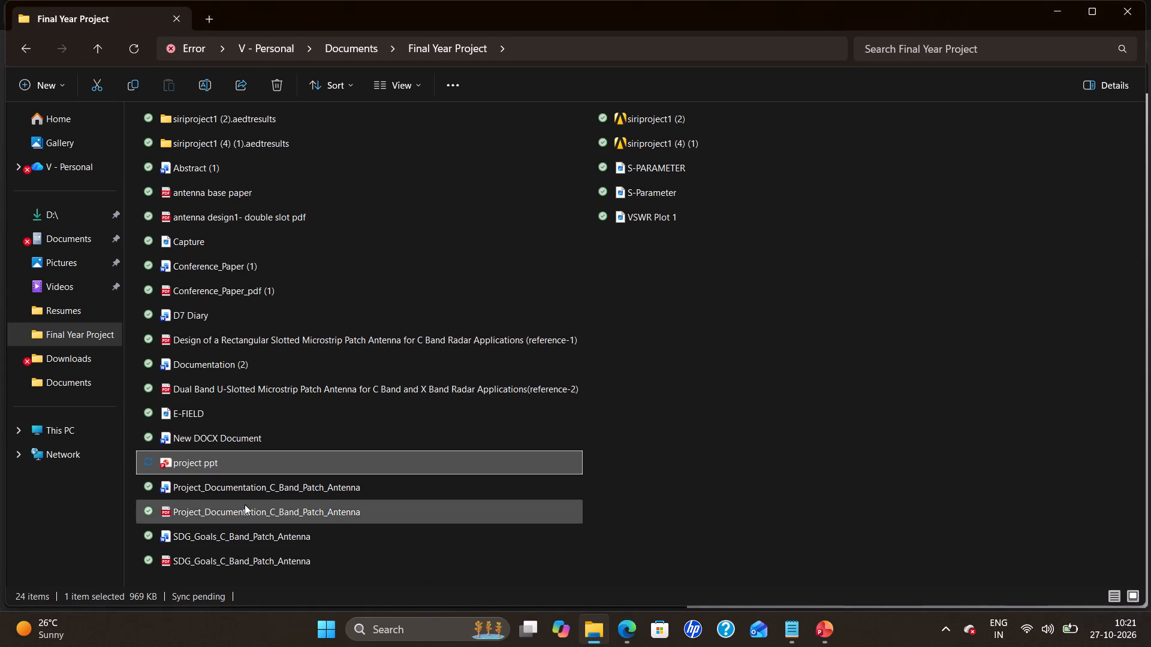
{"action": "double_click", "coordinate": [243, 353]}
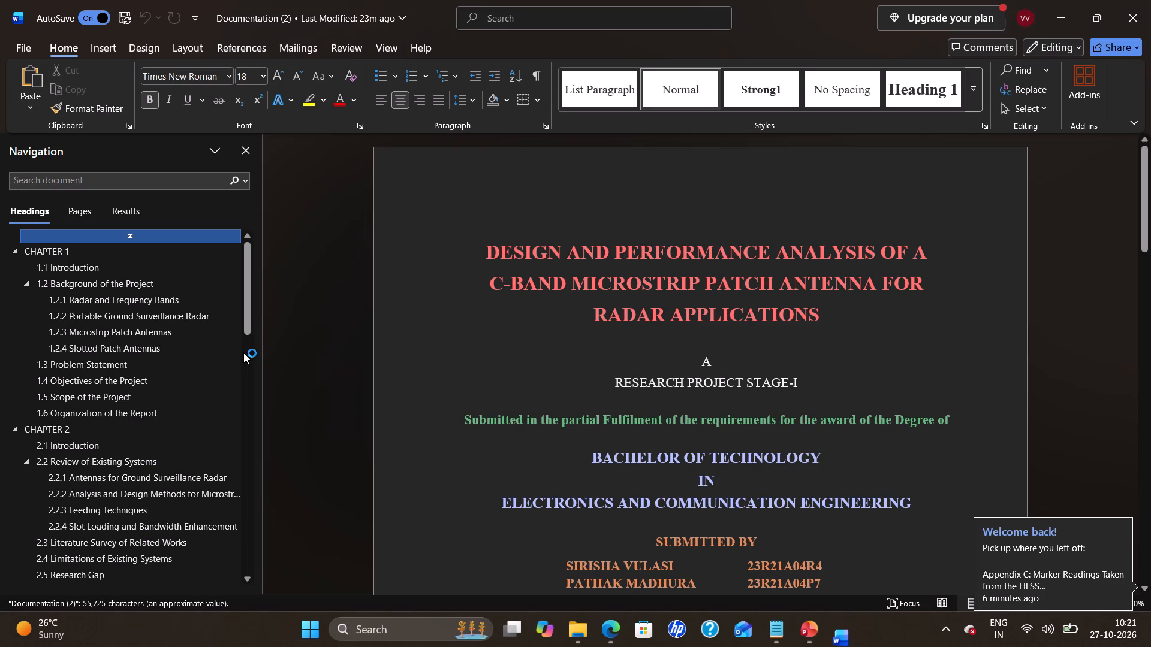
Find Fig. 3.3, the dimensioned top view of the antenna in section 3.6.3, and copy the figure.
{"action": "scroll", "coordinate": [779, 365], "scroll_direction": "down", "scroll_amount": 8}
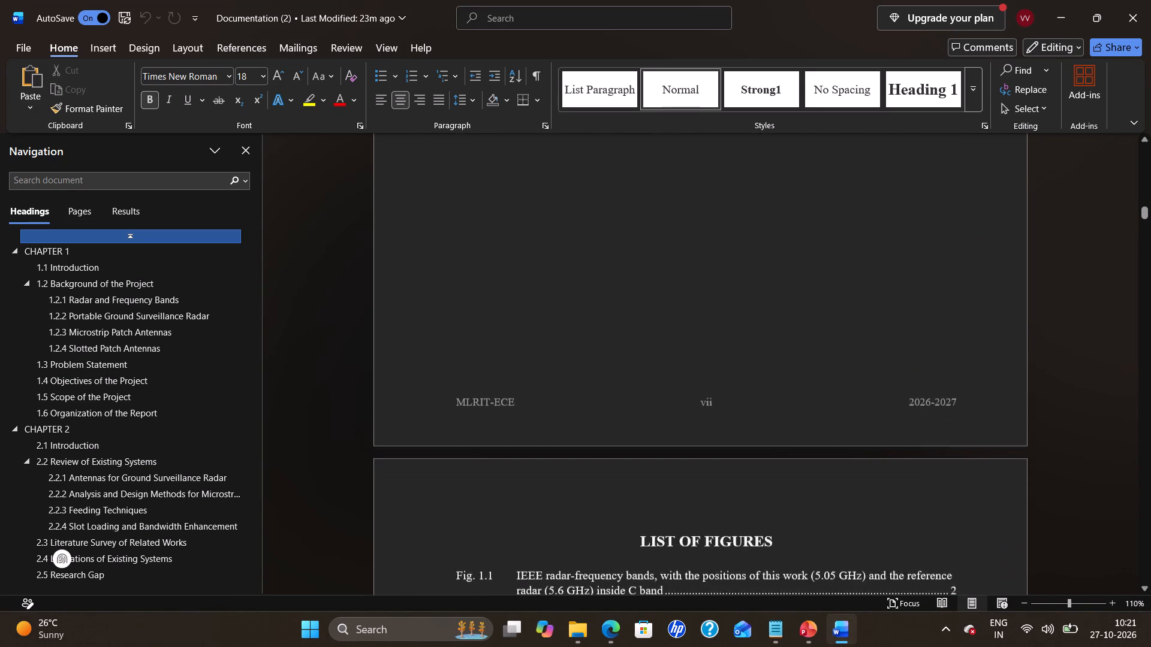
{"action": "scroll", "coordinate": [779, 365], "scroll_direction": "down", "scroll_amount": 5}
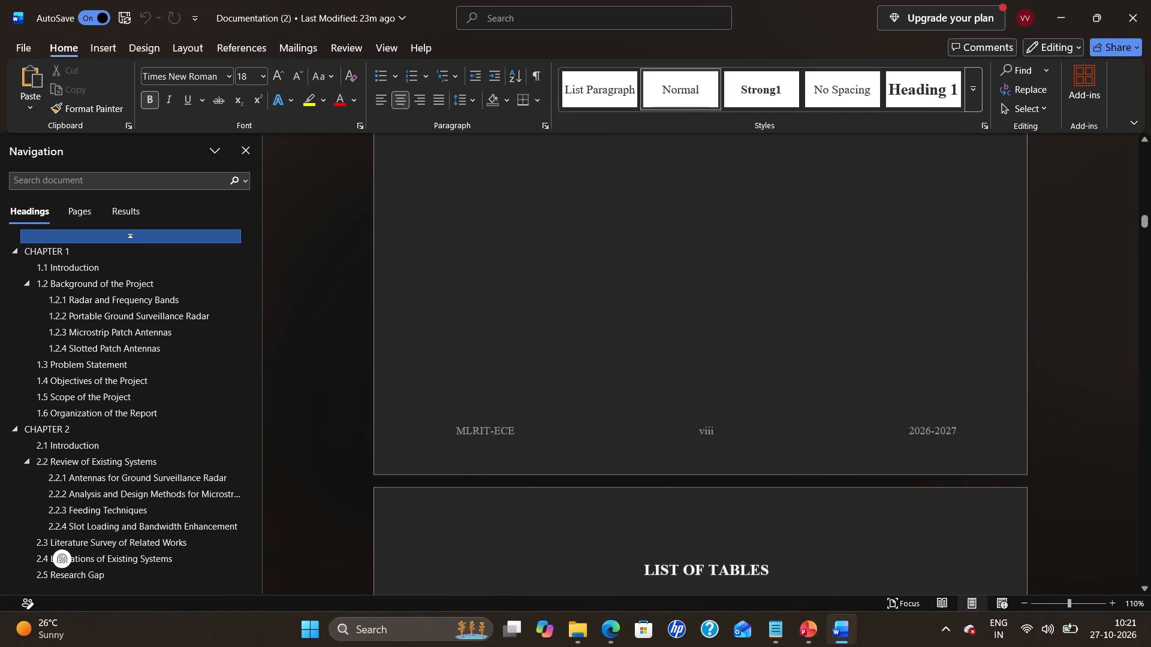
{"action": "scroll", "coordinate": [779, 365], "scroll_direction": "up", "scroll_amount": 3}
{"action": "scroll", "coordinate": [779, 365], "scroll_direction": "down", "scroll_amount": 2}
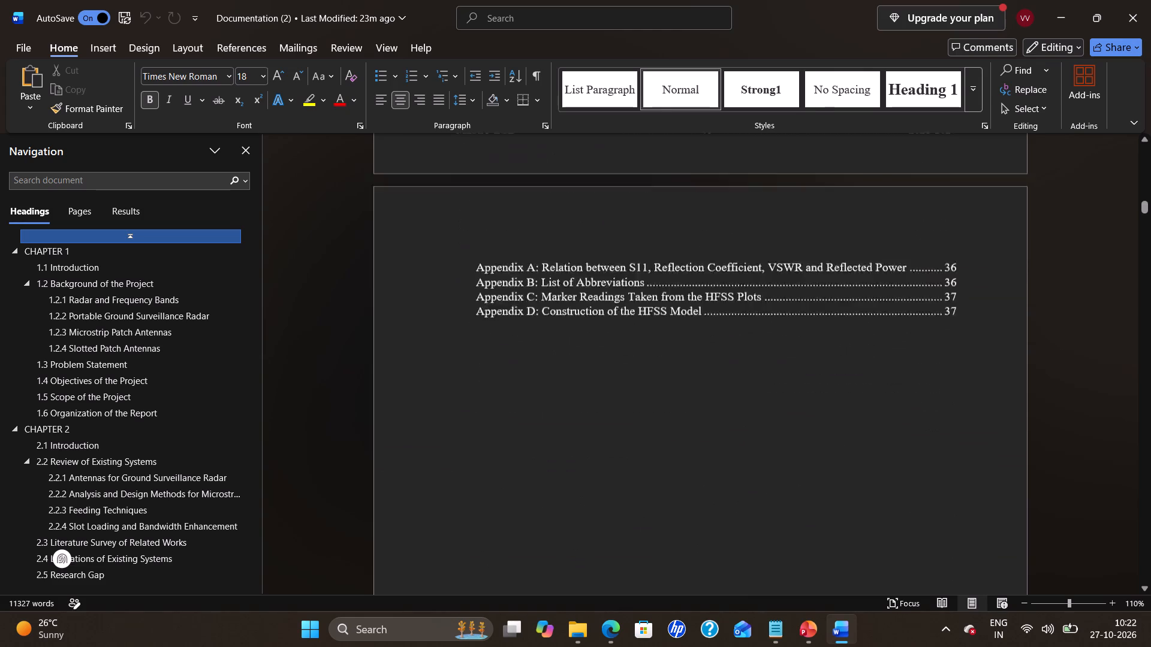
{"action": "scroll", "coordinate": [779, 365], "scroll_direction": "down", "scroll_amount": 10}
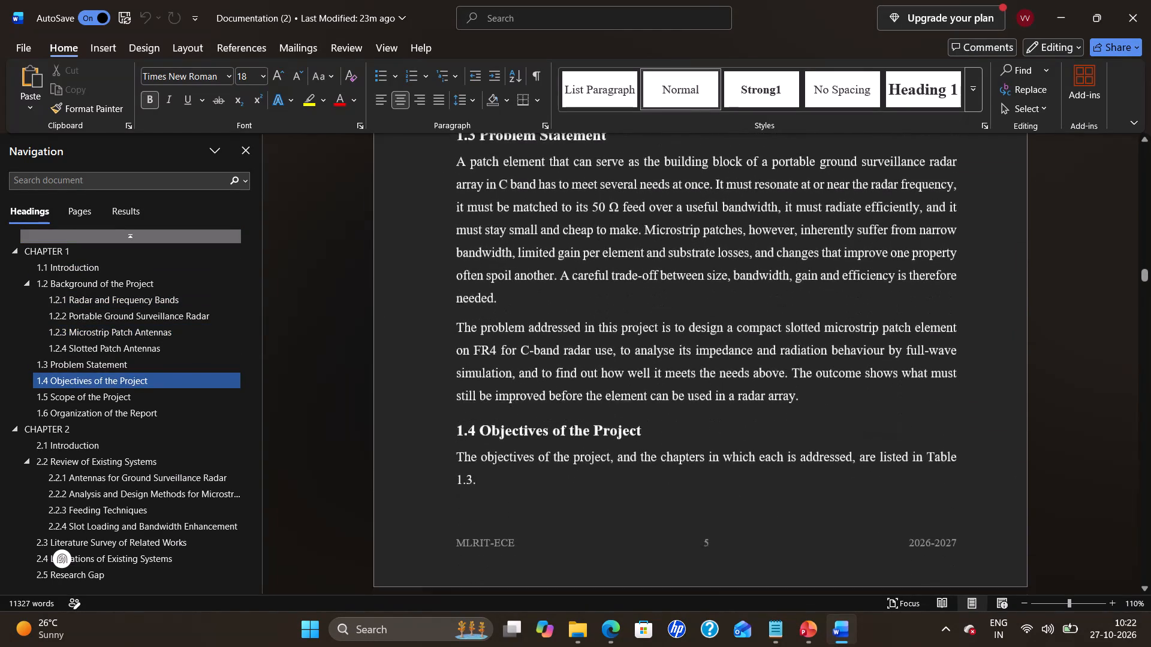
{"action": "scroll", "coordinate": [779, 365], "scroll_direction": "down", "scroll_amount": 5}
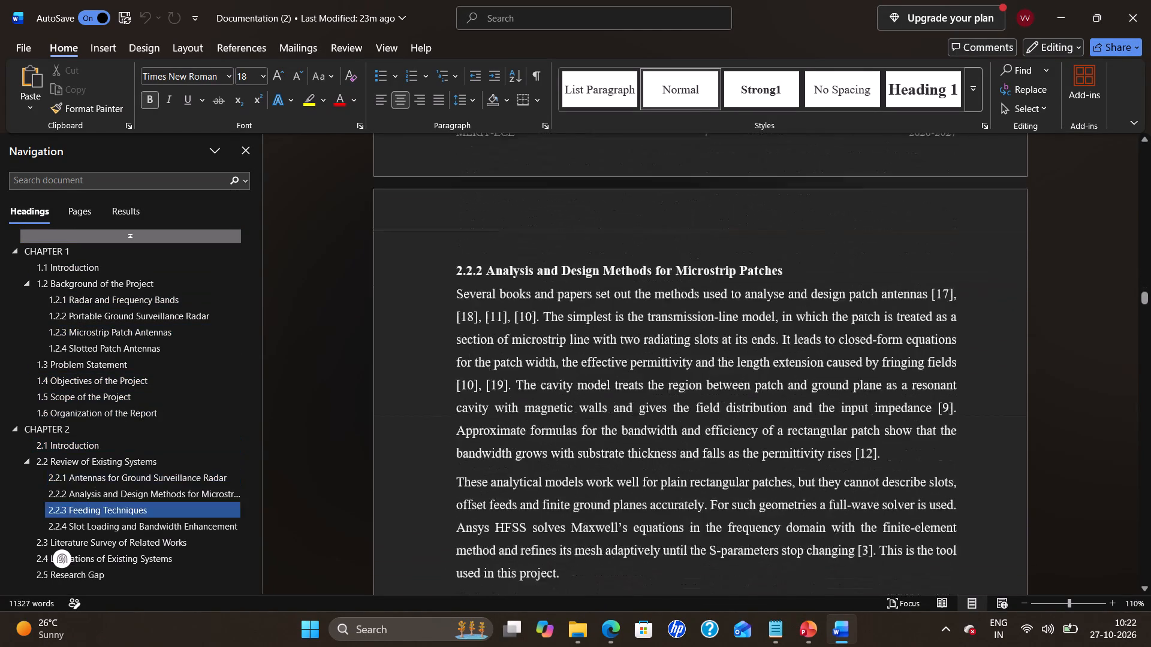
{"action": "scroll", "coordinate": [779, 365], "scroll_direction": "down", "scroll_amount": 8}
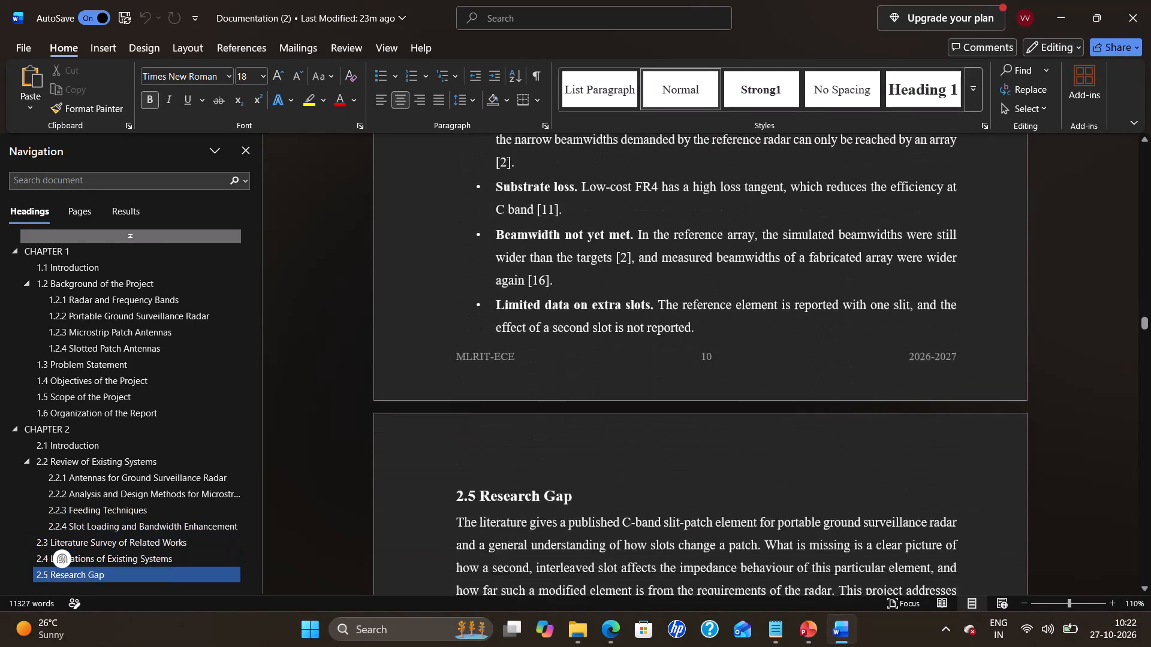
{"action": "scroll", "coordinate": [779, 365], "scroll_direction": "down", "scroll_amount": 5}
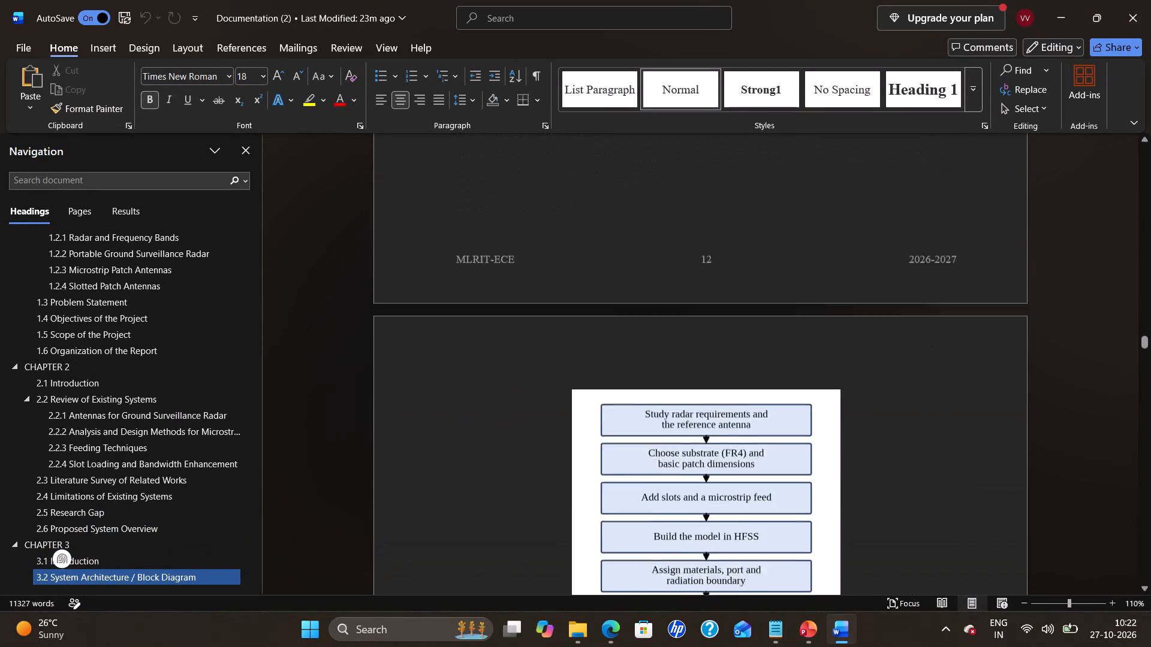
{"action": "scroll", "coordinate": [779, 365], "scroll_direction": "down", "scroll_amount": 6}
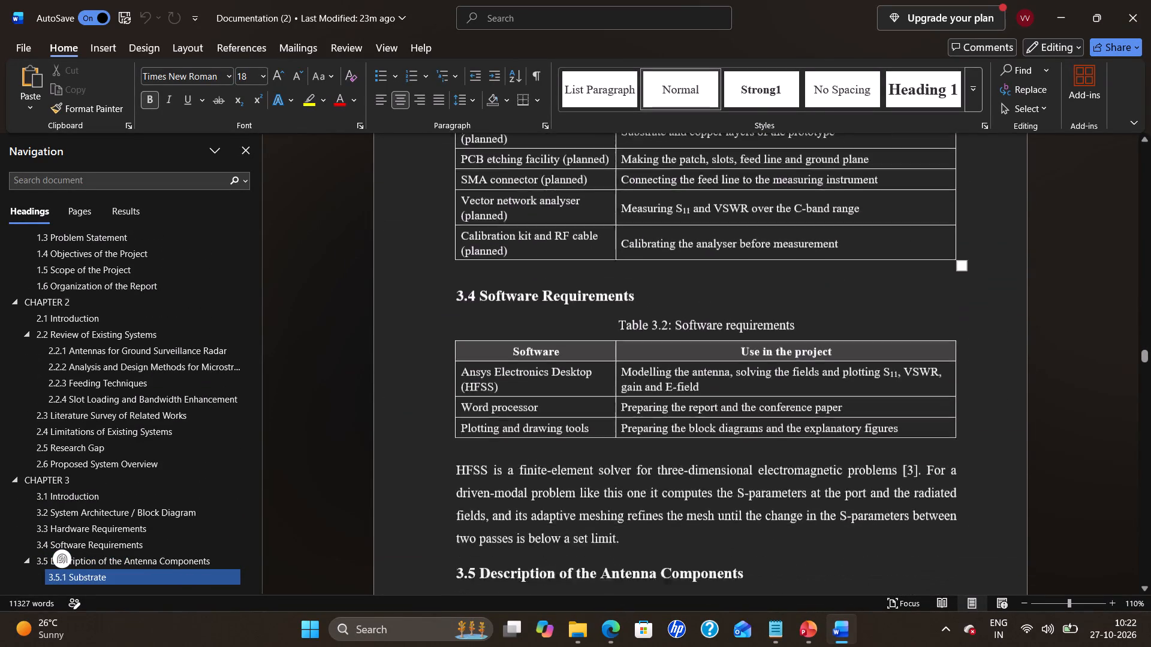
{"action": "scroll", "coordinate": [779, 365], "scroll_direction": "down", "scroll_amount": 4}
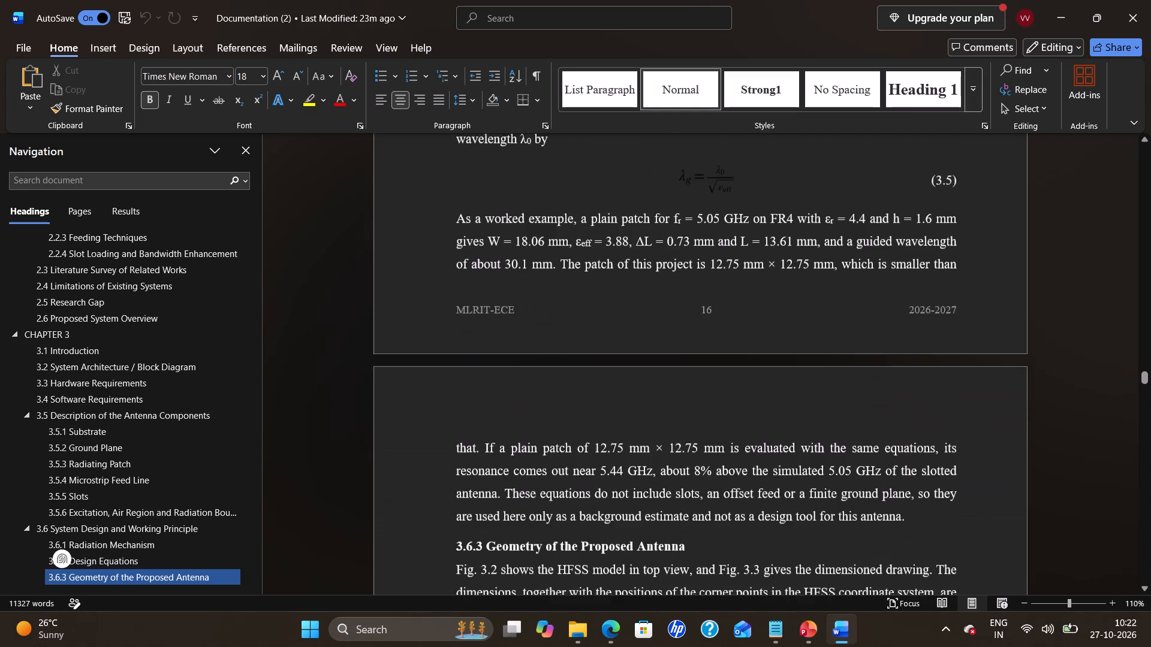
{"action": "scroll", "coordinate": [779, 365], "scroll_direction": "down", "scroll_amount": 2}
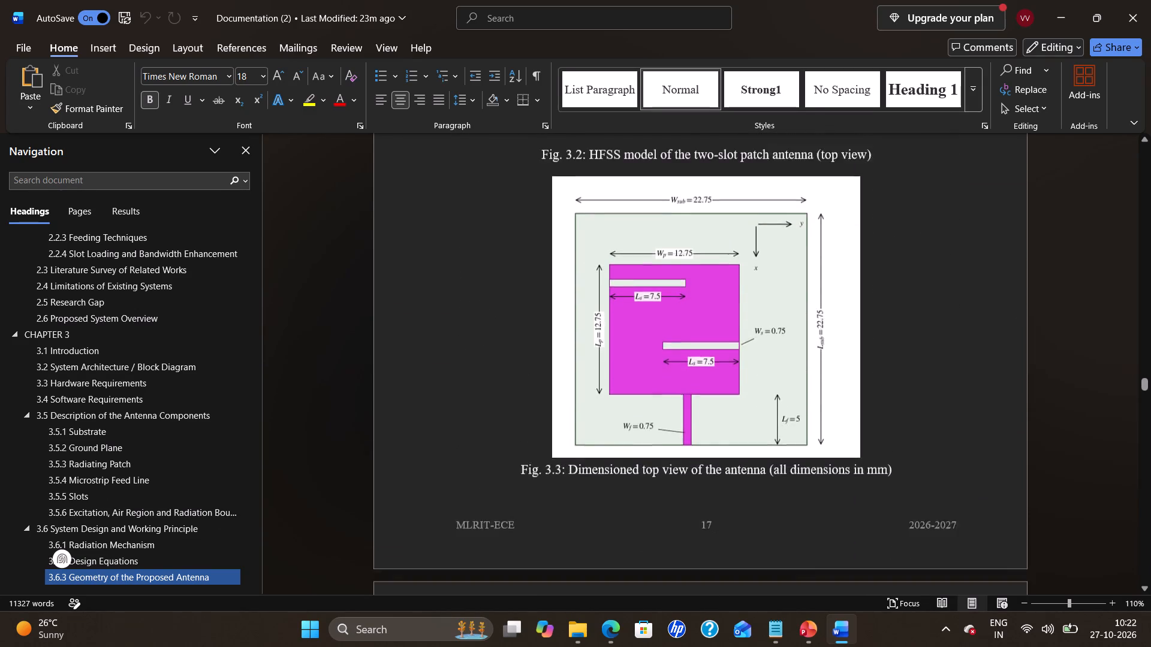
{"action": "left_click", "coordinate": [748, 386]}
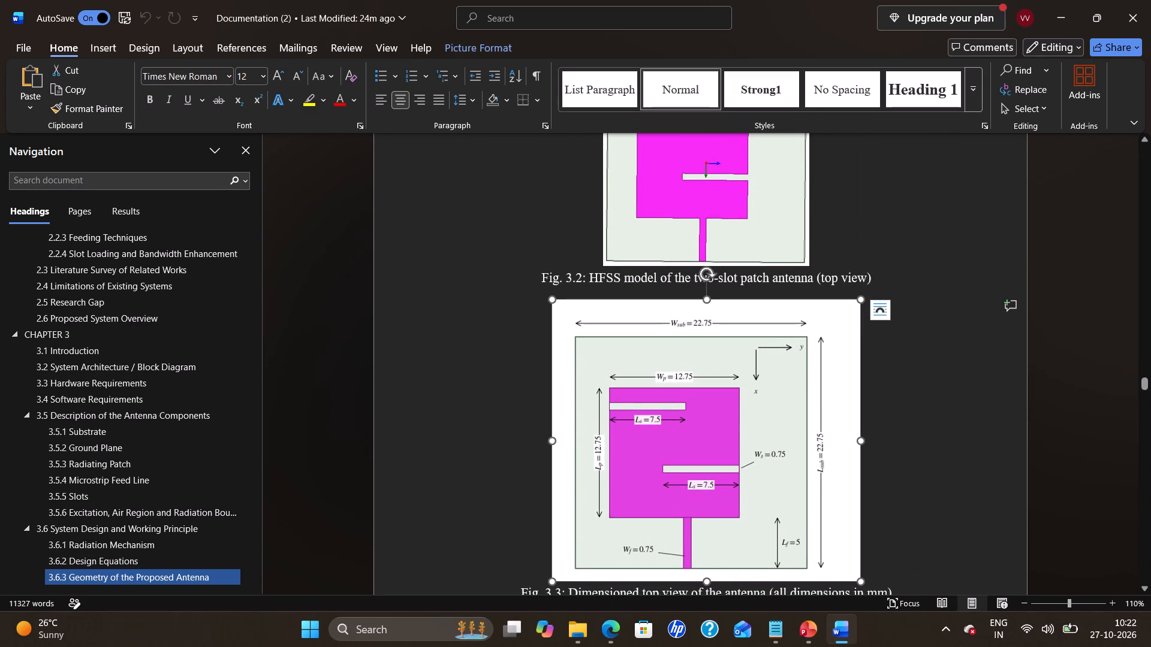
{"action": "key", "text": "ctrl+c"}
Switch to PowerPoint and replace the front view picture on the "ANTENNA DESIGN" slide with the copied dimensioned figure.
{"action": "left_click", "coordinate": [803, 618]}
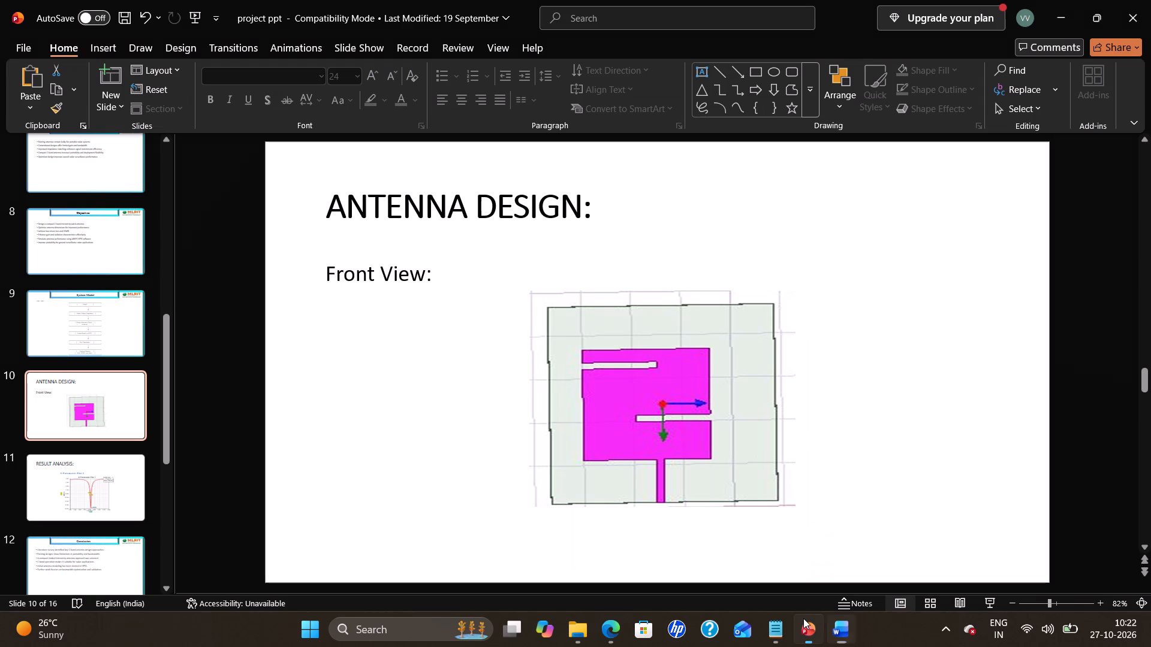
{"action": "left_click", "coordinate": [689, 467]}
{"action": "key", "text": "Delete"}
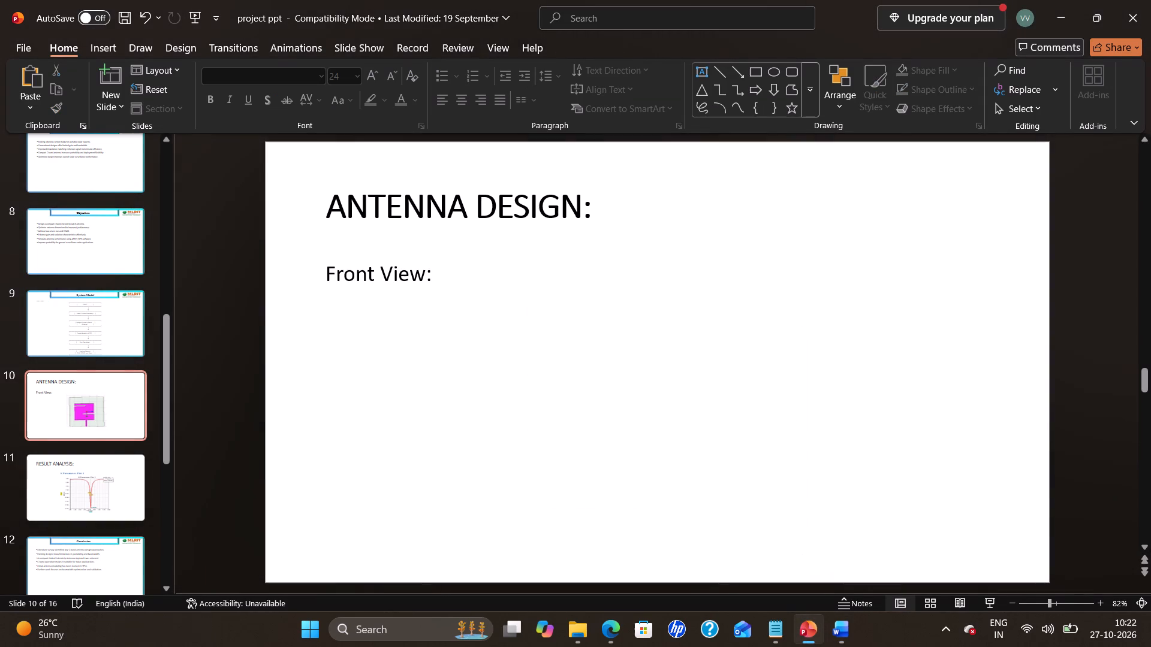
{"action": "key", "text": "ctrl+v"}
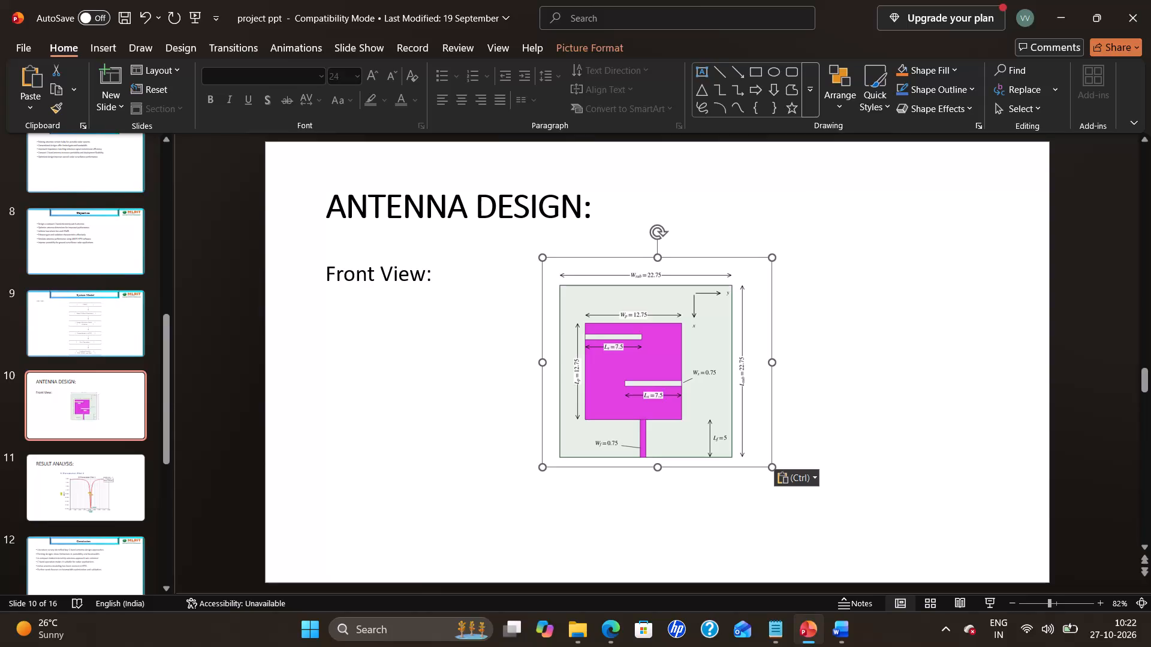
Position the dimensioned antenna picture beneath the "Front View:" label, stretching it wider and taller.
{"action": "left_click_drag", "start_coordinate": [648, 350], "coordinate": [550, 397]}
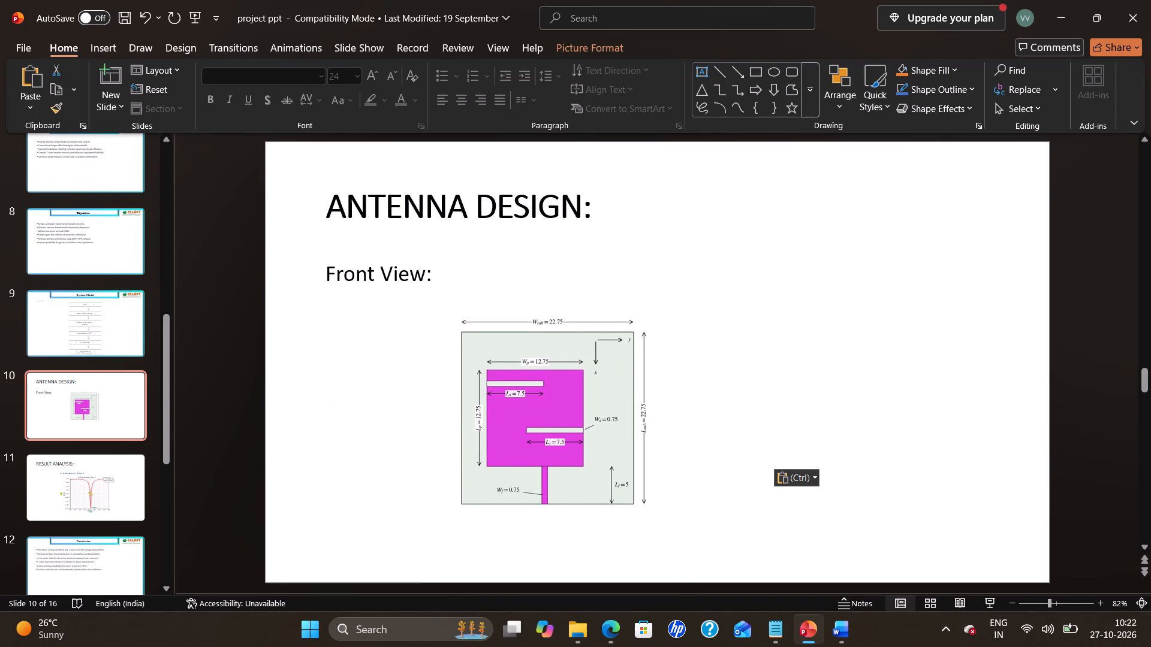
{"action": "left_click_drag", "start_coordinate": [550, 397], "coordinate": [513, 400]}
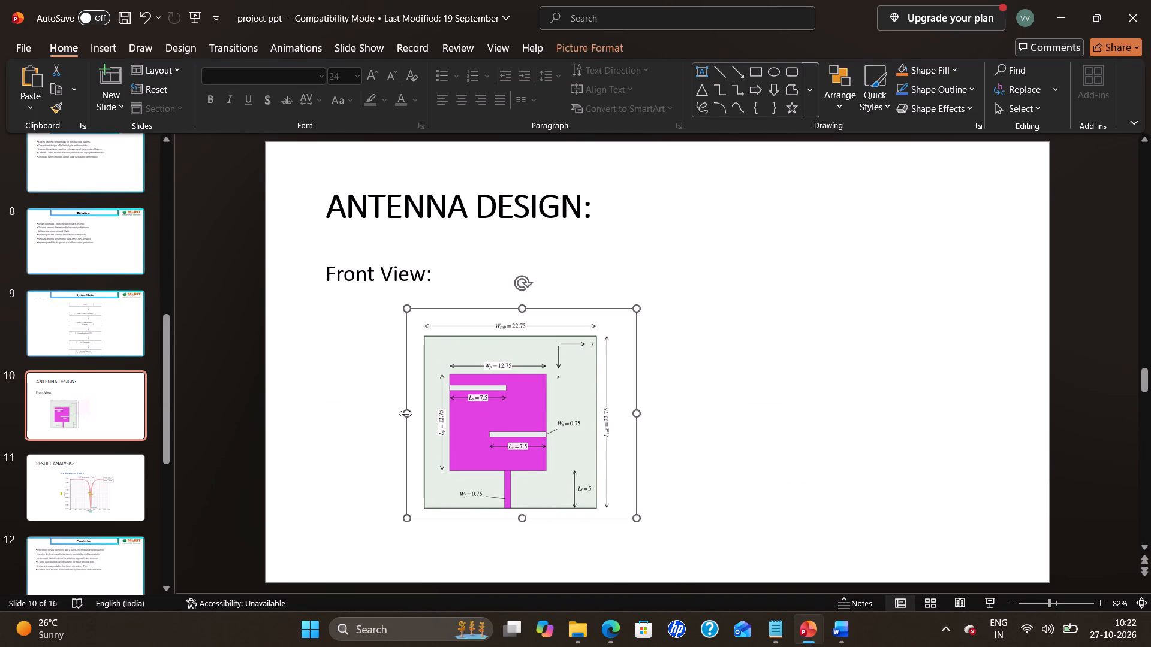
{"action": "left_click_drag", "start_coordinate": [405, 413], "coordinate": [342, 422]}
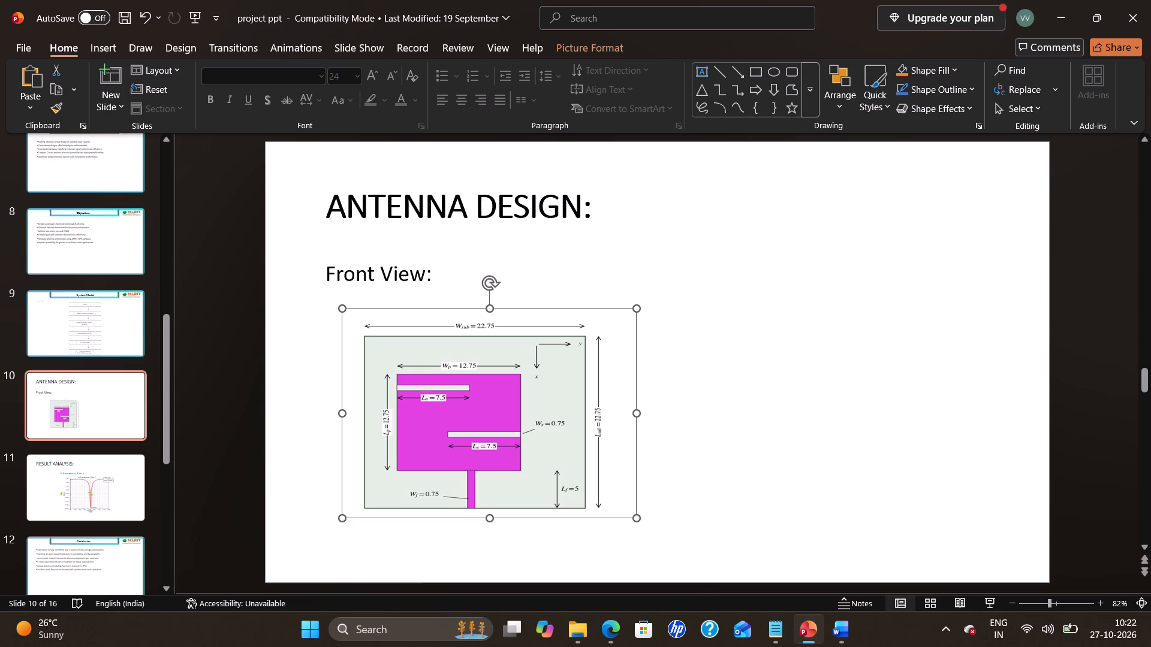
{"action": "left_click_drag", "start_coordinate": [478, 400], "coordinate": [469, 409]}
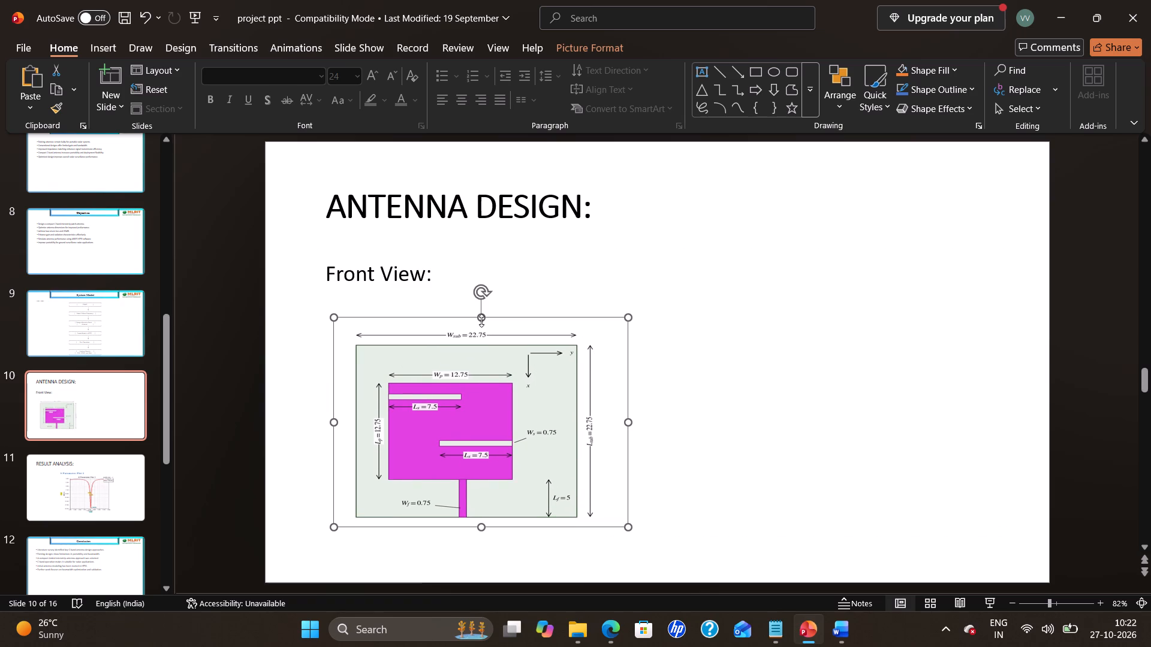
{"action": "left_click_drag", "start_coordinate": [481, 314], "coordinate": [475, 288]}
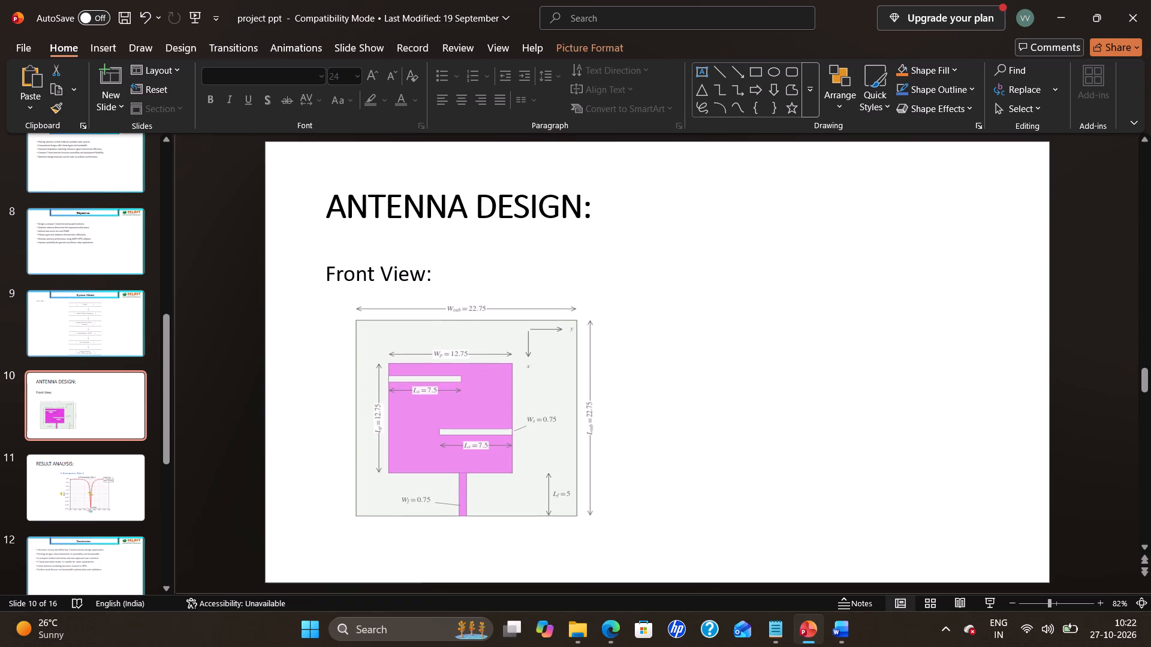
Enlarge the dimensioned antenna picture on the "ANTENNA DESIGN" slide, extending it upward, sideways and downward beneath the "Front View:" label.
{"action": "left_click_drag", "start_coordinate": [475, 288], "coordinate": [474, 285]}
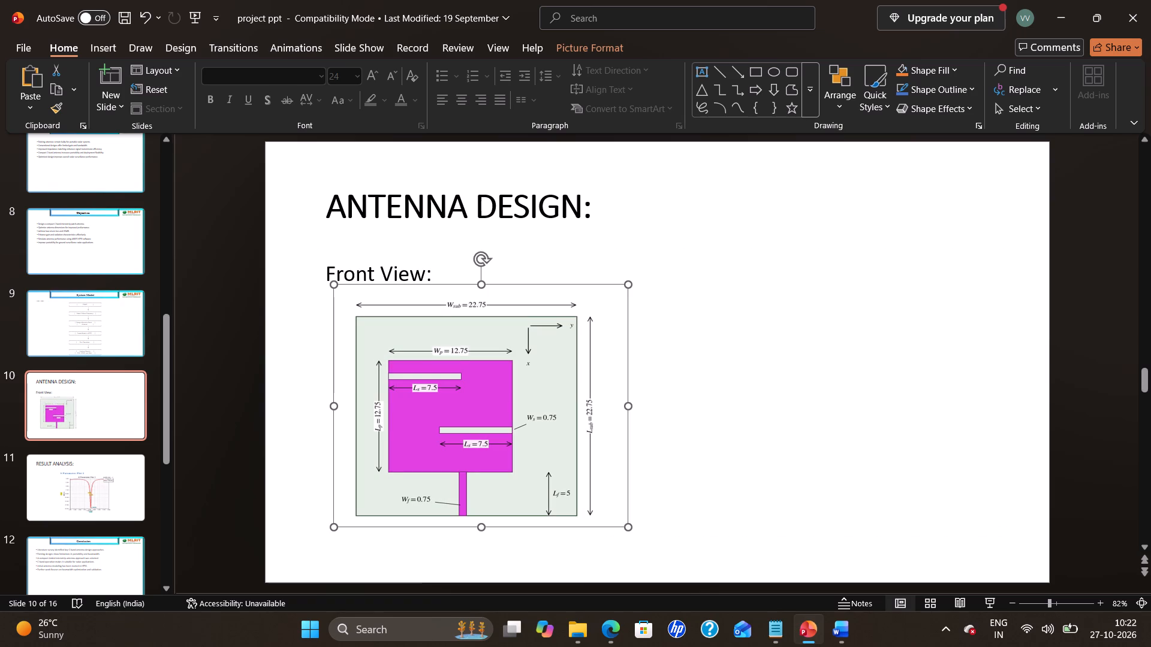
{"action": "left_click_drag", "start_coordinate": [624, 407], "coordinate": [655, 404]}
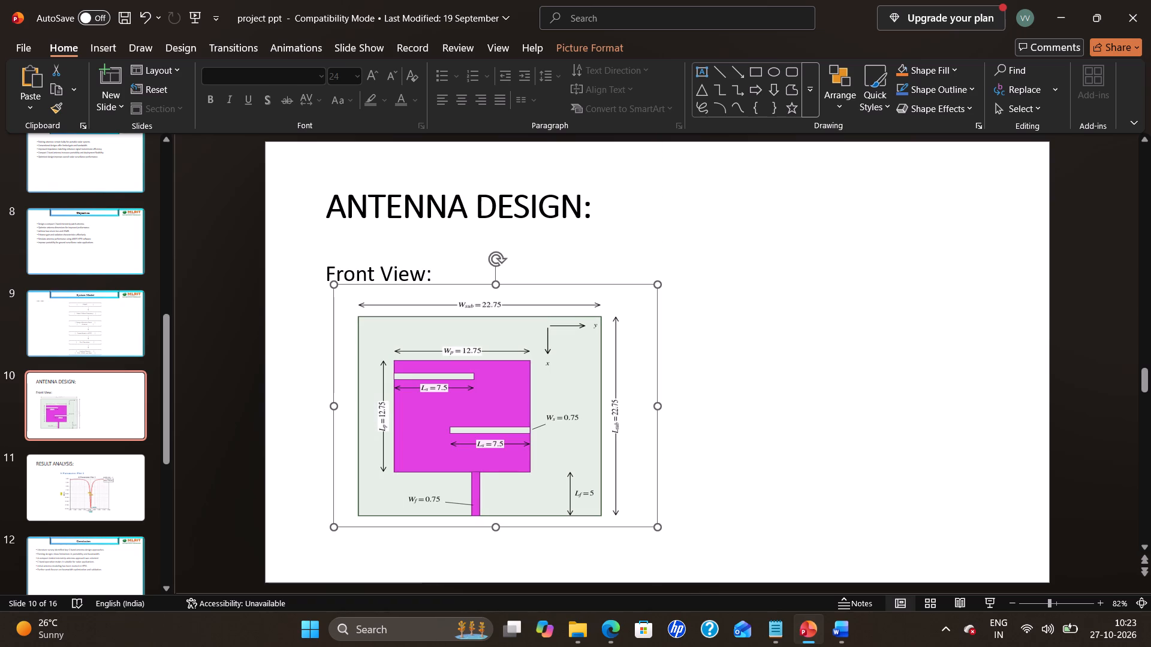
{"action": "left_click_drag", "start_coordinate": [496, 524], "coordinate": [495, 542]}
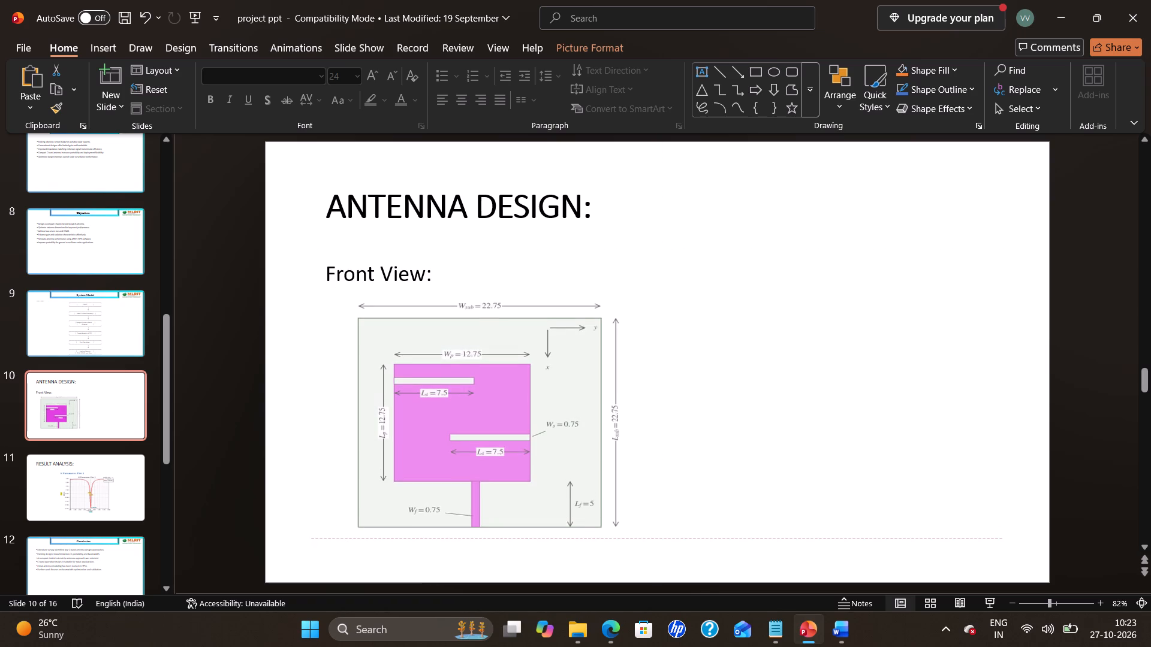
{"action": "left_click_drag", "start_coordinate": [495, 542], "coordinate": [495, 545]}
{"action": "left_click", "coordinate": [302, 465]}
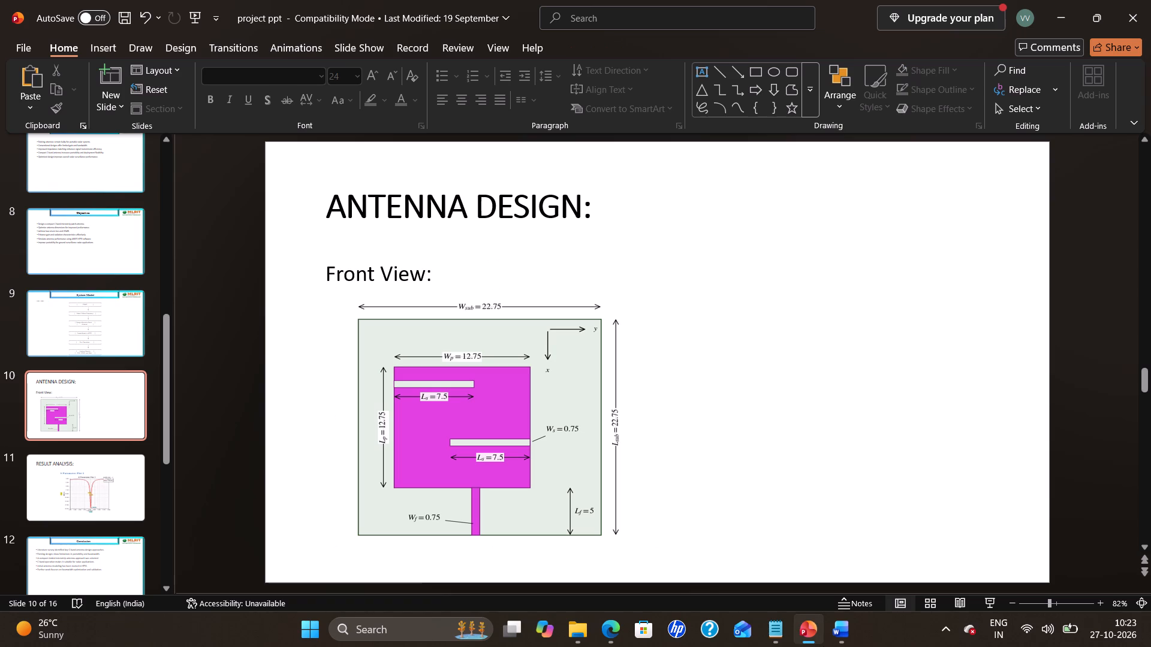
Switch to the Word documentation and copy the whole of Table 3.4, the antenna dimensions table.
{"action": "left_click", "coordinate": [849, 646]}
{"action": "scroll", "coordinate": [810, 482], "scroll_direction": "down", "scroll_amount": 2}
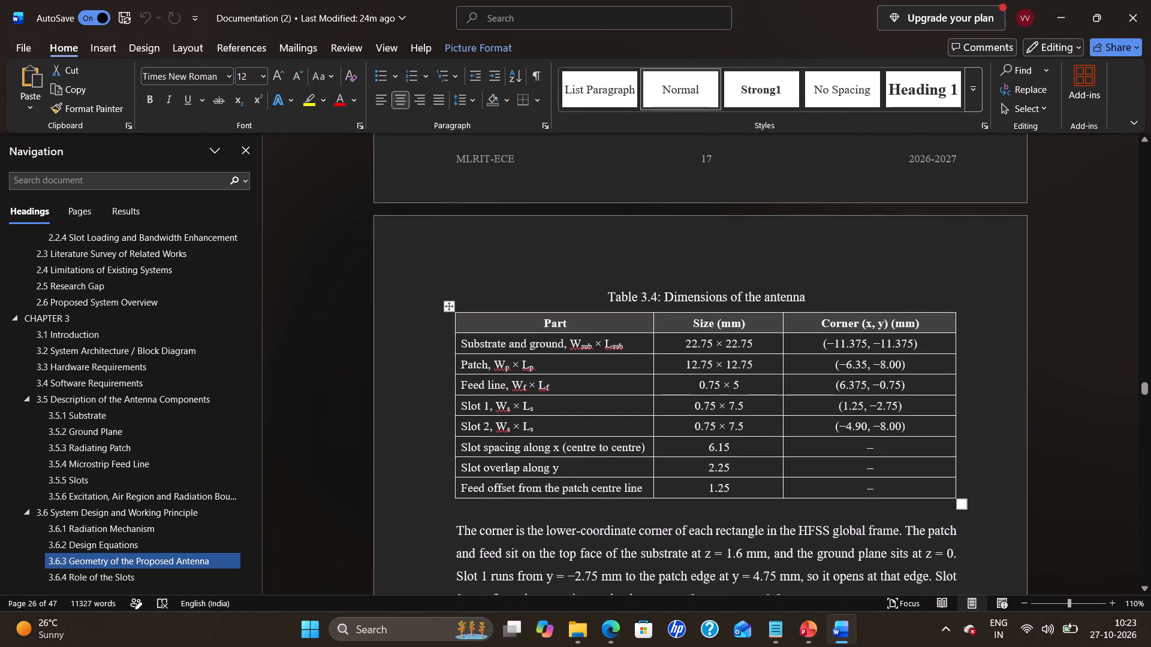
{"action": "left_click", "coordinate": [712, 329]}
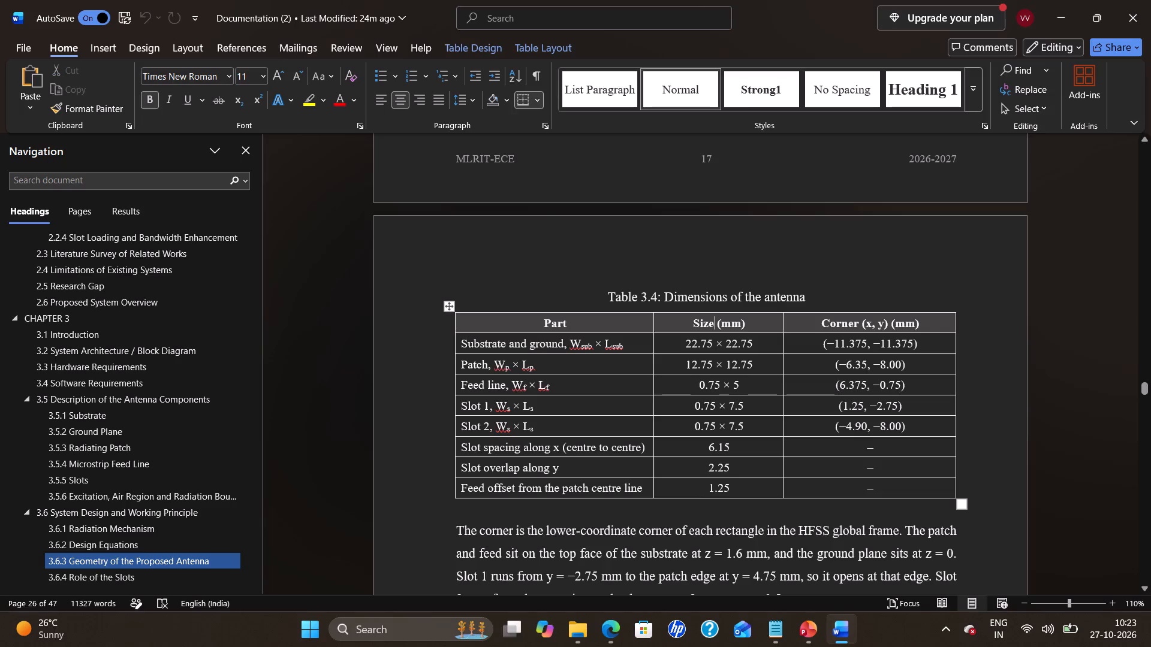
{"action": "left_click", "coordinate": [448, 310]}
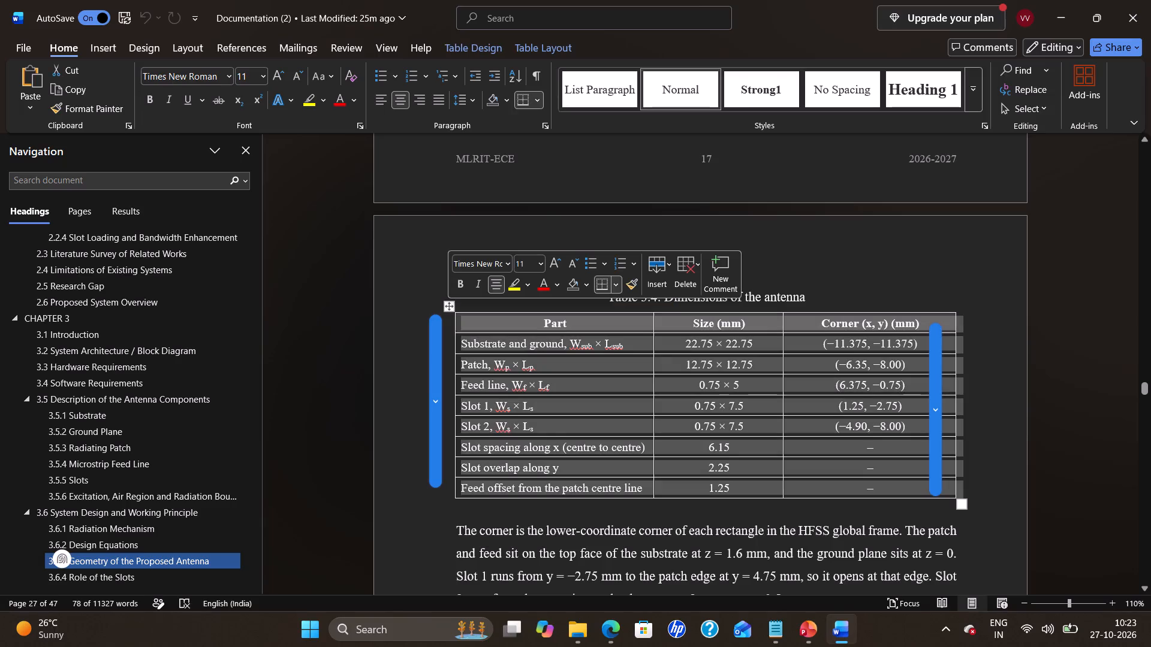
{"action": "key", "text": "ctrl+c"}
{"action": "key", "text": "alt+Tab"}
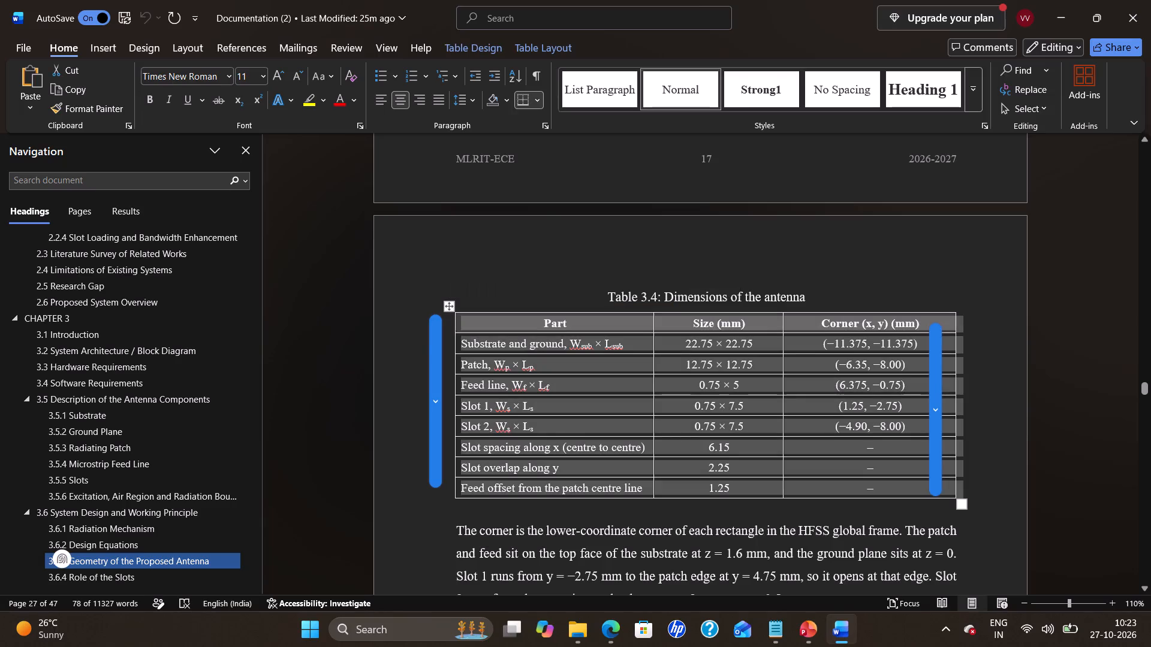
In PowerPoint, paste the dimensions table onto the "ANTENNA DESIGN" slide and place it beside the antenna picture, clear of the figure.
{"action": "left_click", "coordinate": [762, 397]}
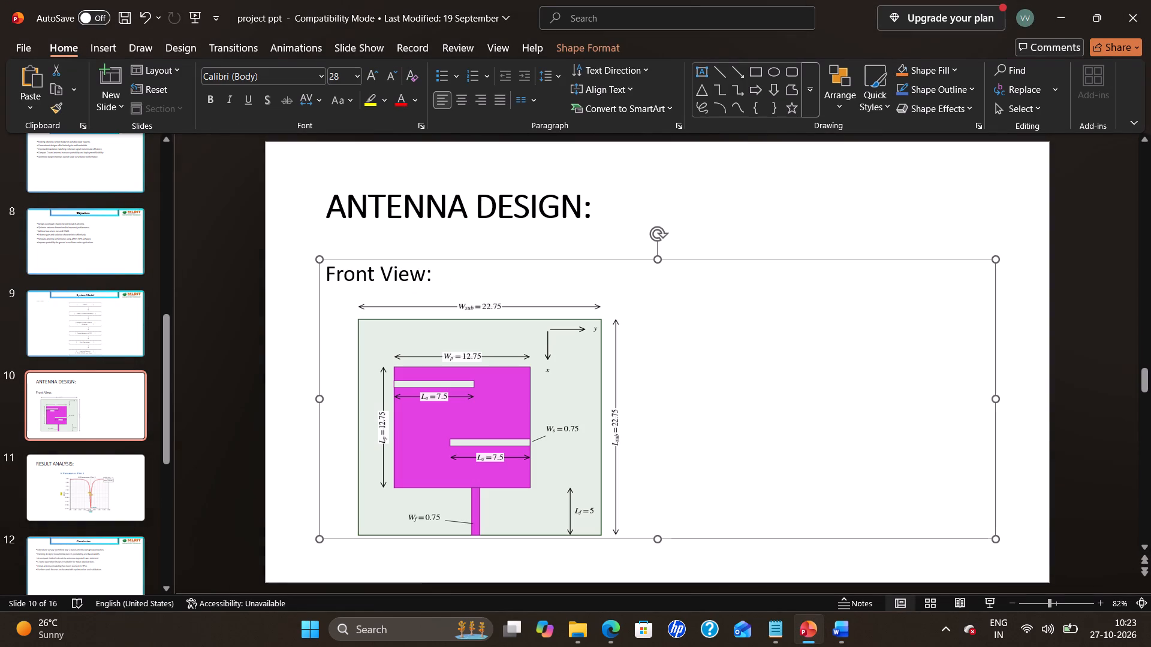
{"action": "key", "text": "ctrl+v"}
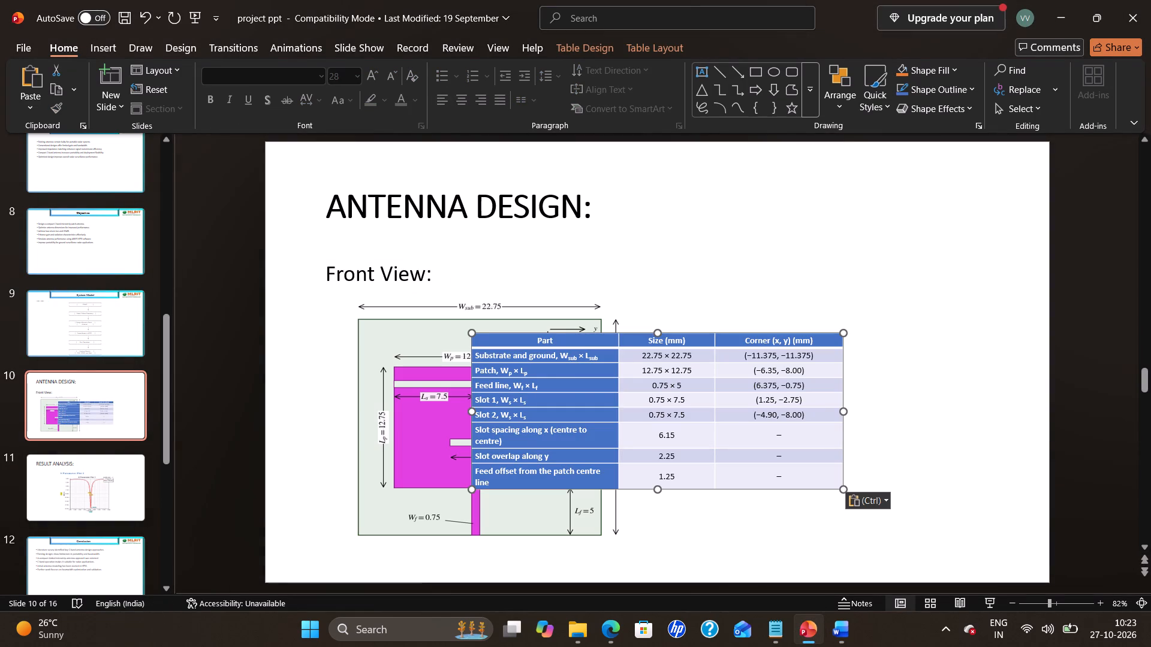
{"action": "left_click_drag", "start_coordinate": [704, 332], "coordinate": [917, 334]}
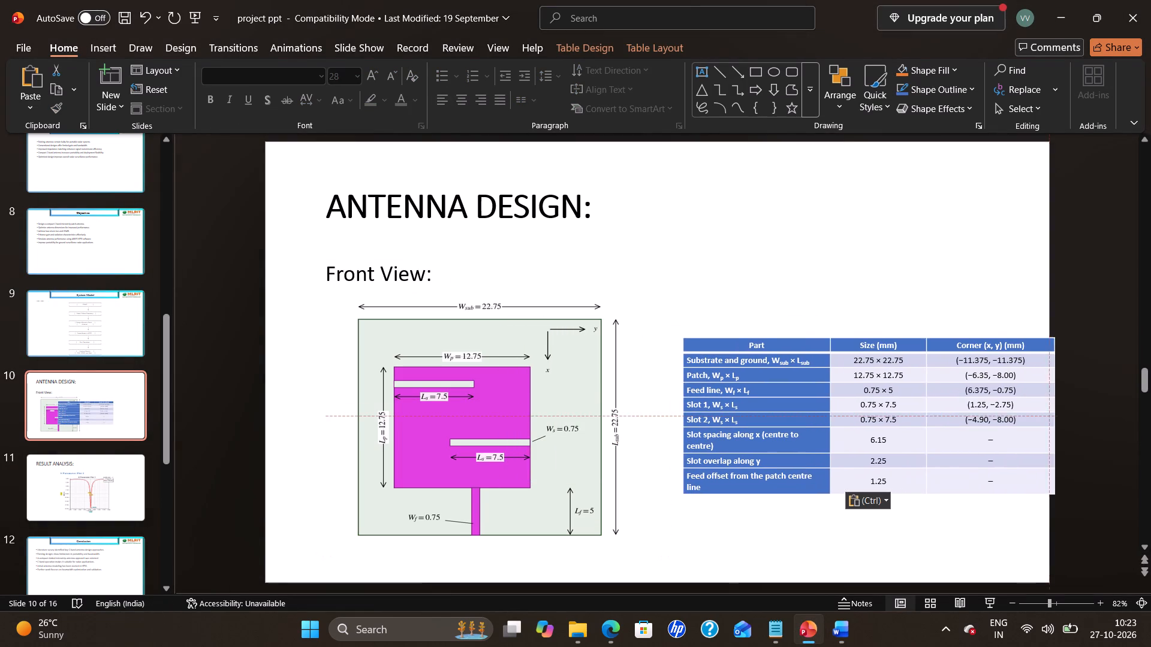
{"action": "left_click_drag", "start_coordinate": [917, 334], "coordinate": [878, 345]}
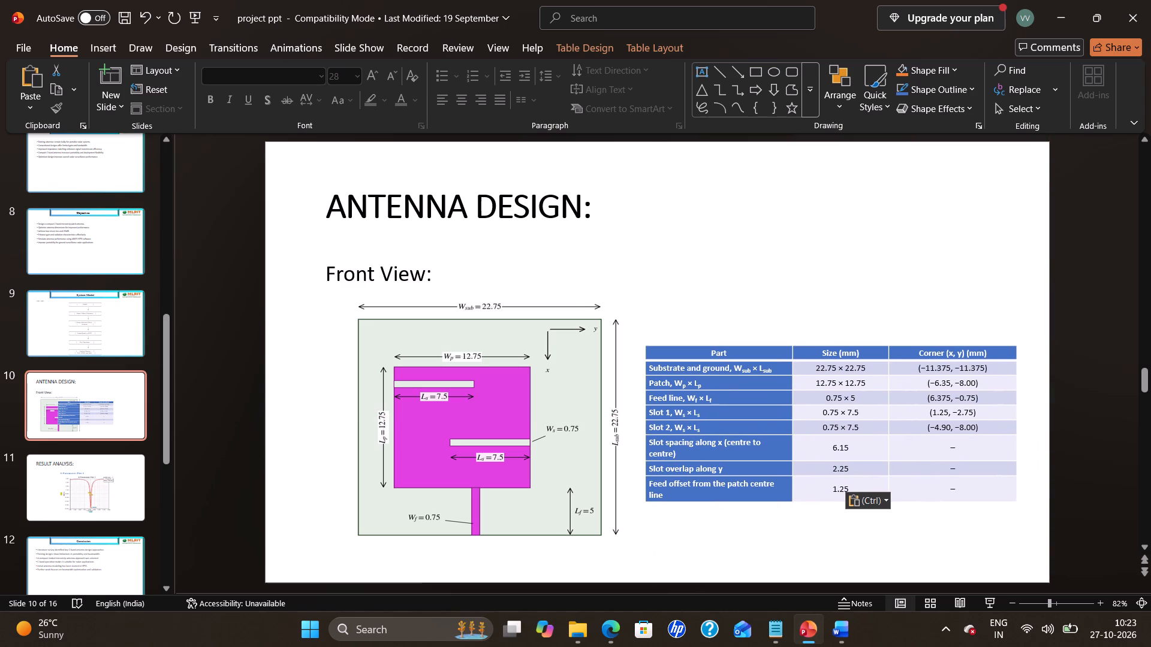
{"action": "left_click_drag", "start_coordinate": [878, 345], "coordinate": [878, 341]}
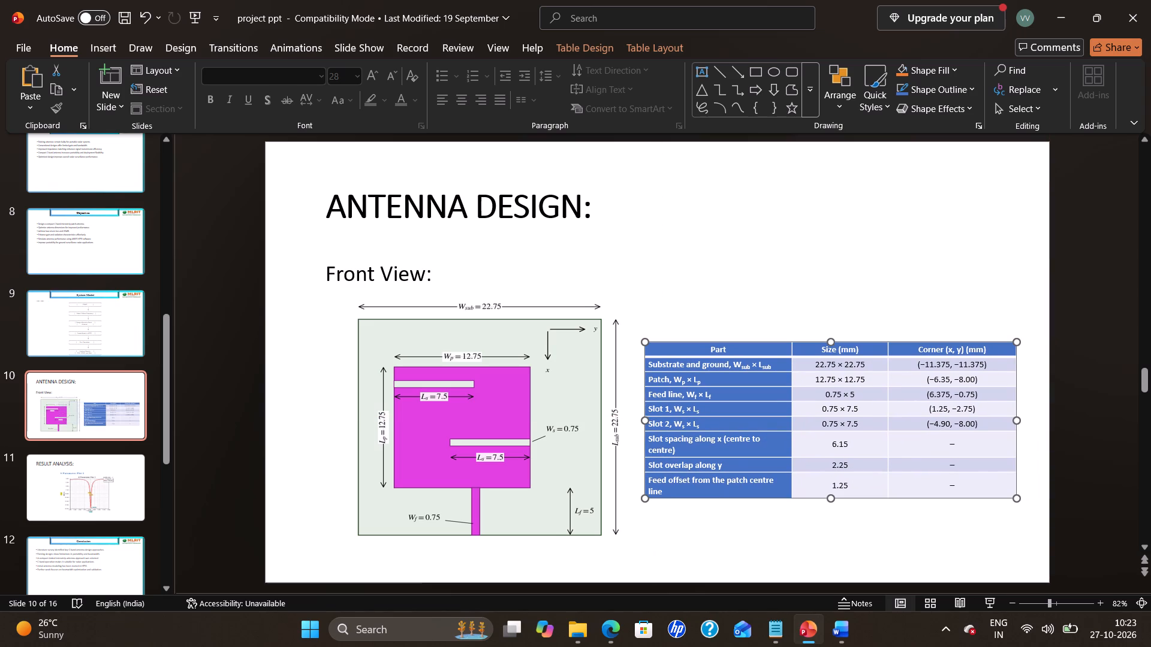
Add the label "Dimensions of the antenna:" above the table, on the same line as "Front View:", using the Word table's caption wording.
{"action": "left_click", "coordinate": [450, 273]}
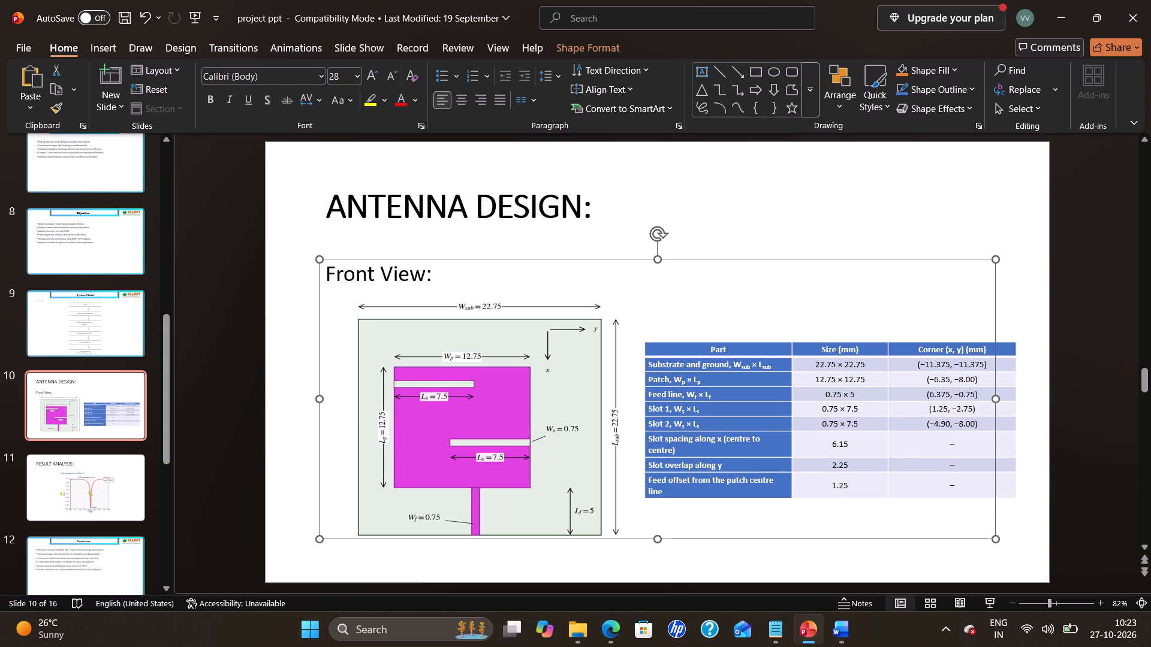
{"action": "key", "text": "alt+Tab"}
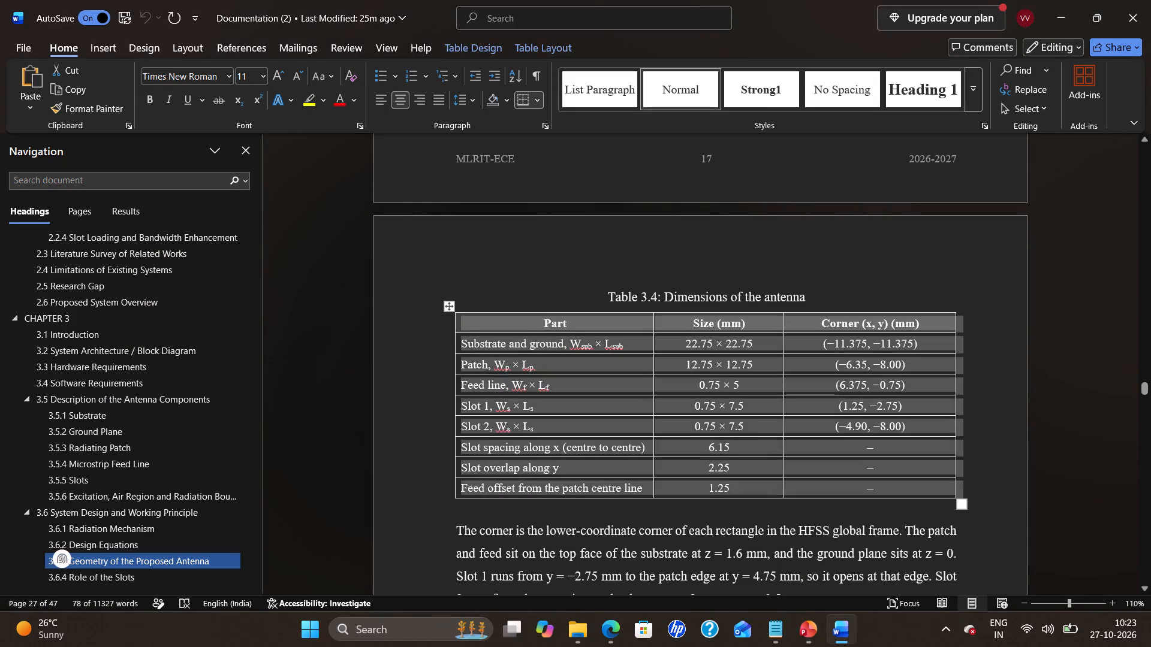
{"action": "left_click", "coordinate": [528, 252]}
{"action": "key", "text": "alt+Tab"}
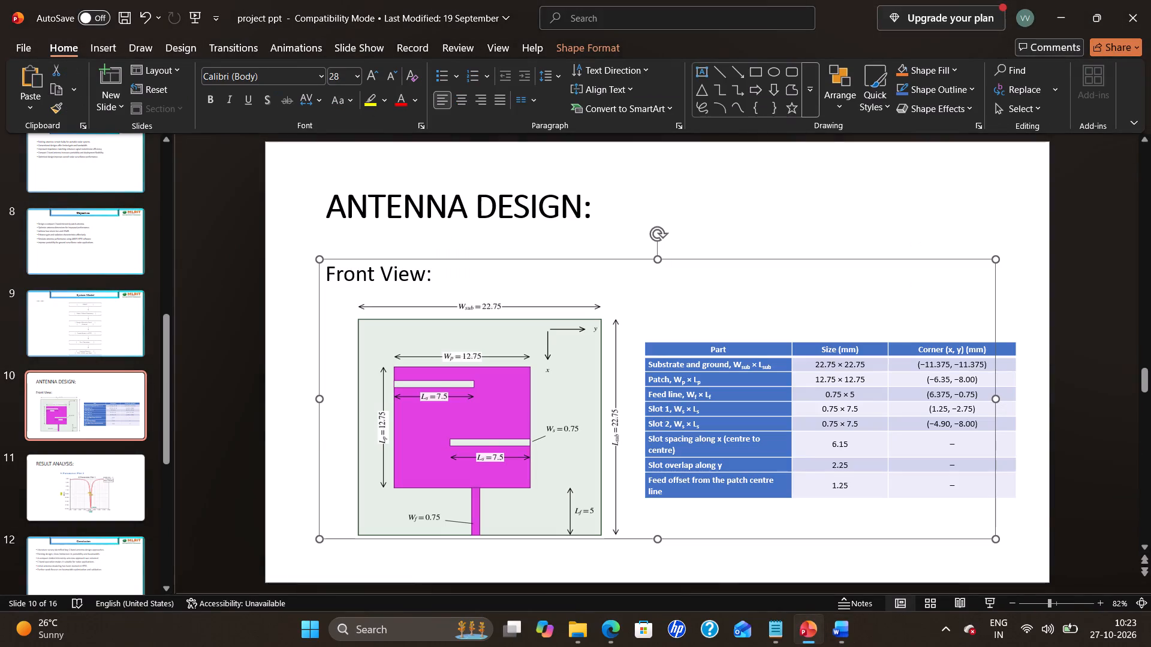
{"action": "left_click", "coordinate": [427, 270]}
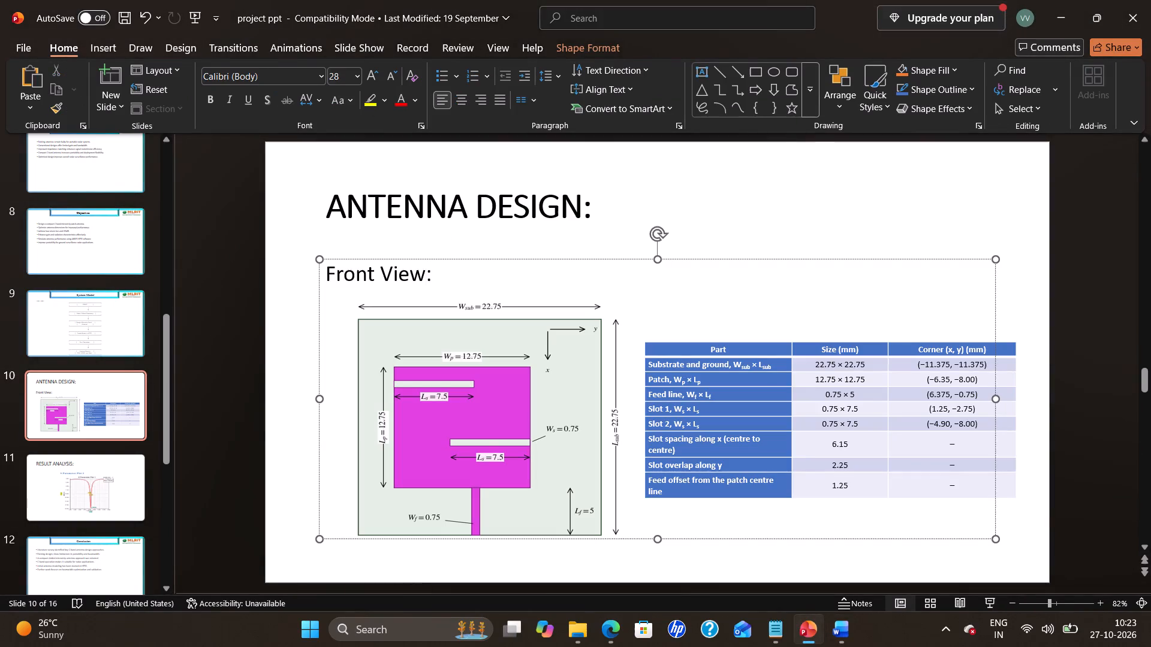
{"action": "key", "text": "Right"}
{"action": "key", "text": "space"}
{"action": "key", "text": "space"}
{"action": "key", "text": "space"}
{"action": "key", "text": "space"}
{"action": "key", "text": "space"}
{"action": "key", "text": "space"}
{"action": "key", "text": "space"}
{"action": "key", "text": "space"}
{"action": "key", "text": "space"}
{"action": "key", "text": "space"}
{"action": "key", "text": "space"}
{"action": "key", "text": "space"}
{"action": "key", "text": "space"}
{"action": "key", "text": "space"}
{"action": "key", "text": "space"}
{"action": "key", "text": "space"}
{"action": "key", "text": "space"}
{"action": "key", "text": "space"}
{"action": "key", "text": "space"}
{"action": "key", "text": "space"}
{"action": "key", "text": "space"}
{"action": "key", "text": "space"}
{"action": "key", "text": "space"}
{"action": "key", "text": "space"}
{"action": "key", "text": "space"}
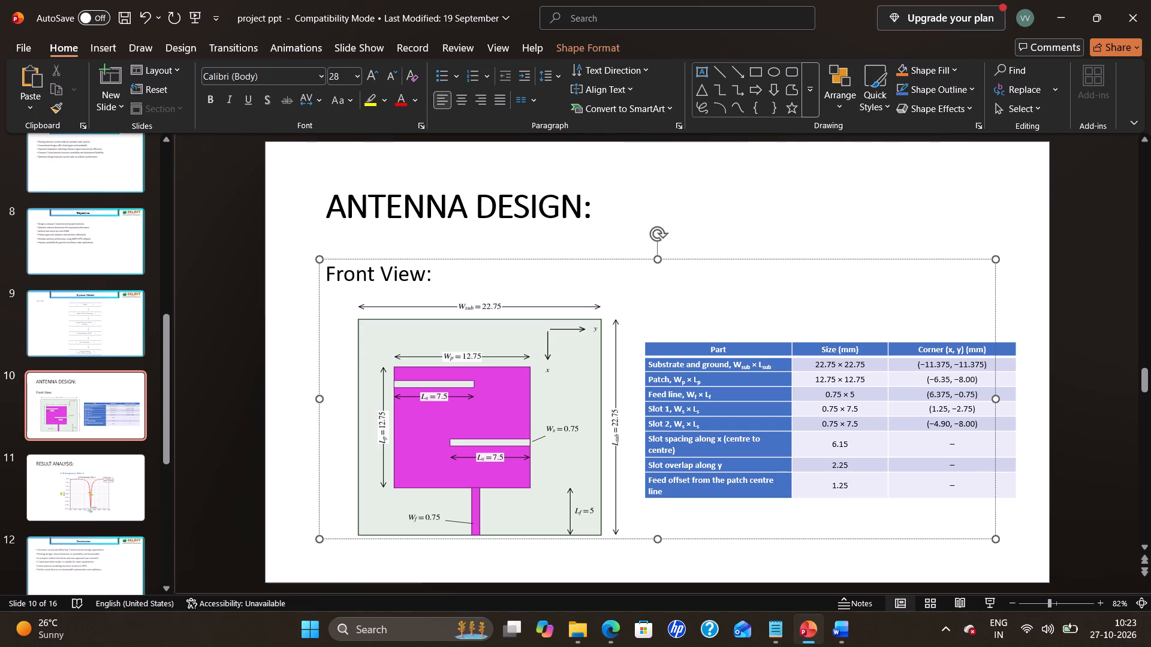
{"action": "key", "text": "space"}
{"action": "key", "text": "d"}
{"action": "type", "text": "imensions of the antenna"}
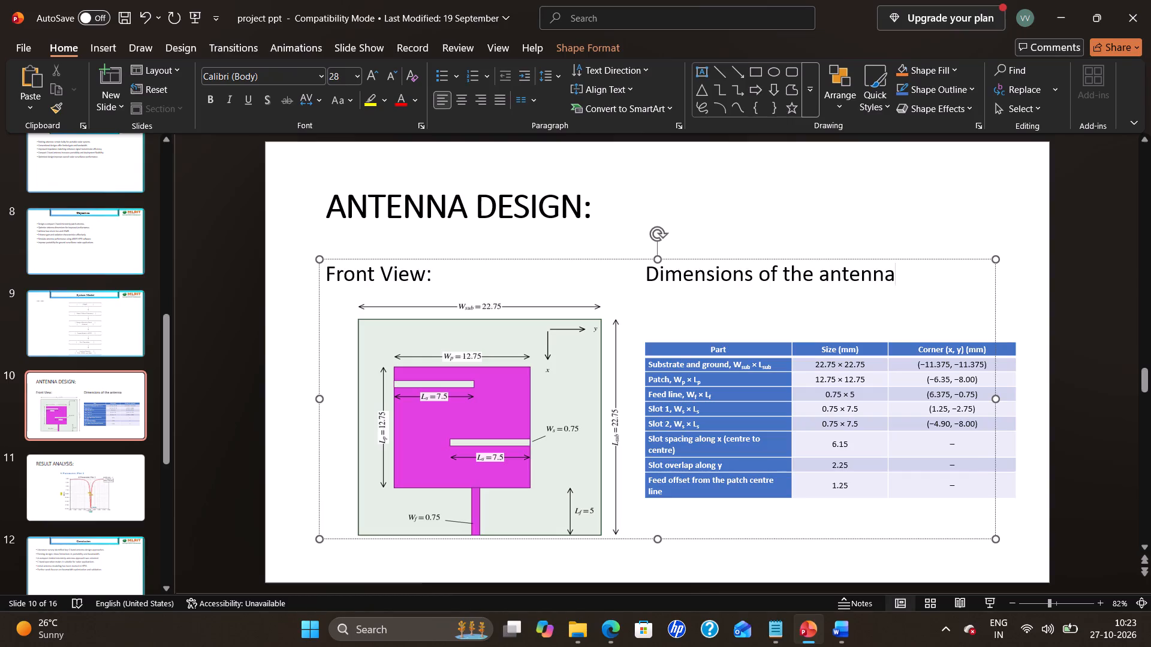
{"action": "key", "text": "shift+colon"}
{"action": "key", "text": "alt+Tab"}
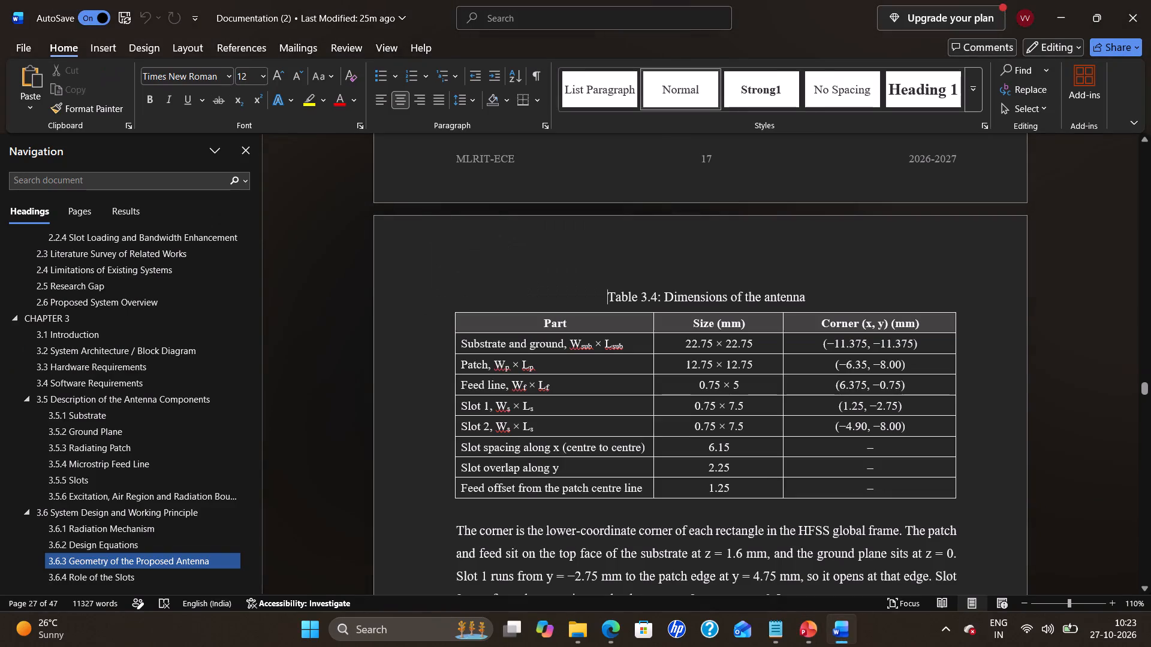
{"action": "key", "text": "alt+Tab"}
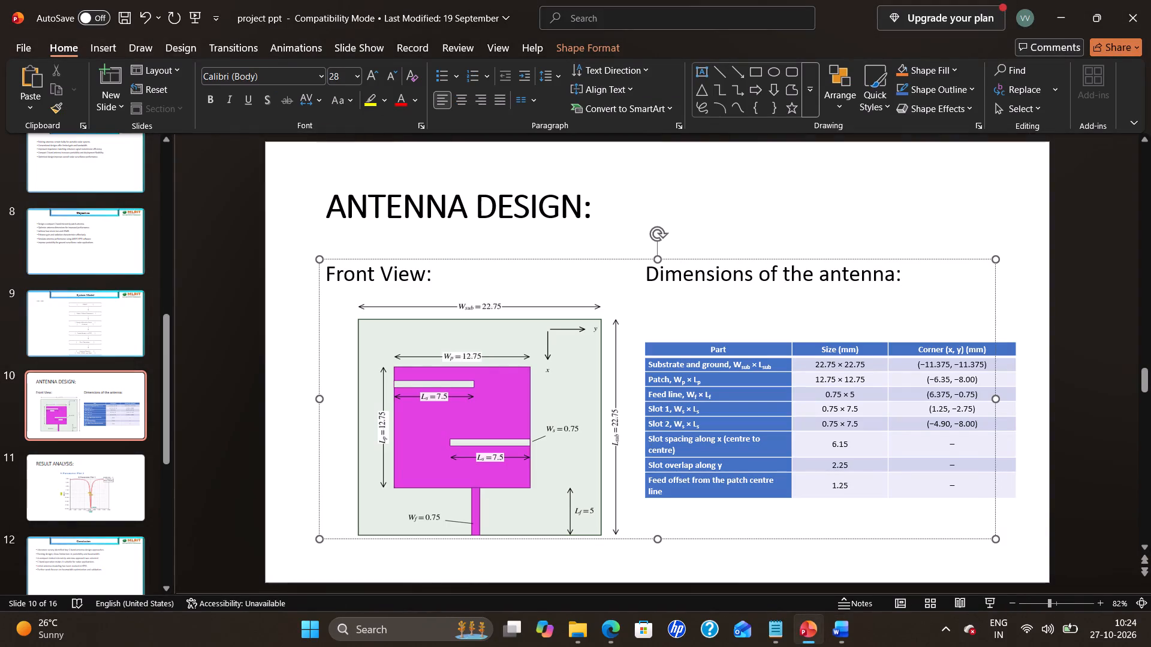
Shift the "Dimensions of the antenna:" label five spaces further along its line, centring it better over the table.
{"action": "left_click", "coordinate": [648, 277]}
{"action": "key", "text": "space"}
{"action": "key", "text": "space"}
{"action": "key", "text": "space"}
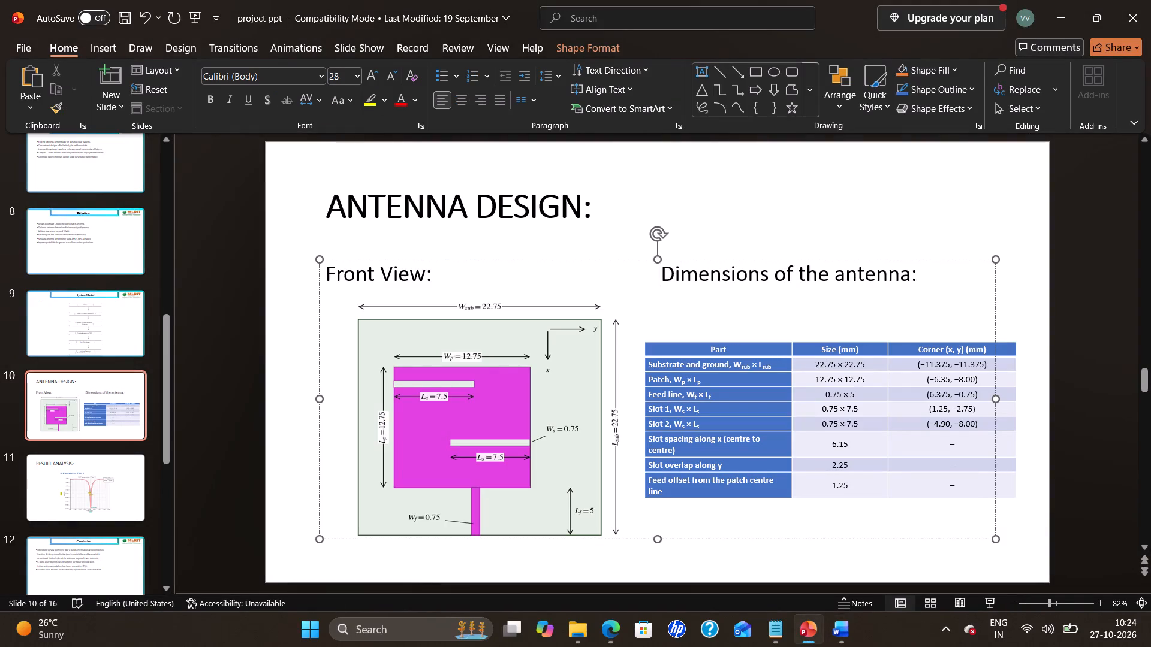
{"action": "key", "text": "space"}
{"action": "key", "text": "space"}
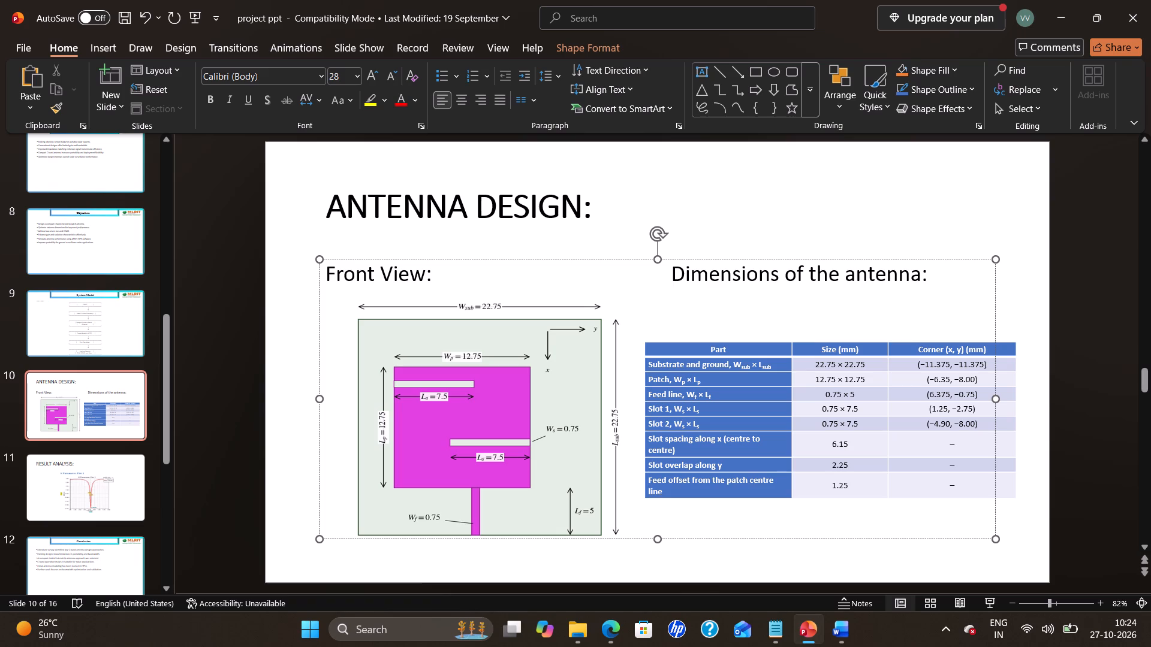
Move the dimensions table up to sit just beneath its "Dimensions of the antenna:" label, and deselect it.
{"action": "left_click", "coordinate": [770, 402]}
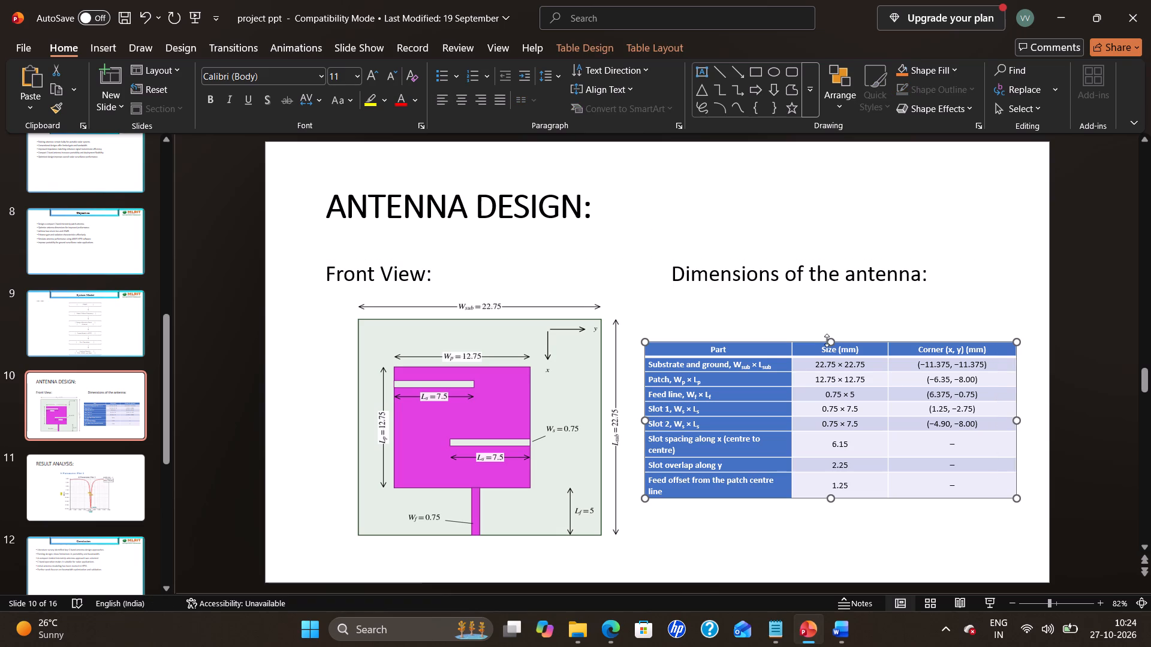
{"action": "left_click_drag", "start_coordinate": [817, 340], "coordinate": [813, 316]}
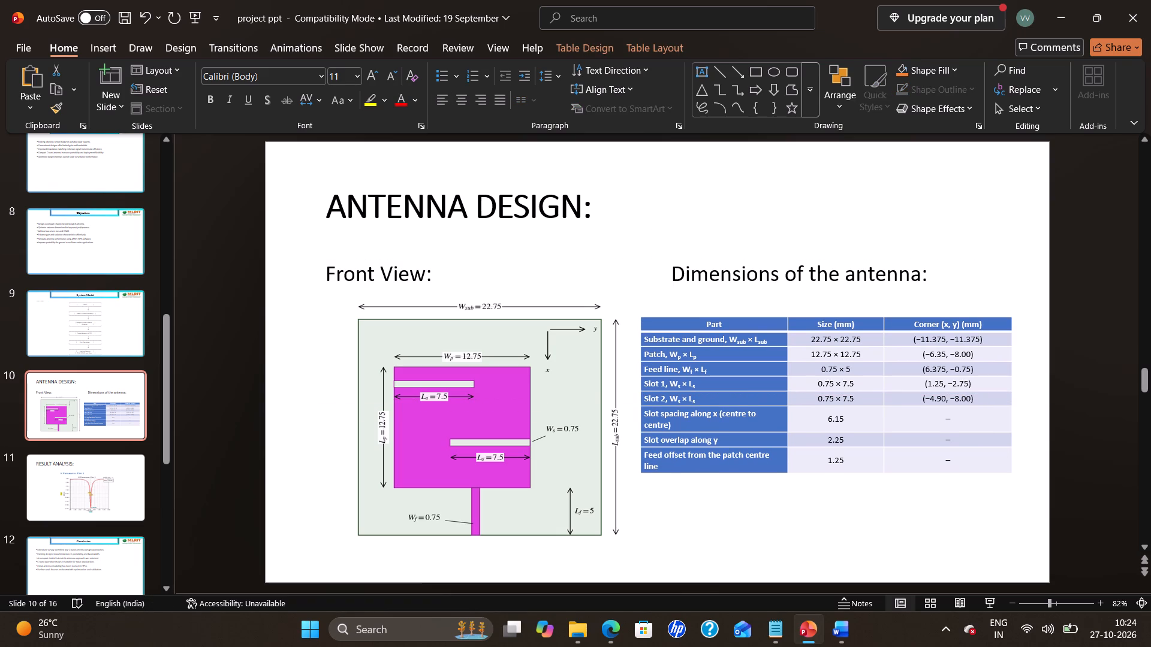
{"action": "left_click_drag", "start_coordinate": [813, 316], "coordinate": [819, 310]}
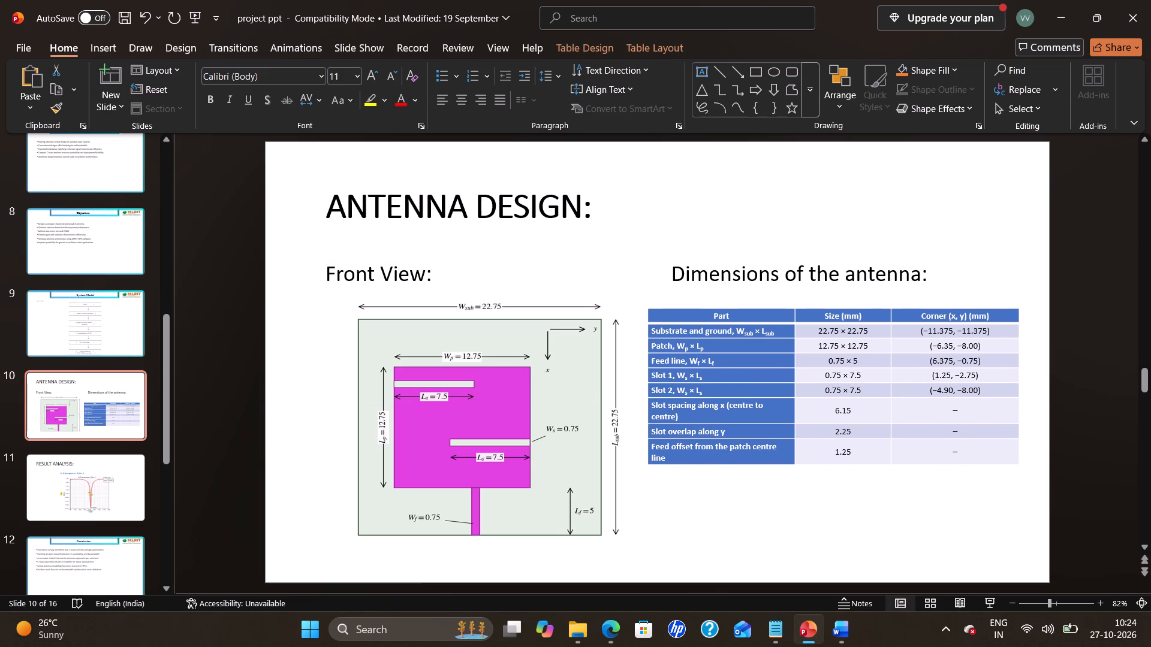
{"action": "left_click_drag", "start_coordinate": [819, 310], "coordinate": [819, 309]}
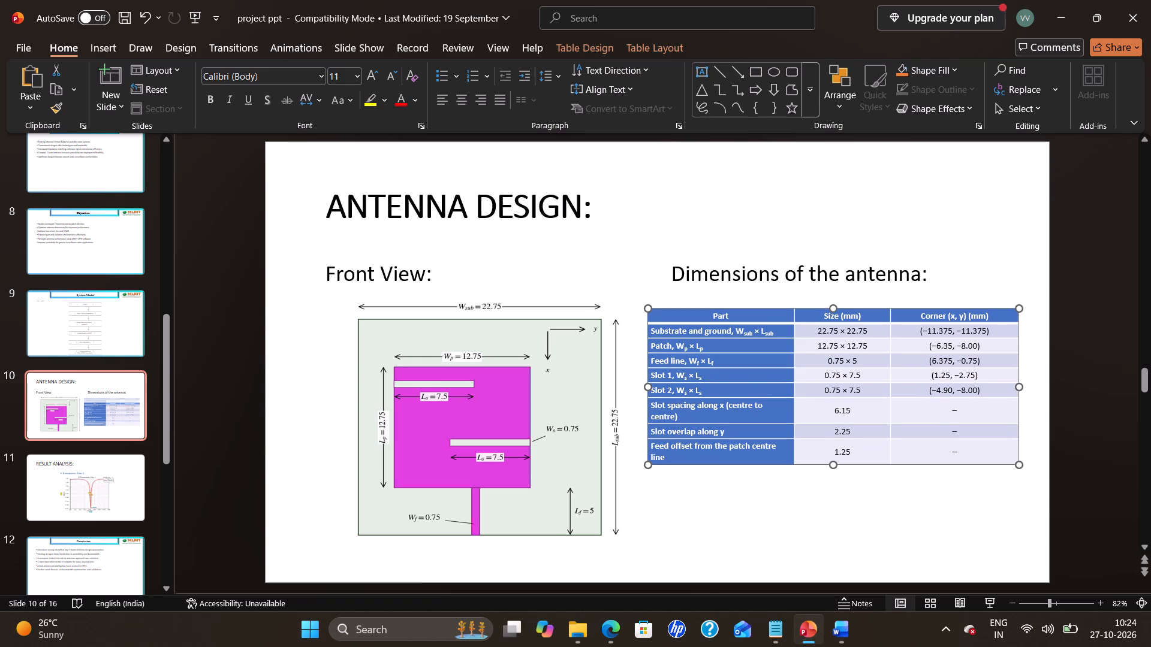
{"action": "left_click", "coordinate": [770, 198]}
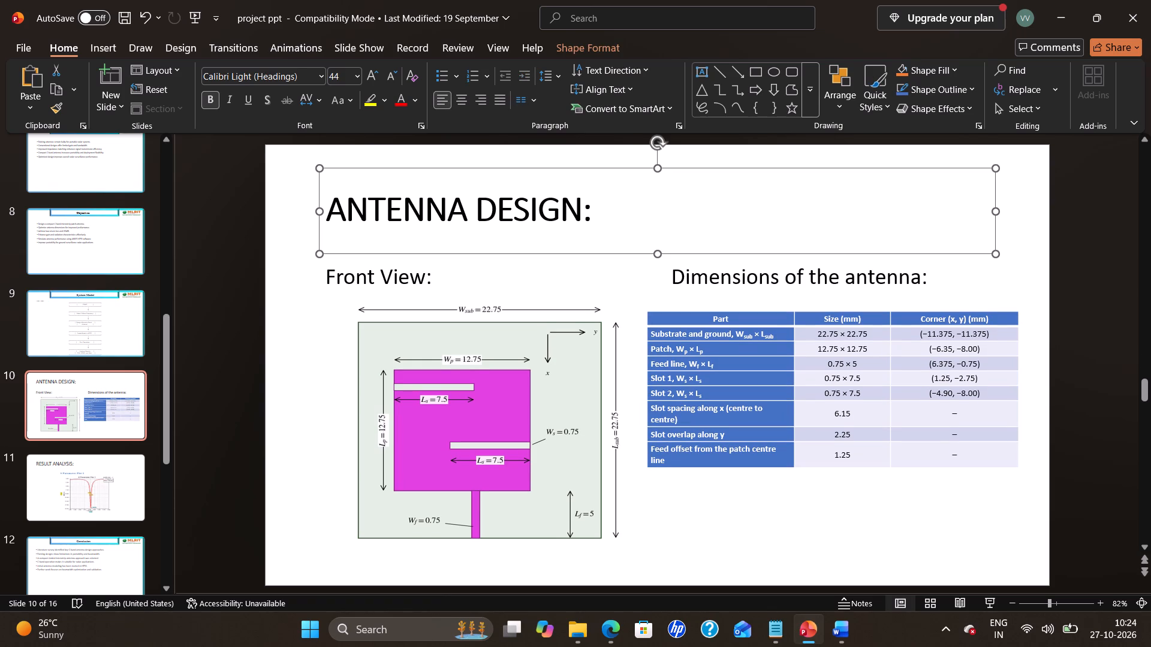
{"action": "left_click", "coordinate": [272, 334]}
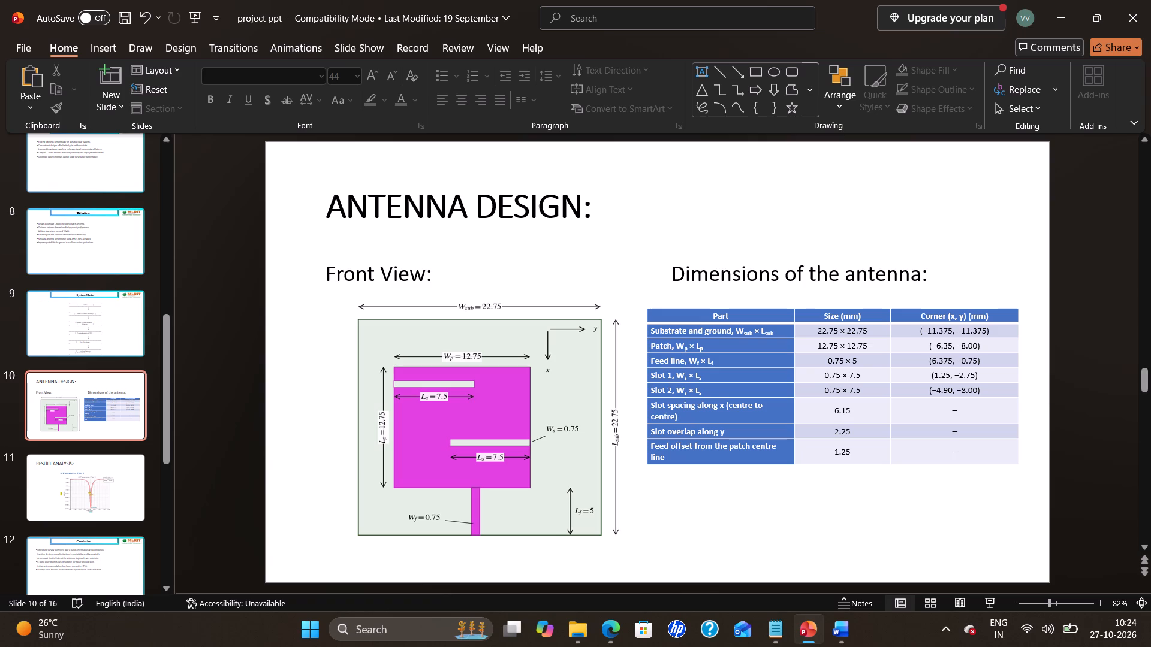
Open slide 11, "RESULT ANALYSIS", with the S Parameter plot.
{"action": "left_click", "coordinate": [82, 498]}
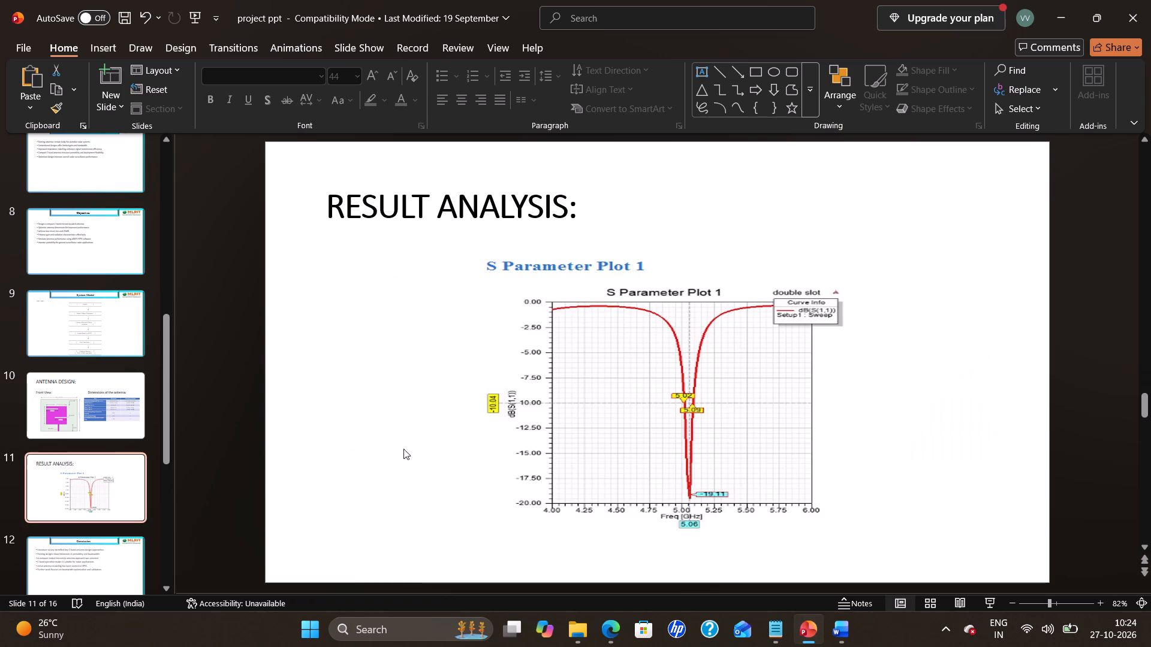
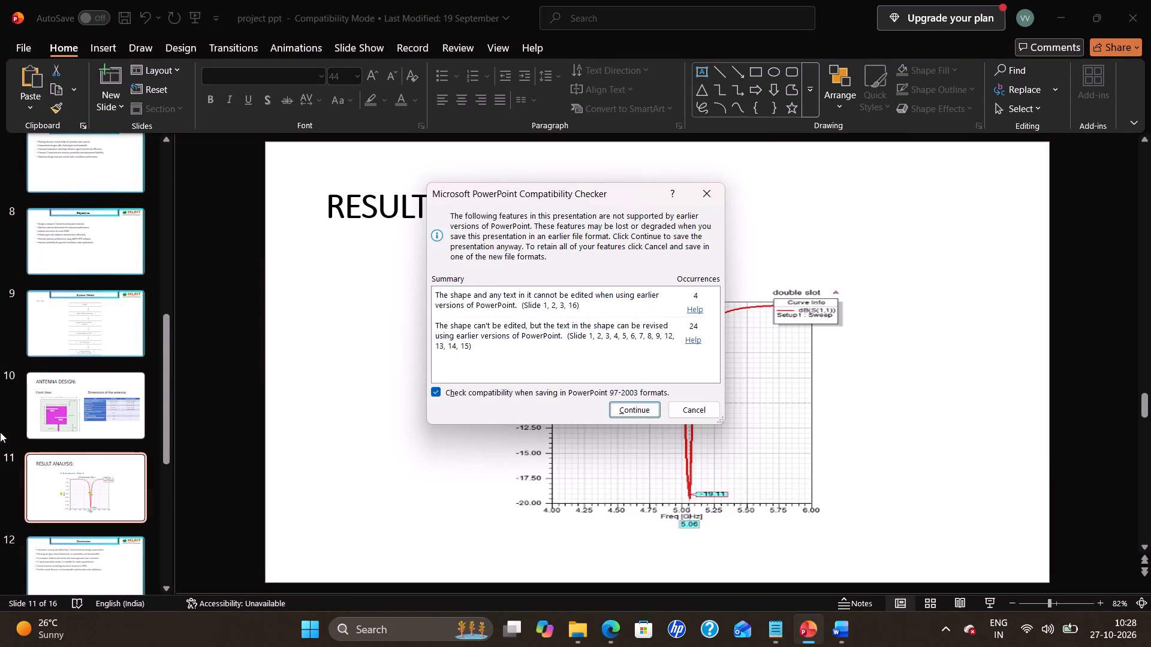
Save the presentation in its existing PowerPoint 97-2003 format, continuing past the compatibility check.
{"action": "left_click", "coordinate": [632, 409]}
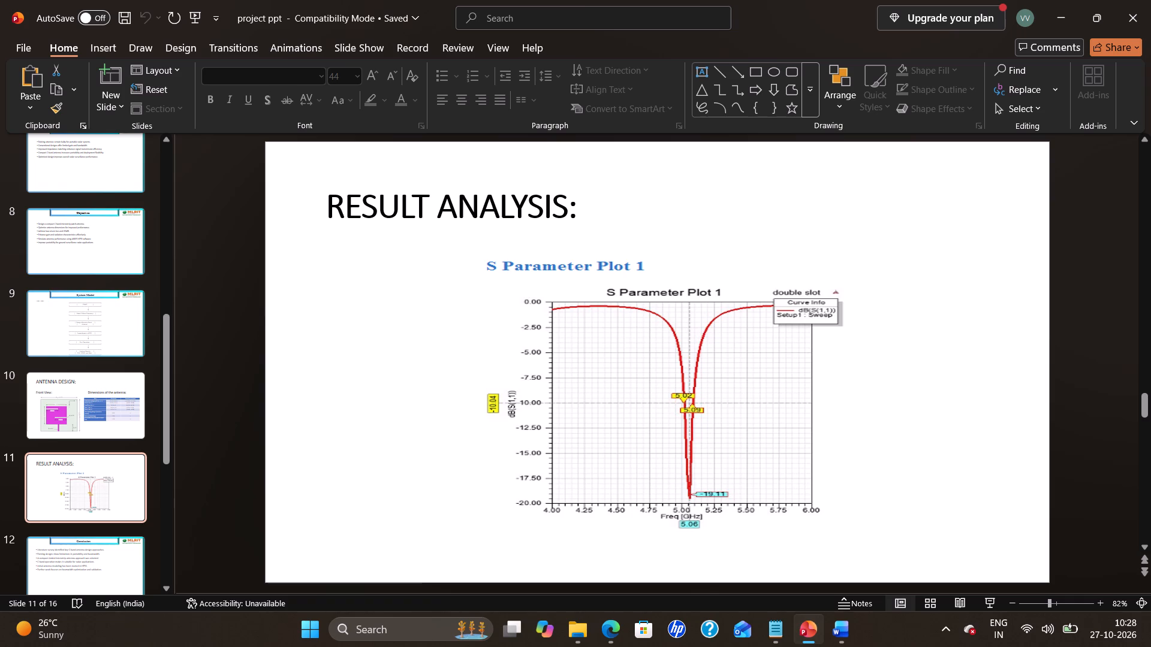
Put the computer to sleep, leaving the presentation open.
{"action": "left_click", "coordinate": [309, 634]}
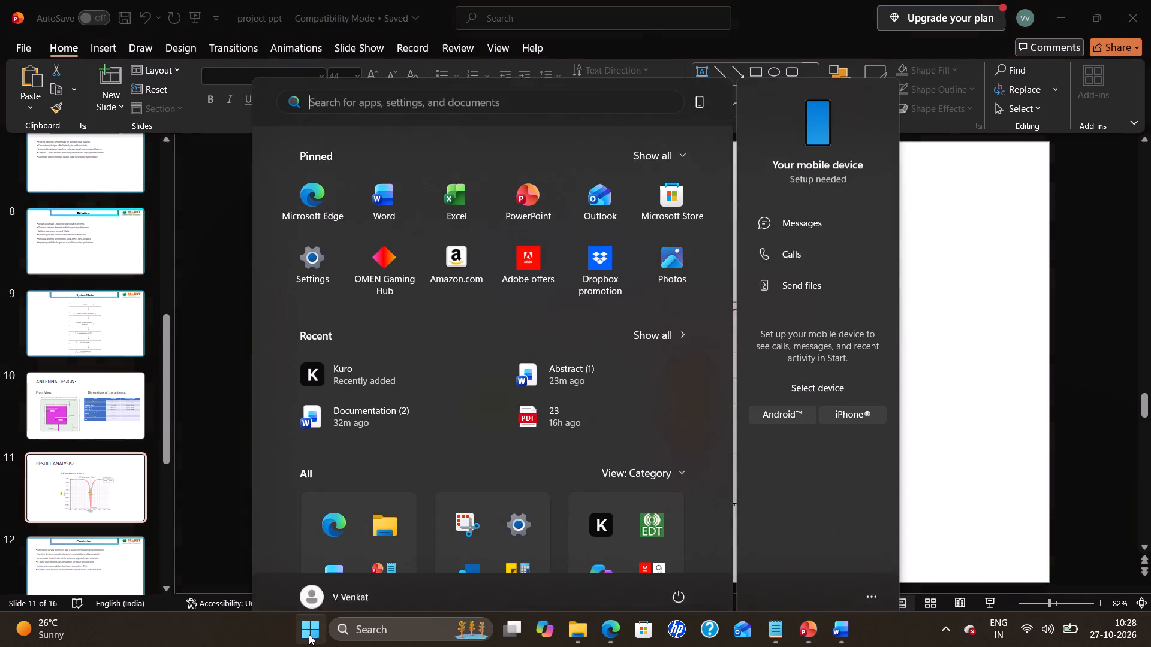
{"action": "left_click", "coordinate": [674, 578]}
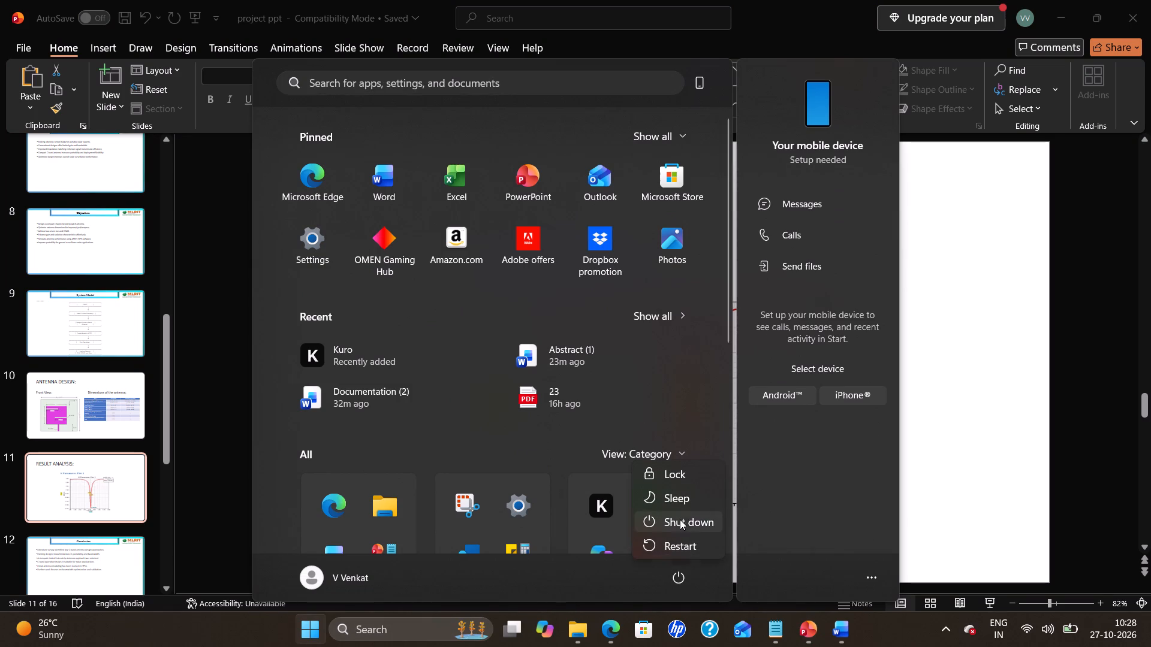
{"action": "left_click", "coordinate": [682, 499]}
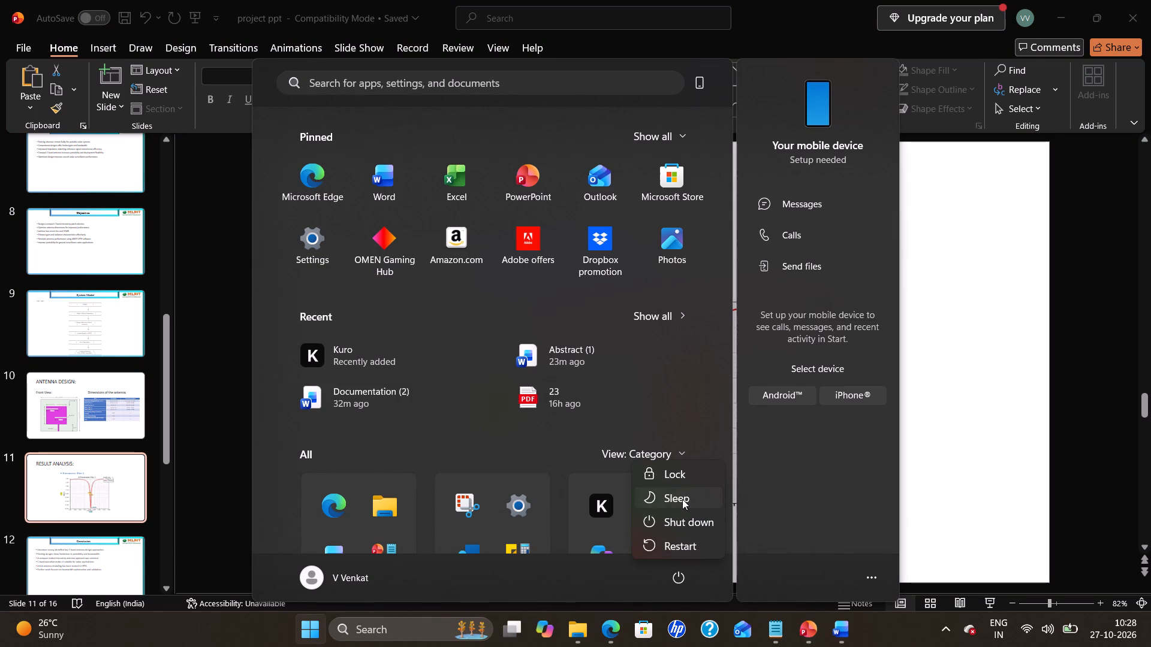